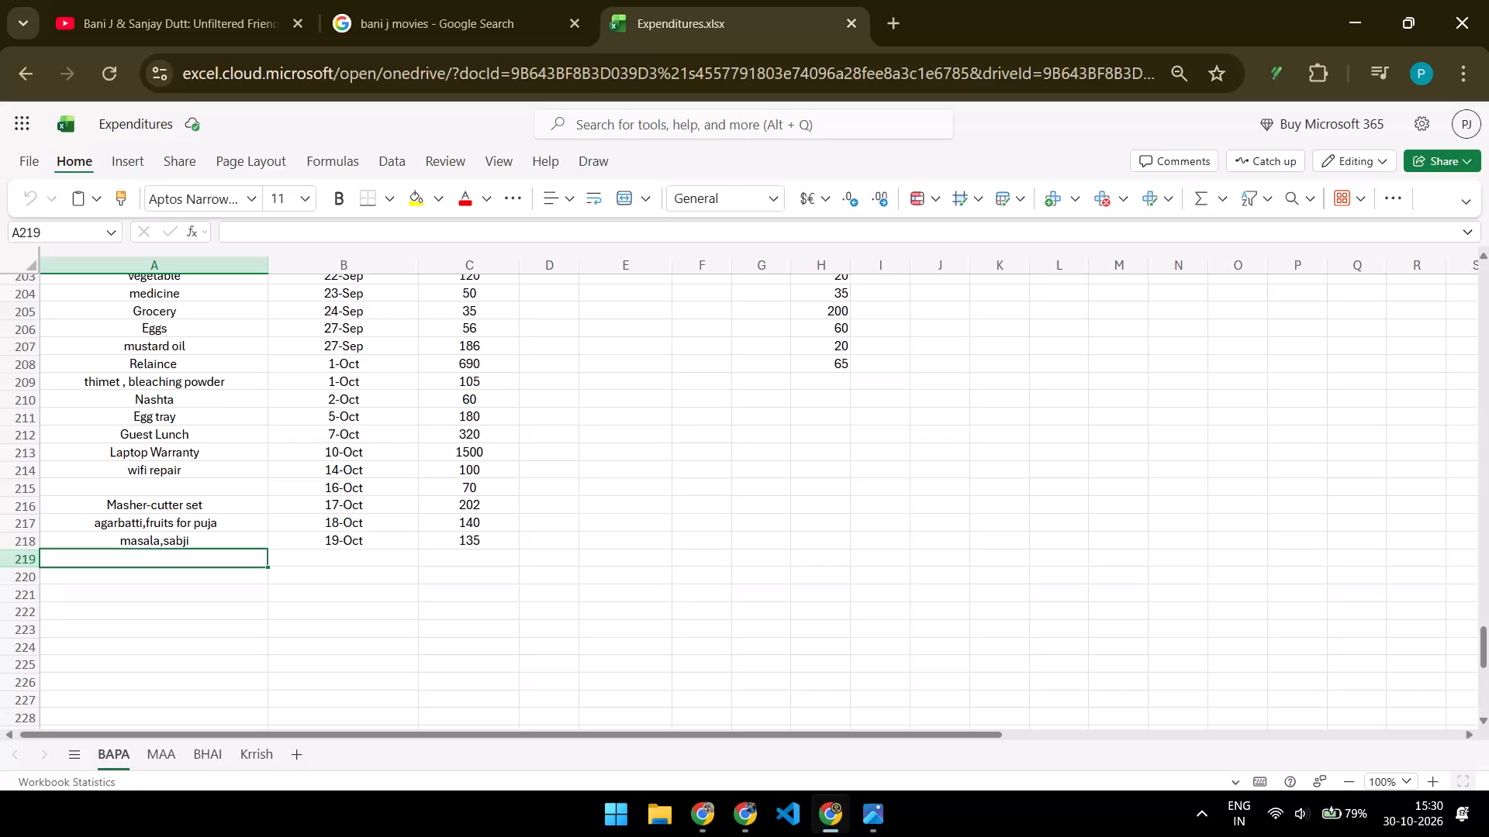
Open the masala,sabji description in cell A218 for editing.
left_click(118, 546)
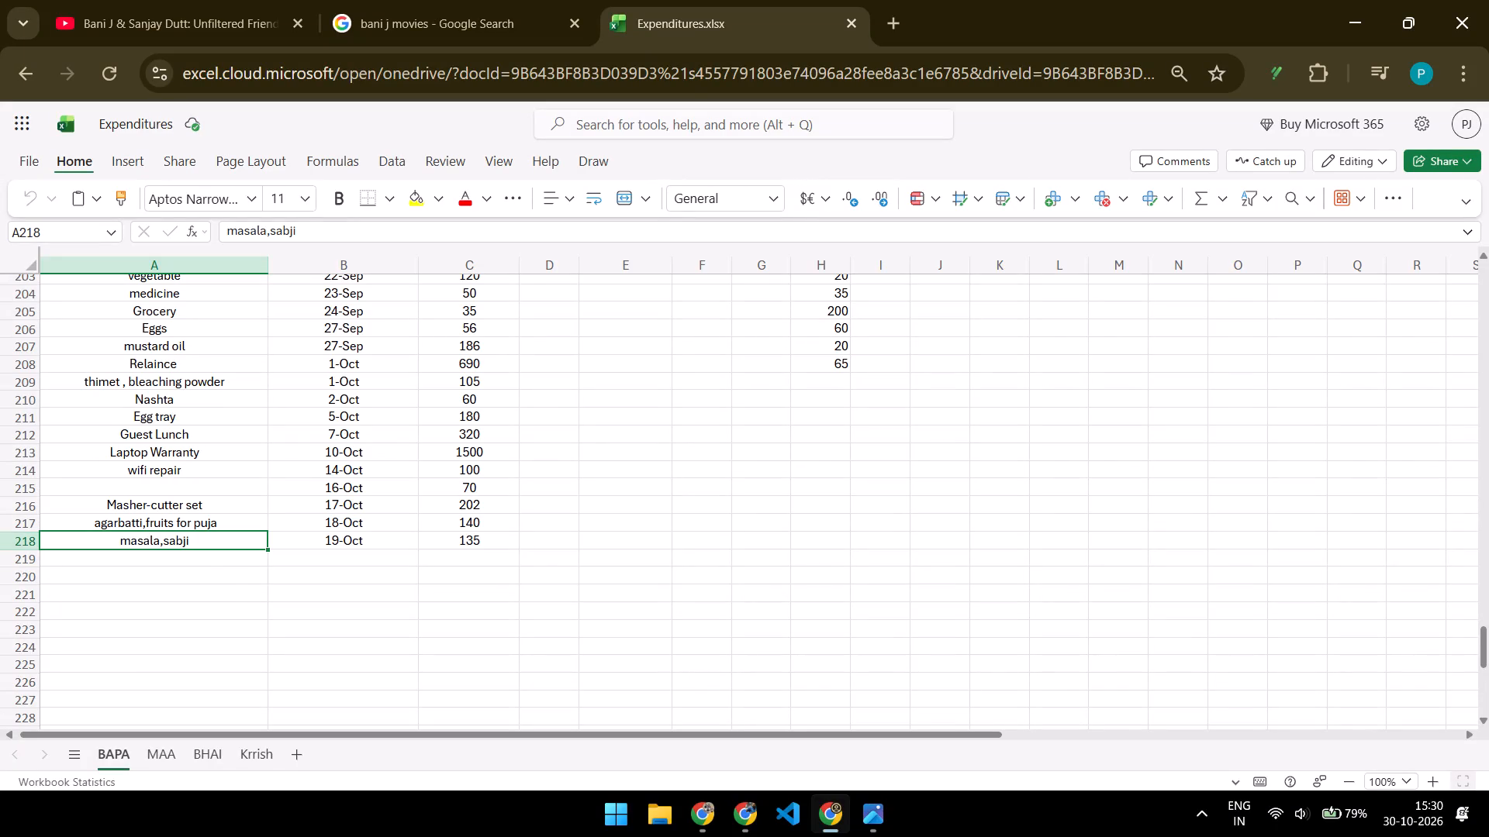
left_click(227, 236)
Search the web in a new browser tab for "vaccum tube for glass".
left_click(897, 17)
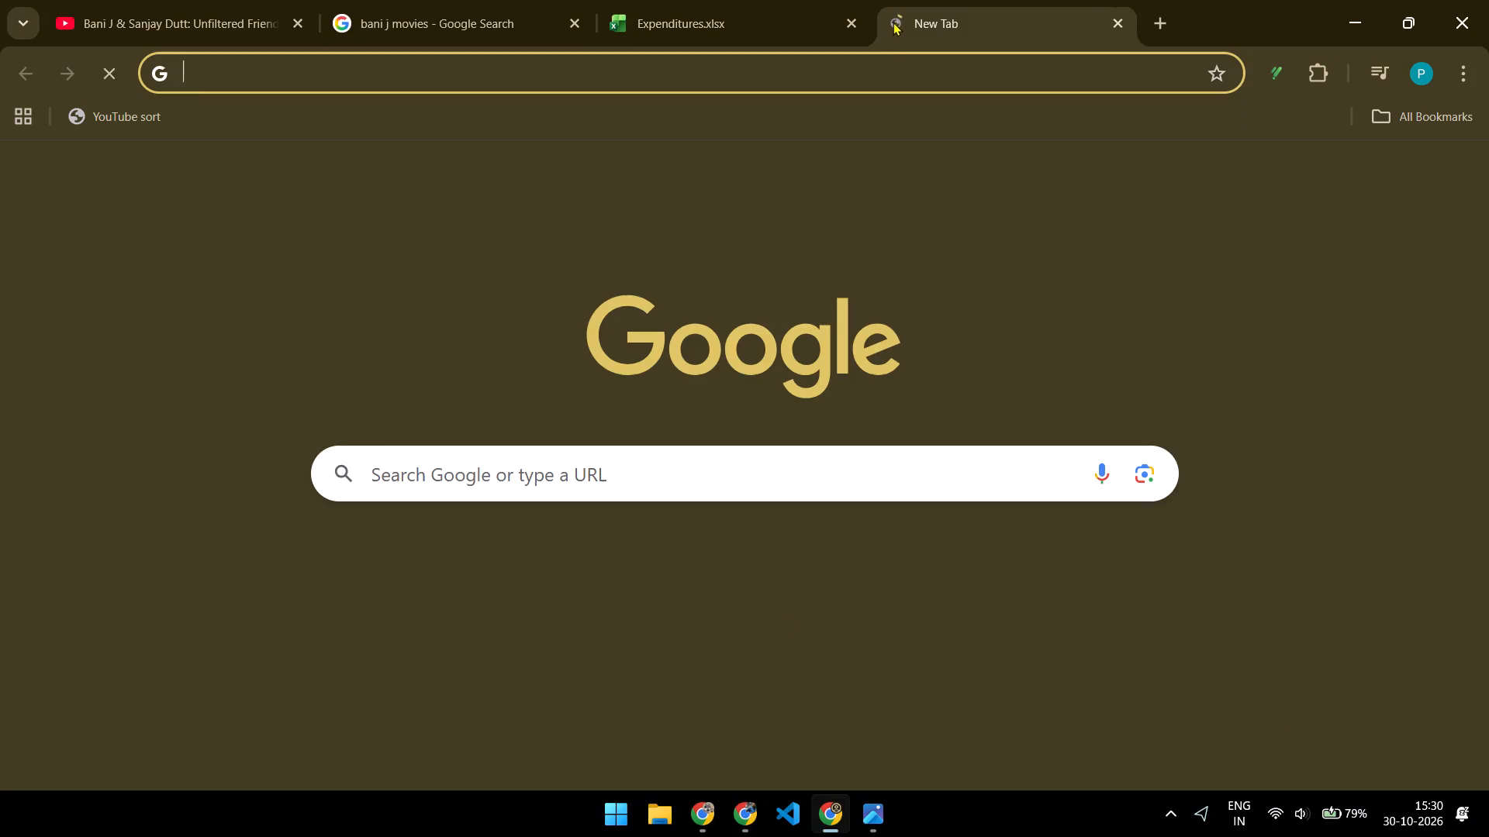
left_click(882, 67)
type("va")
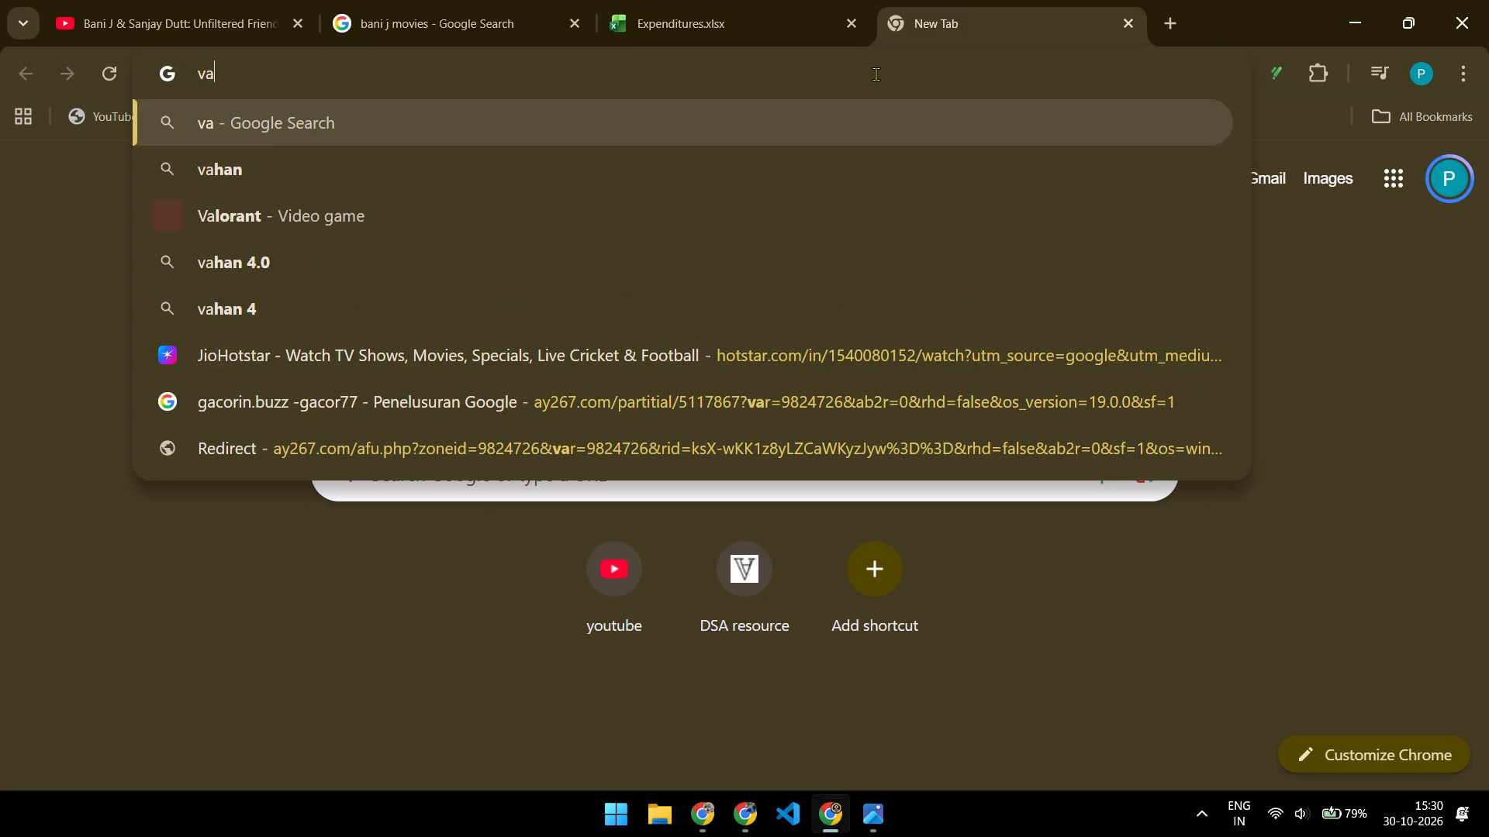
type("ccum")
key("space")
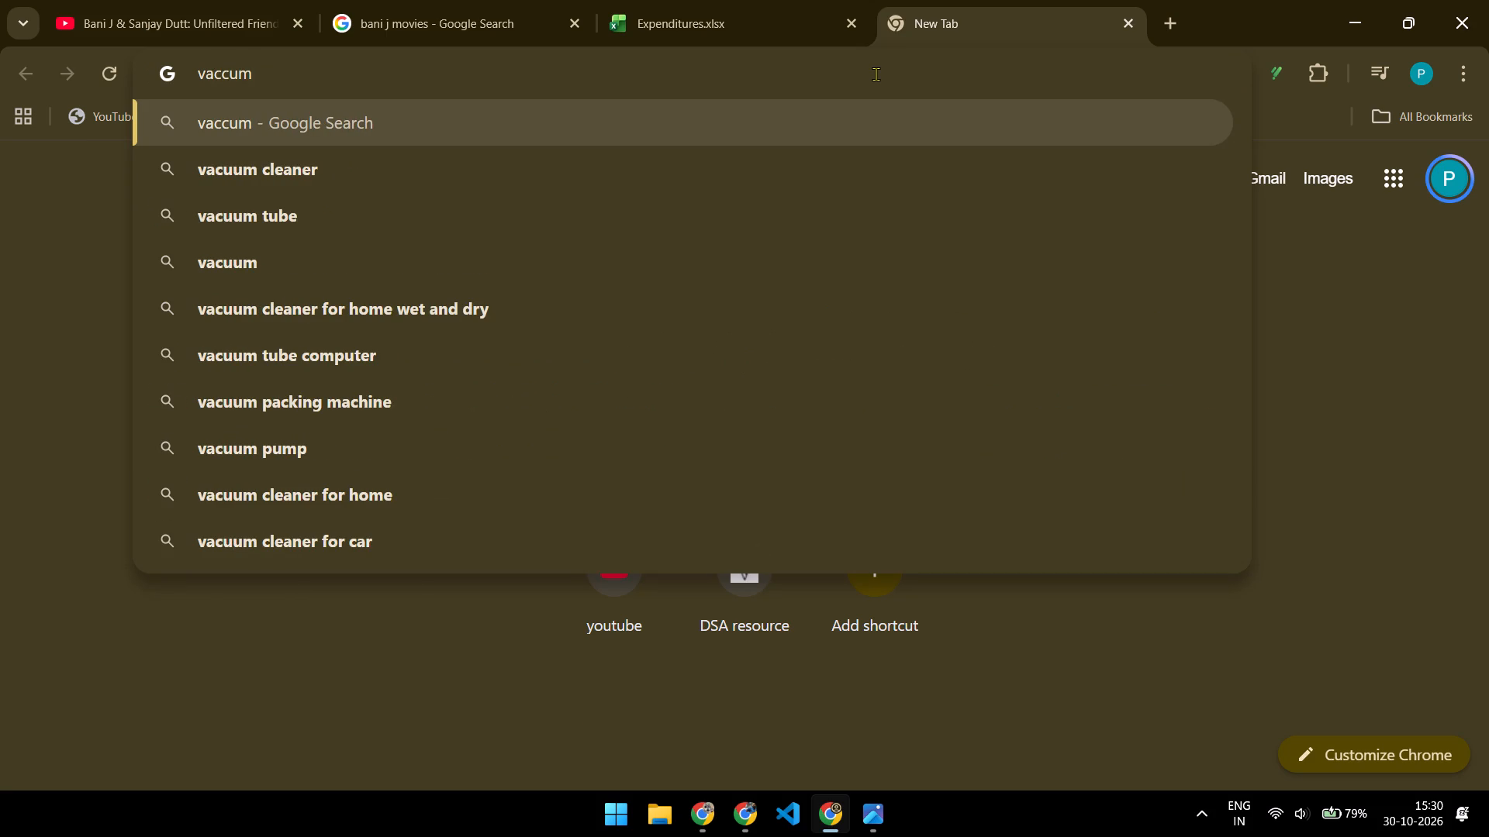
type("tube")
key("space")
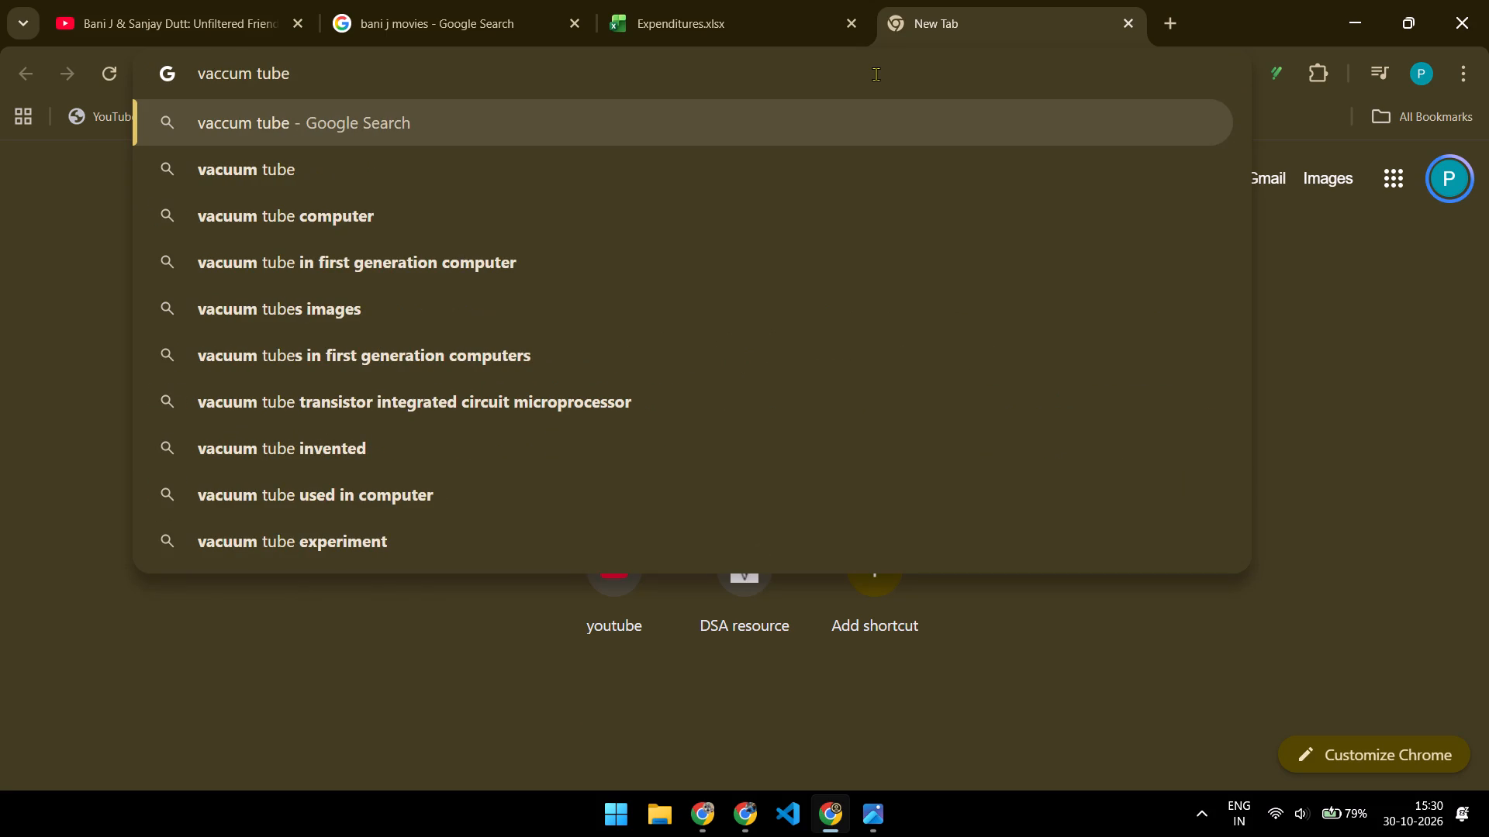
type("for glass")
key("Return")
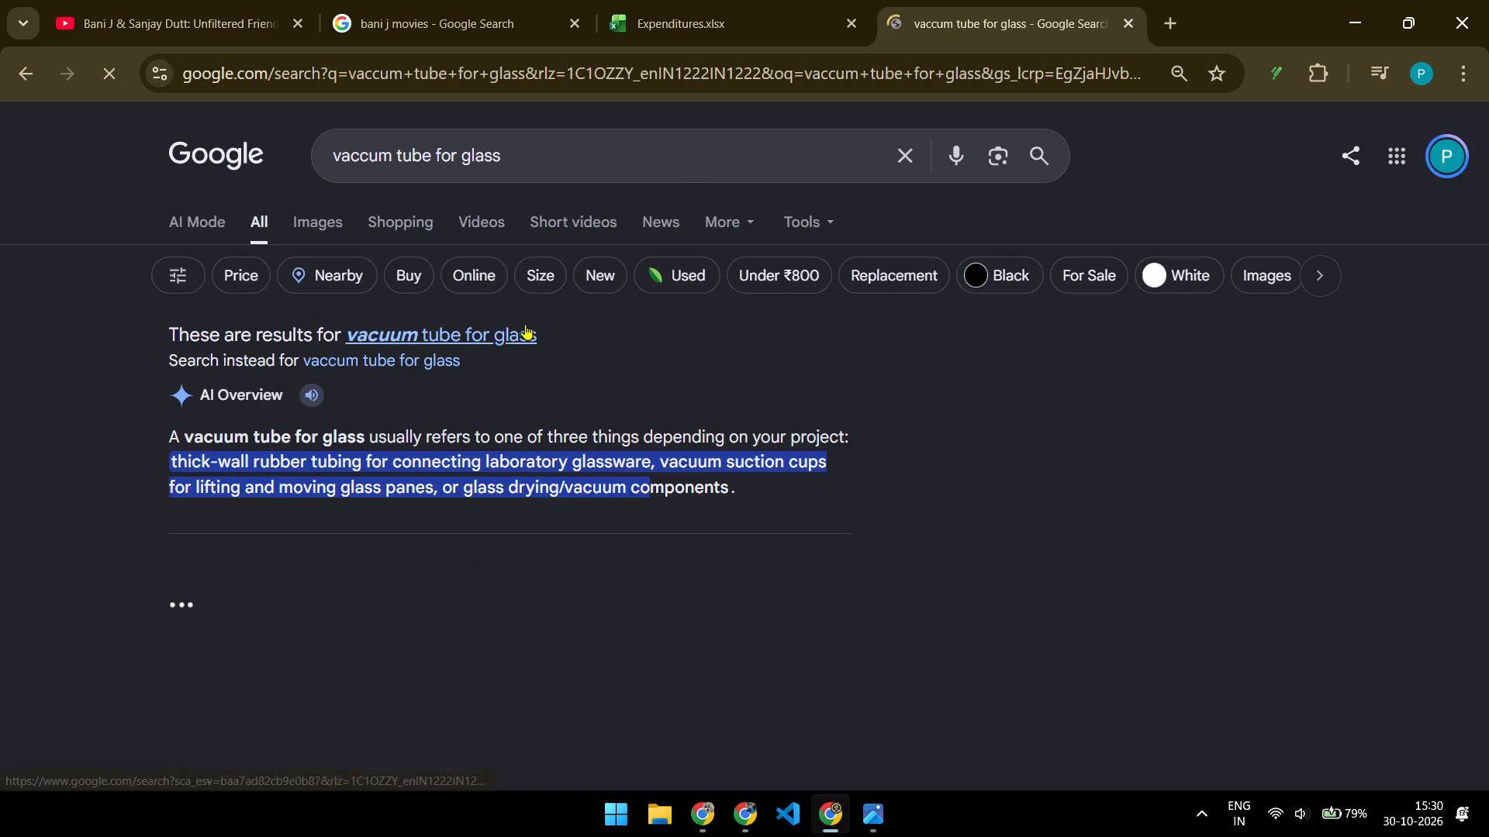
Browse the search results and view the product details of the Excel Impex Glass Fixture Vacuum Plastic Suction Bush.
scroll(74, 460, "down", 6)
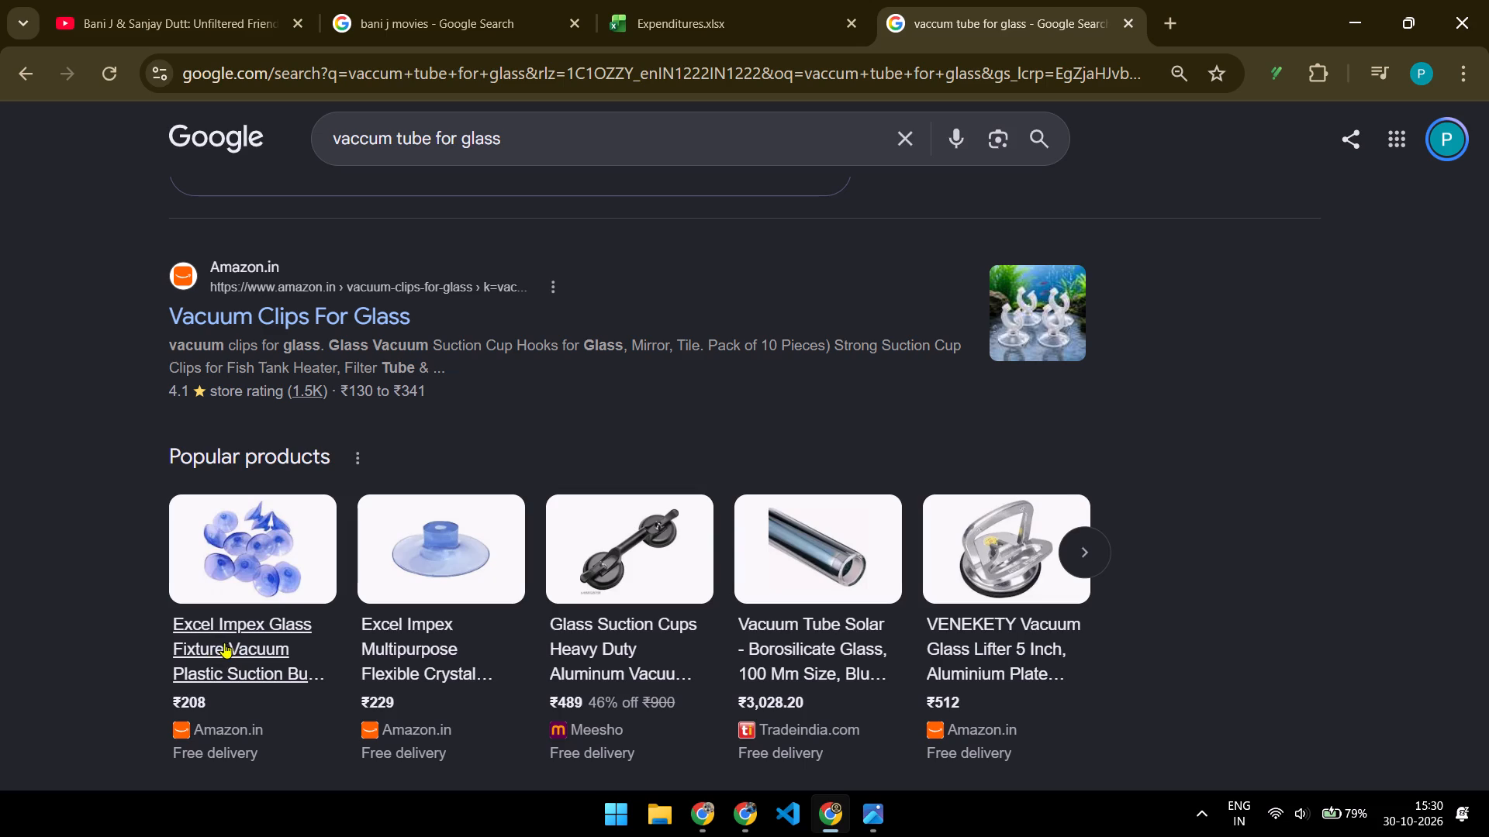
left_click(219, 636)
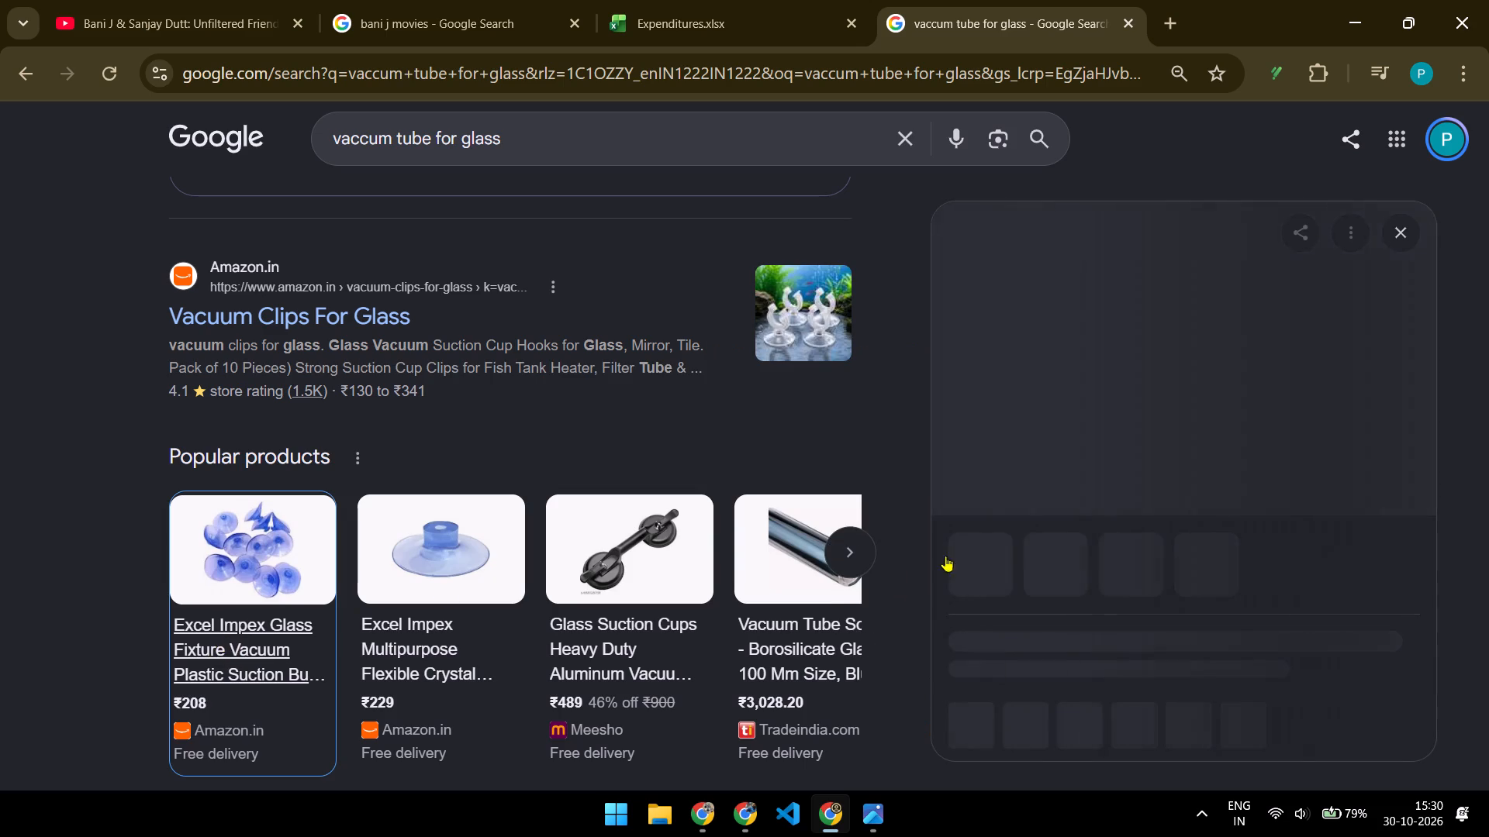
scroll(1211, 626, "down", 1)
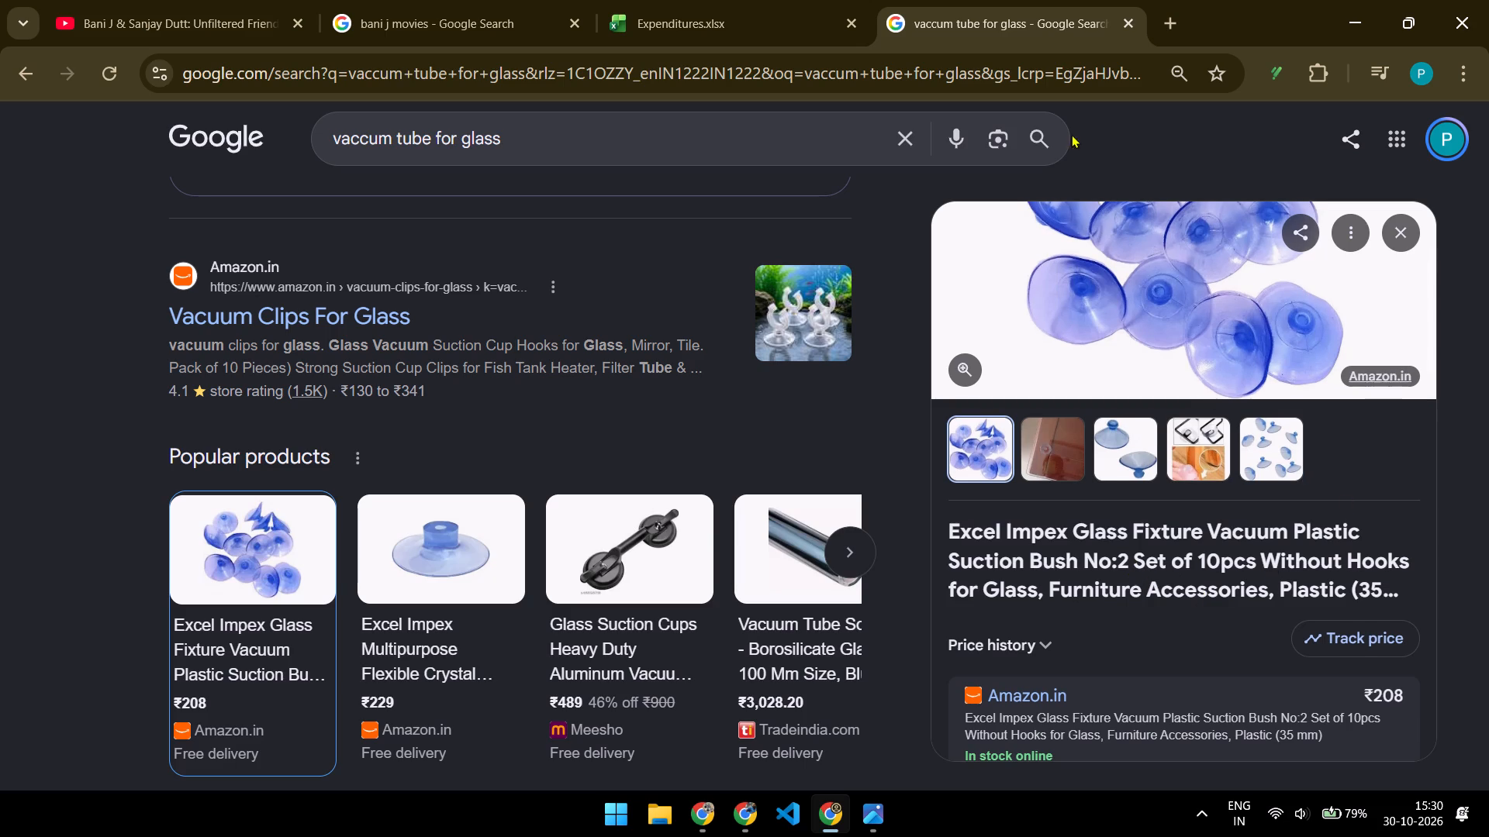
Back in the Expenditures workbook, add "vaccum hook, " before the existing text in cell A218.
left_click(774, 19)
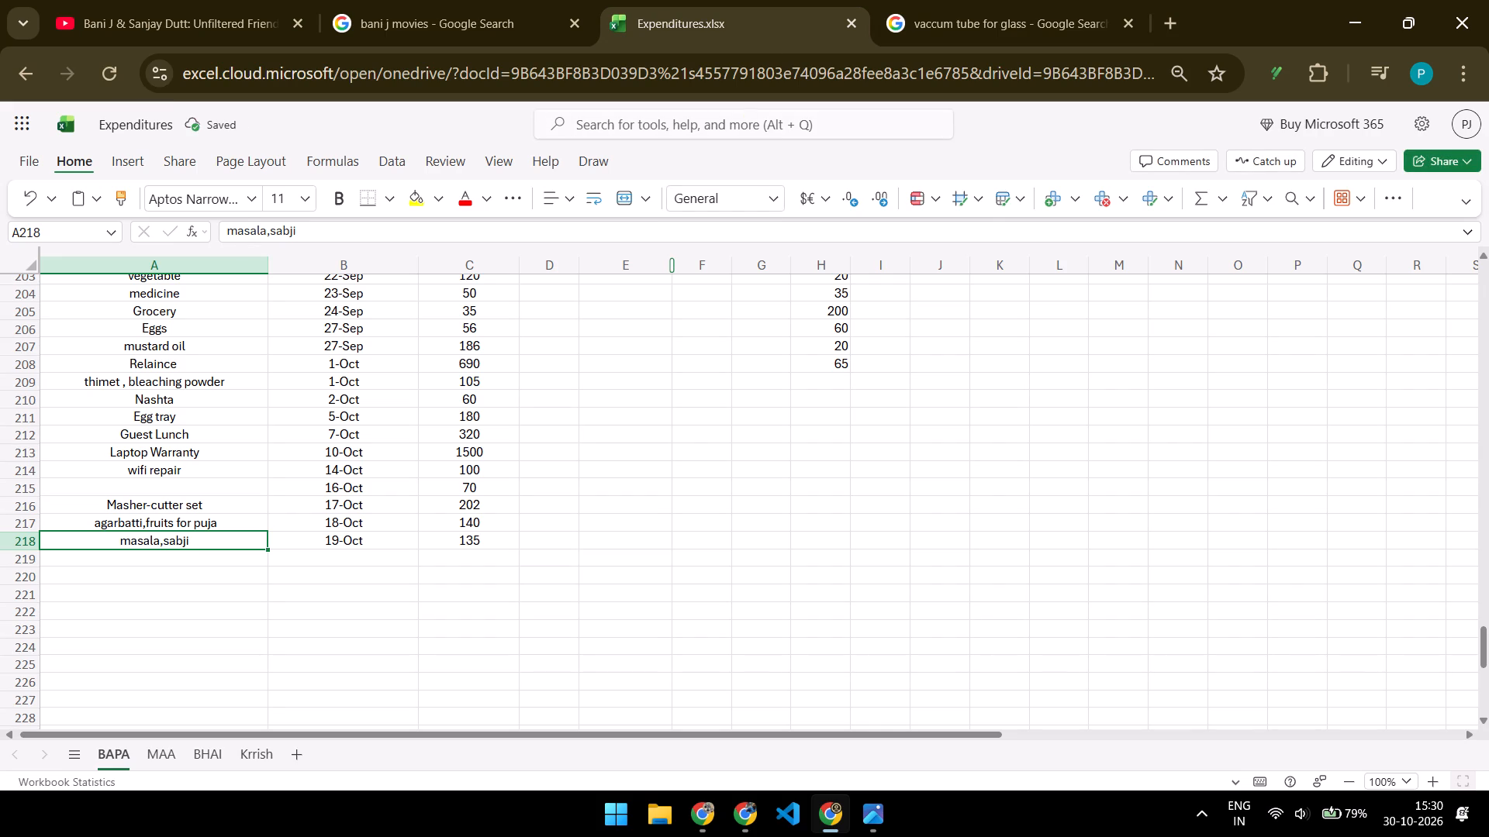
left_click(225, 229)
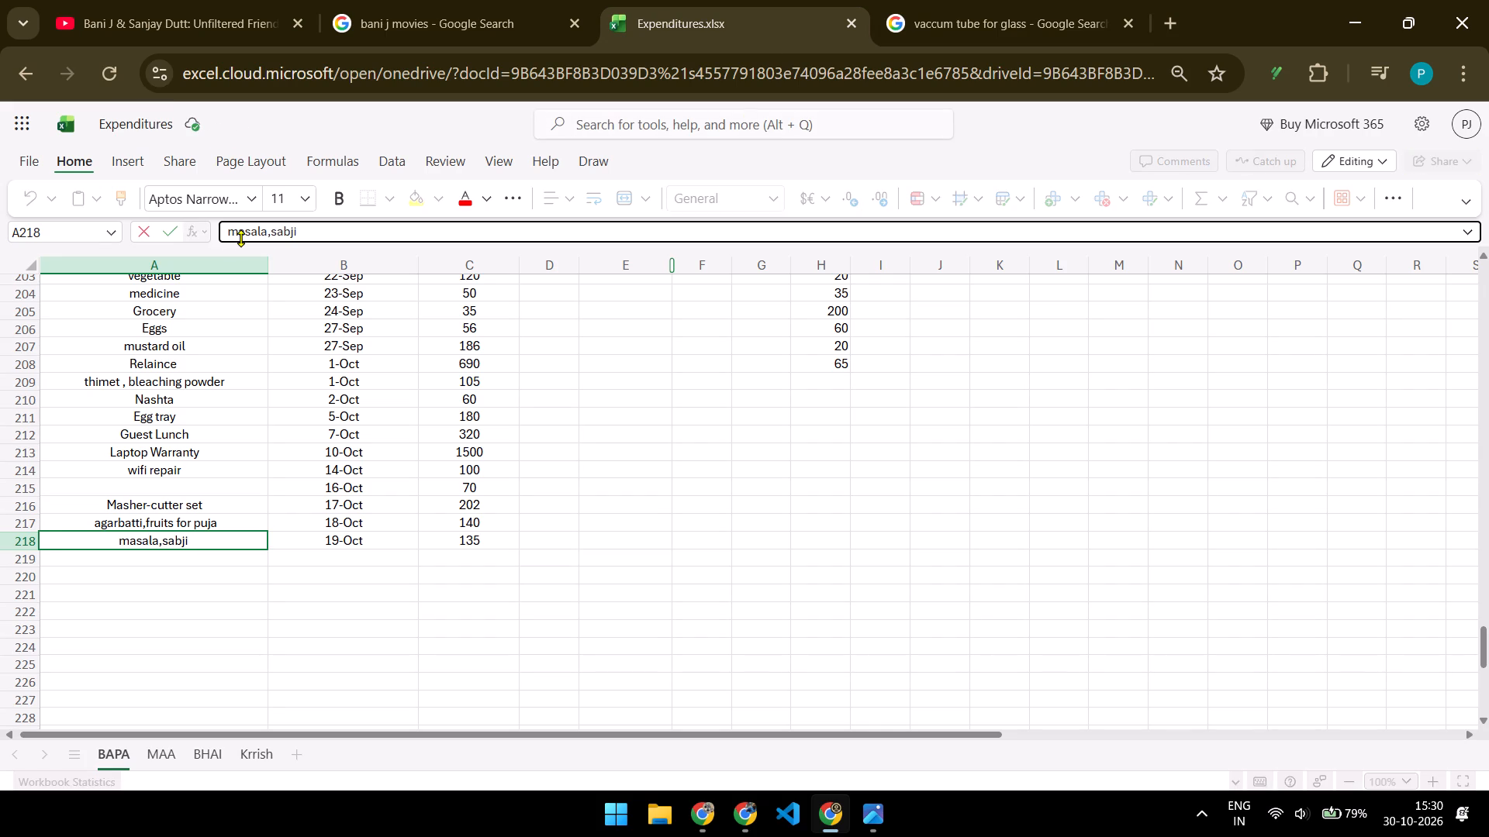
type("va")
key("c")
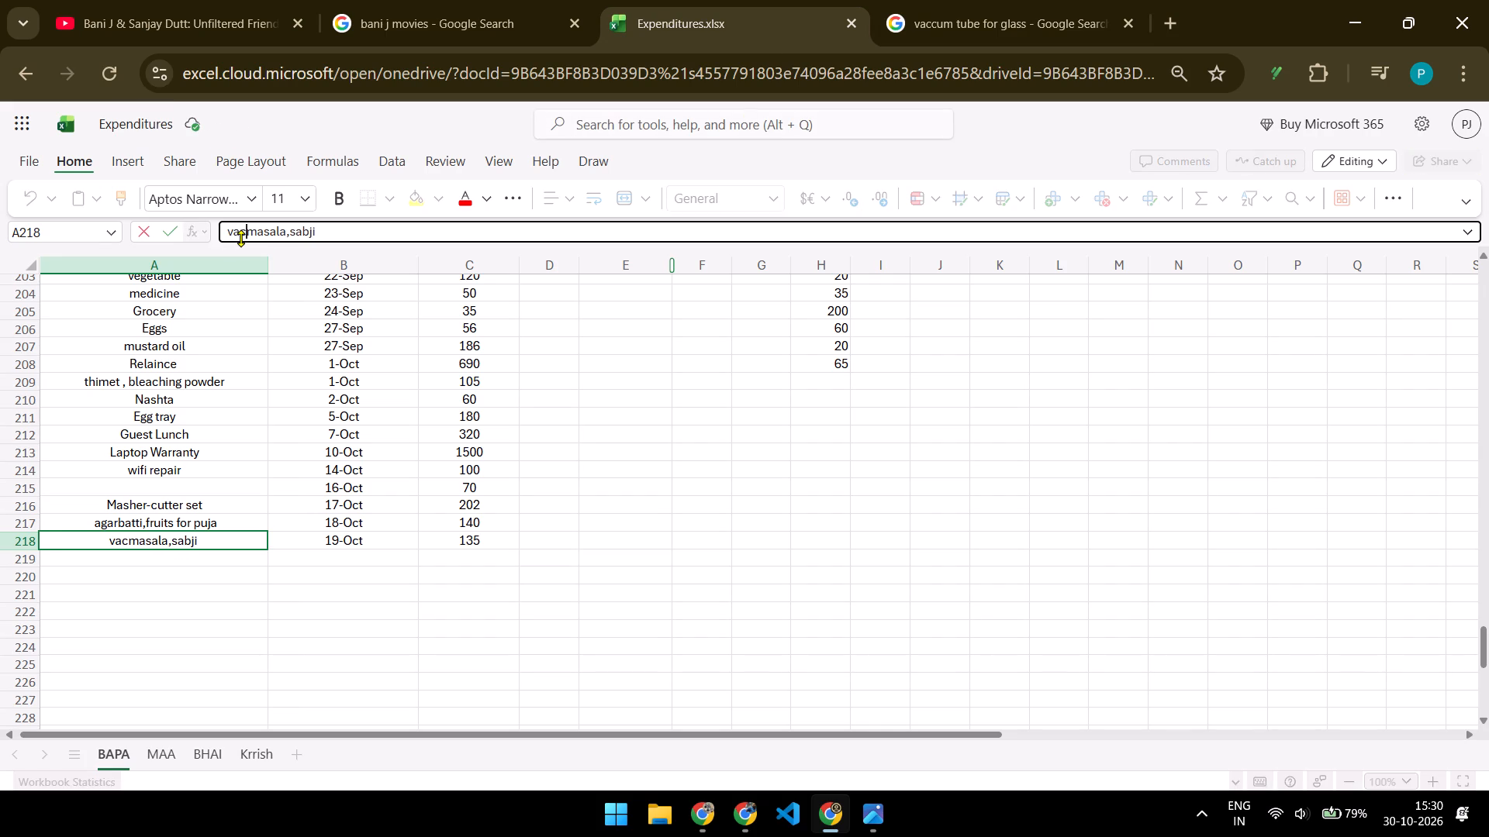
type("cum")
key("space")
type("ho")
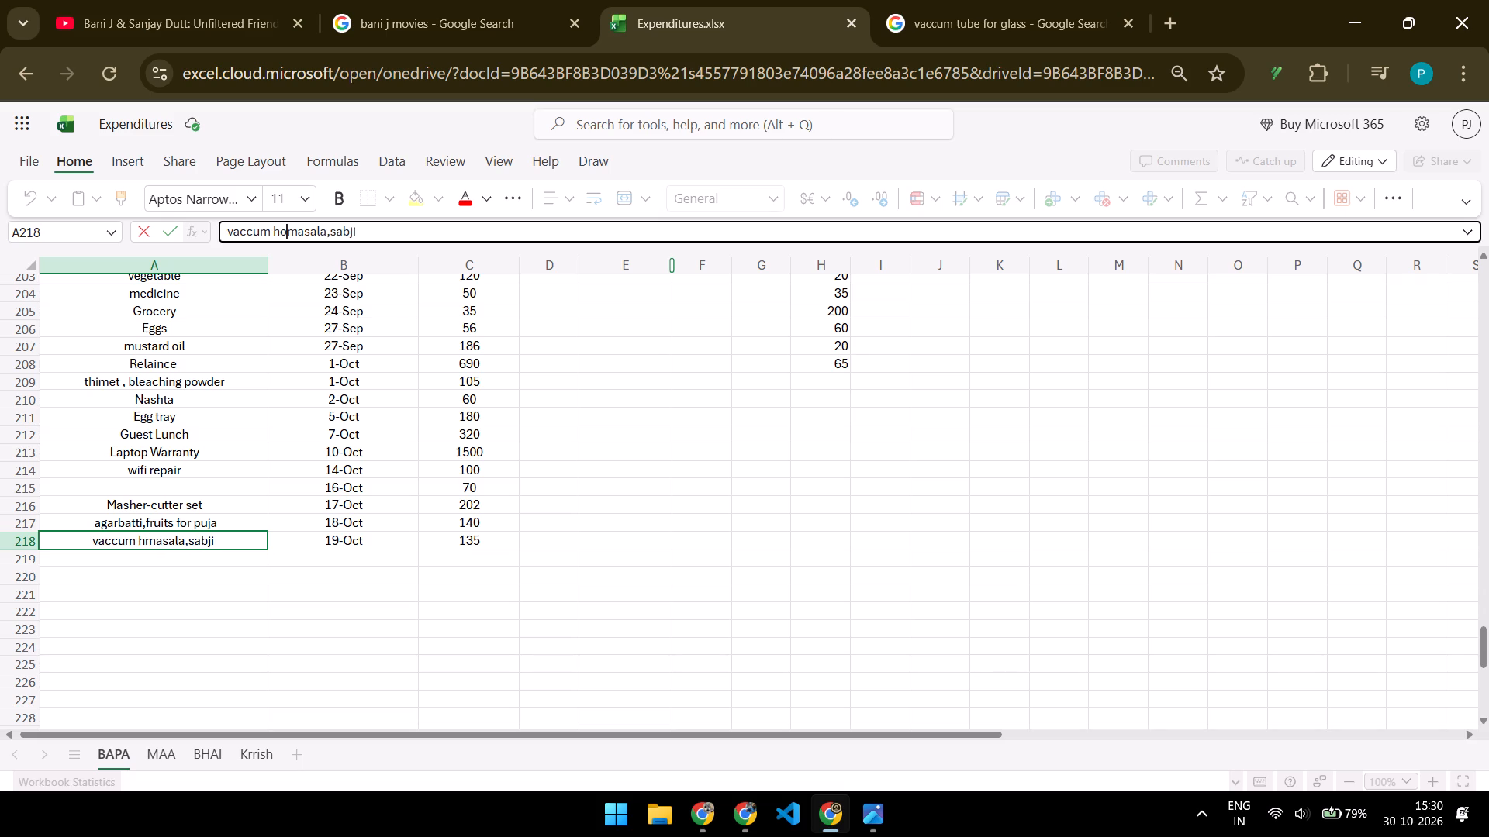
type("ok")
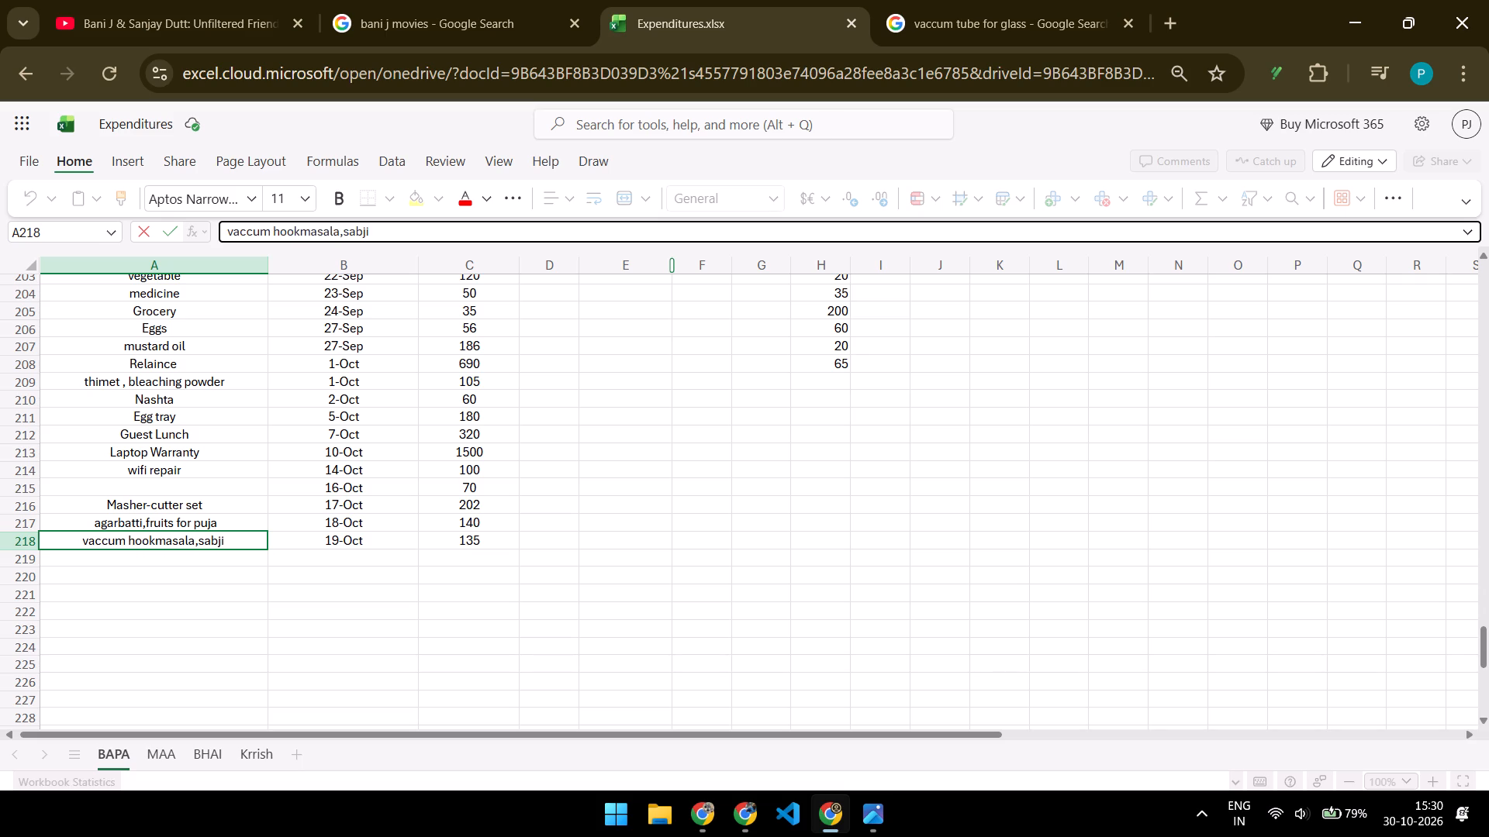
key("comma")
key("space")
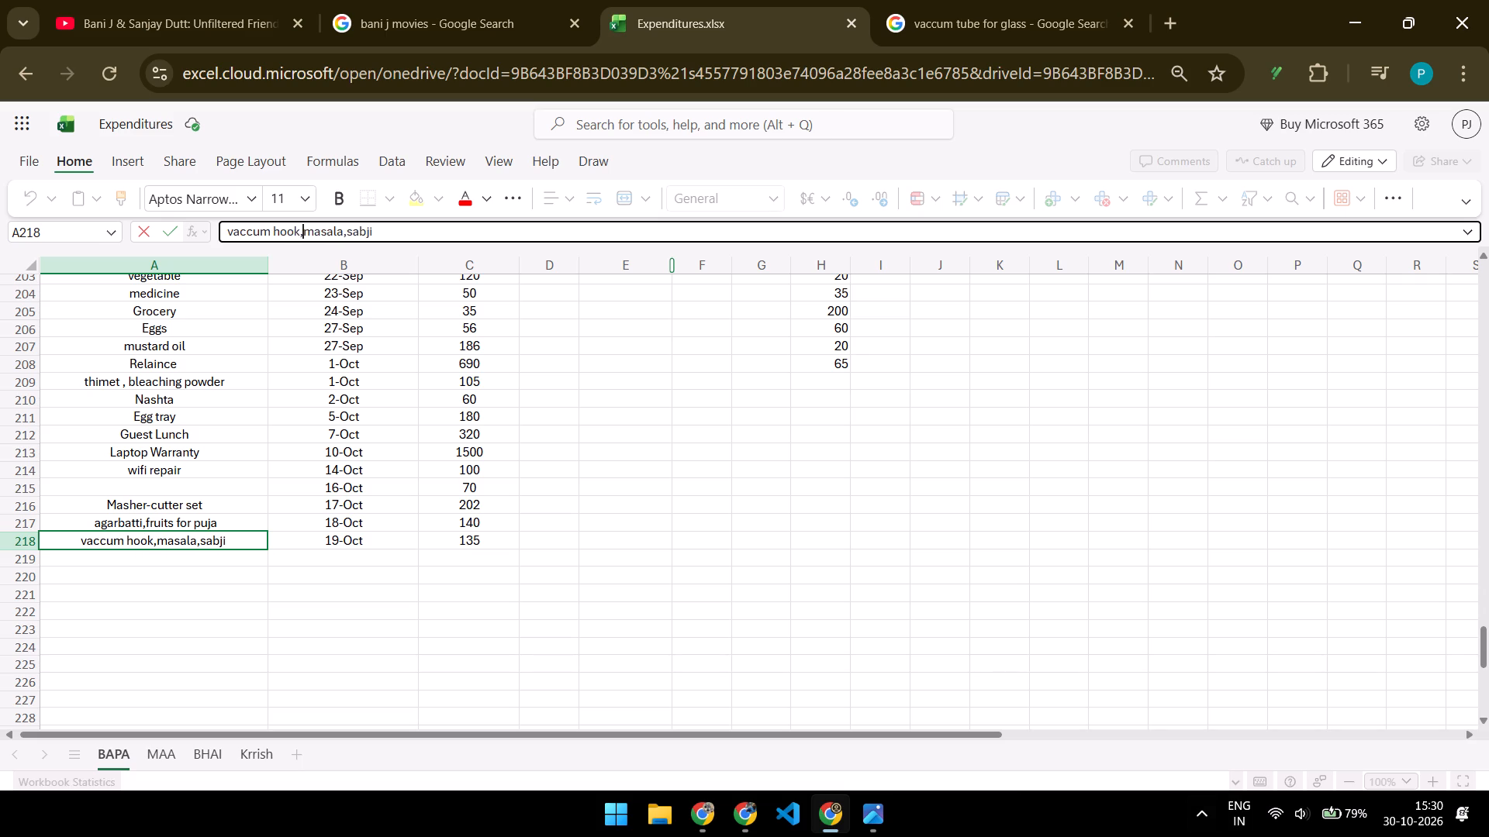
left_click(230, 613)
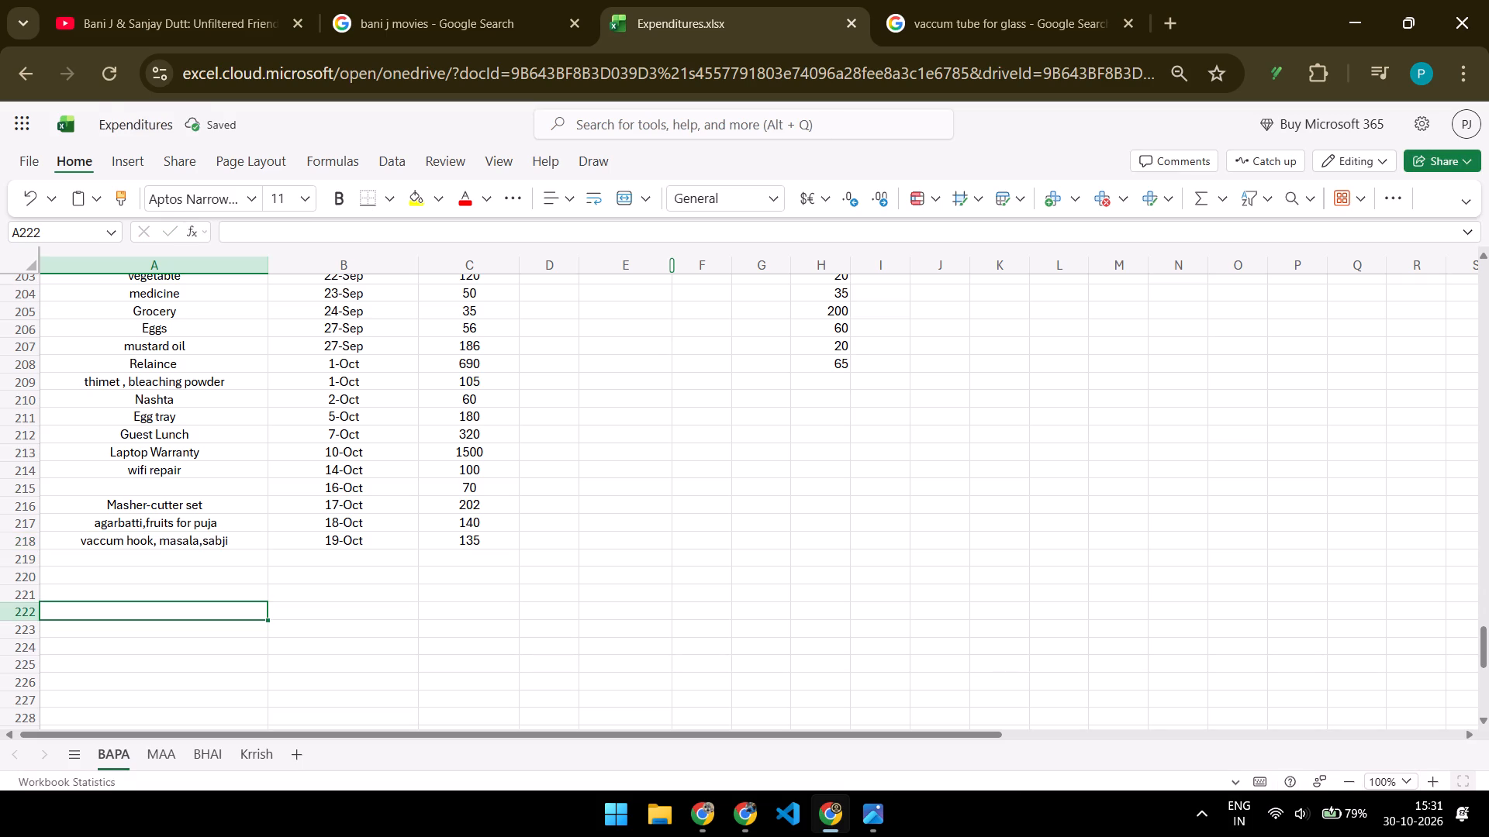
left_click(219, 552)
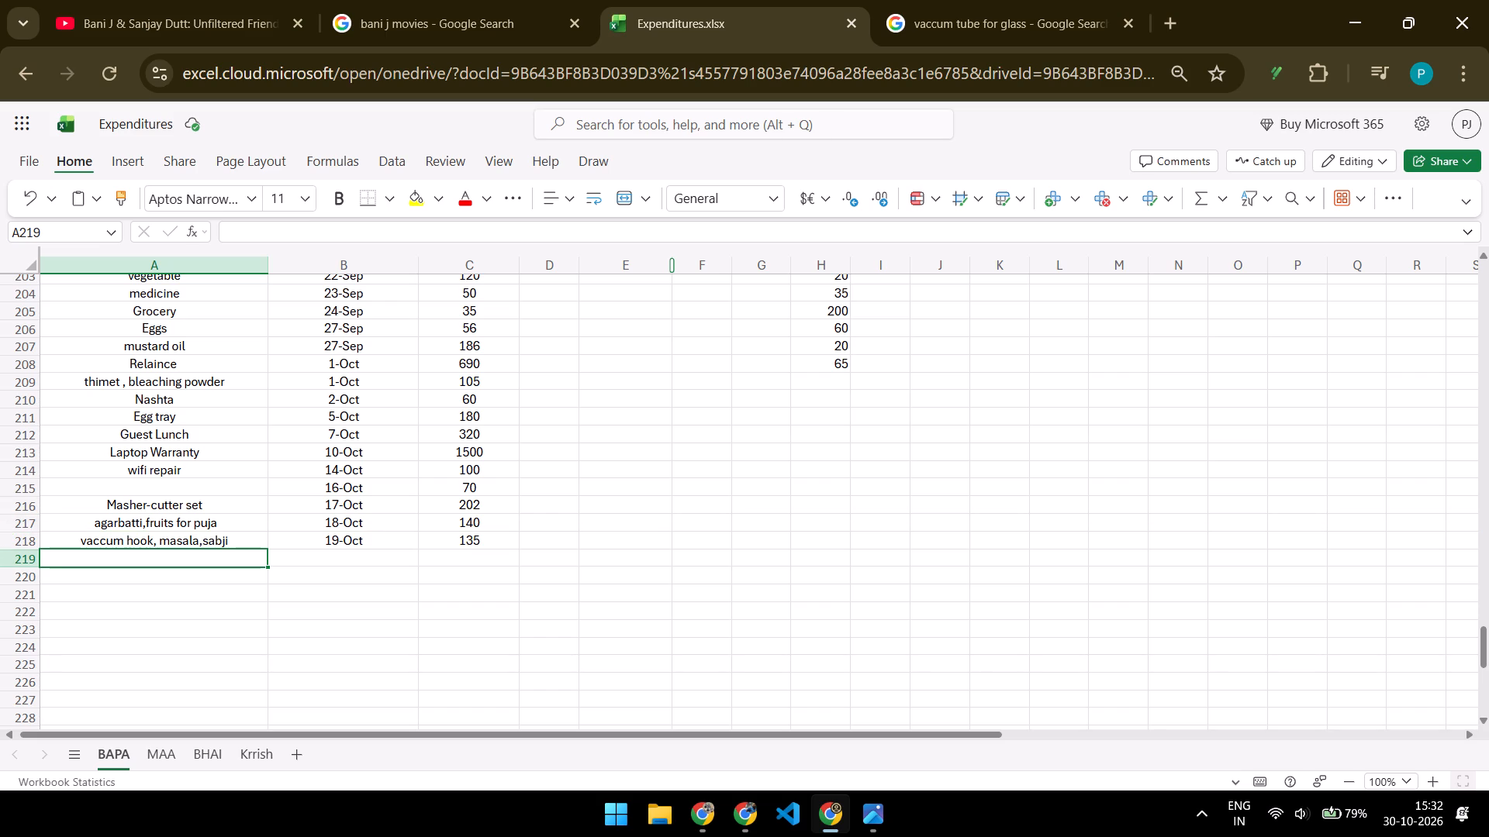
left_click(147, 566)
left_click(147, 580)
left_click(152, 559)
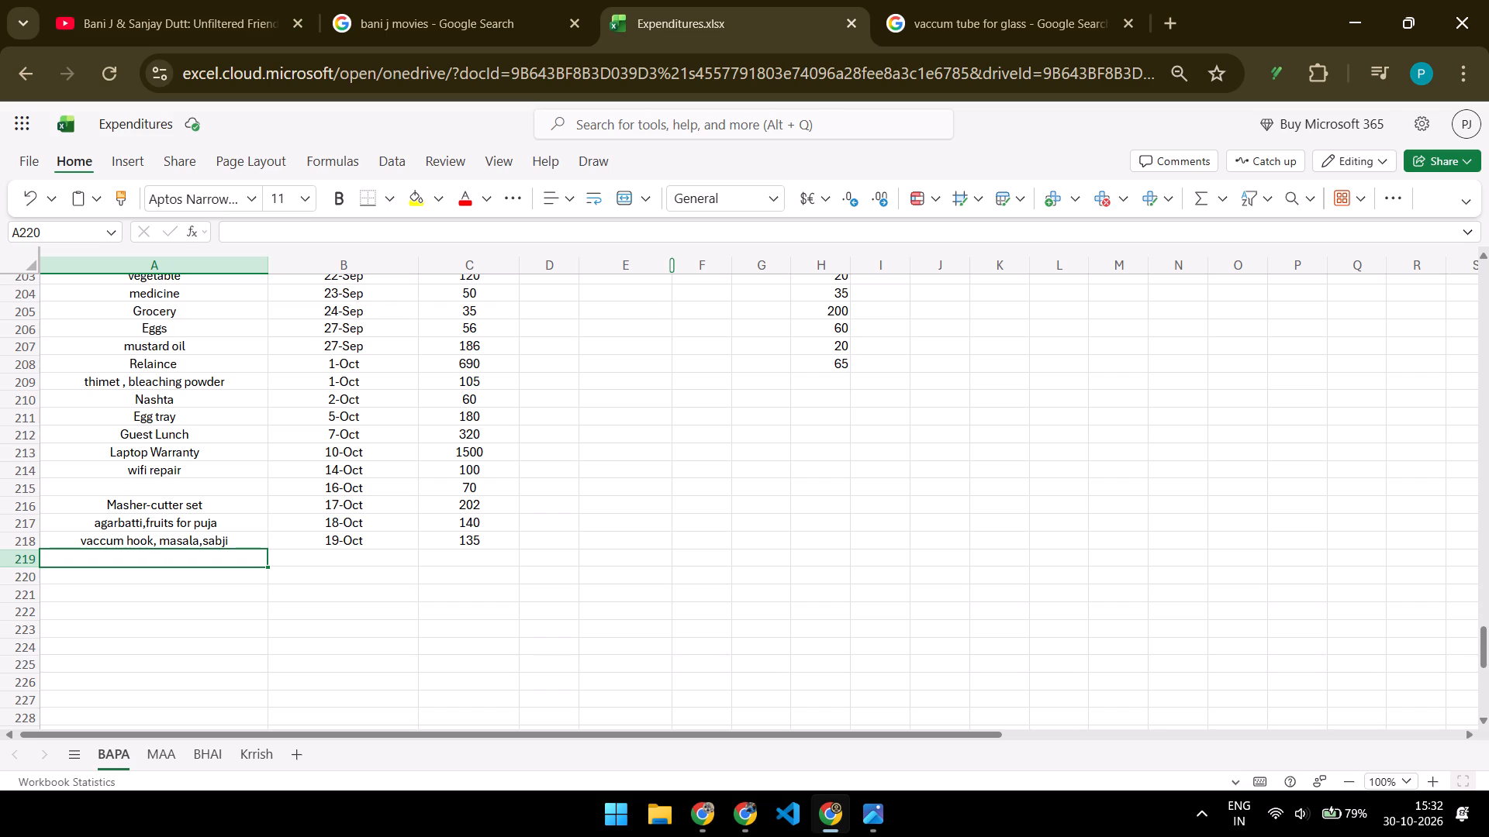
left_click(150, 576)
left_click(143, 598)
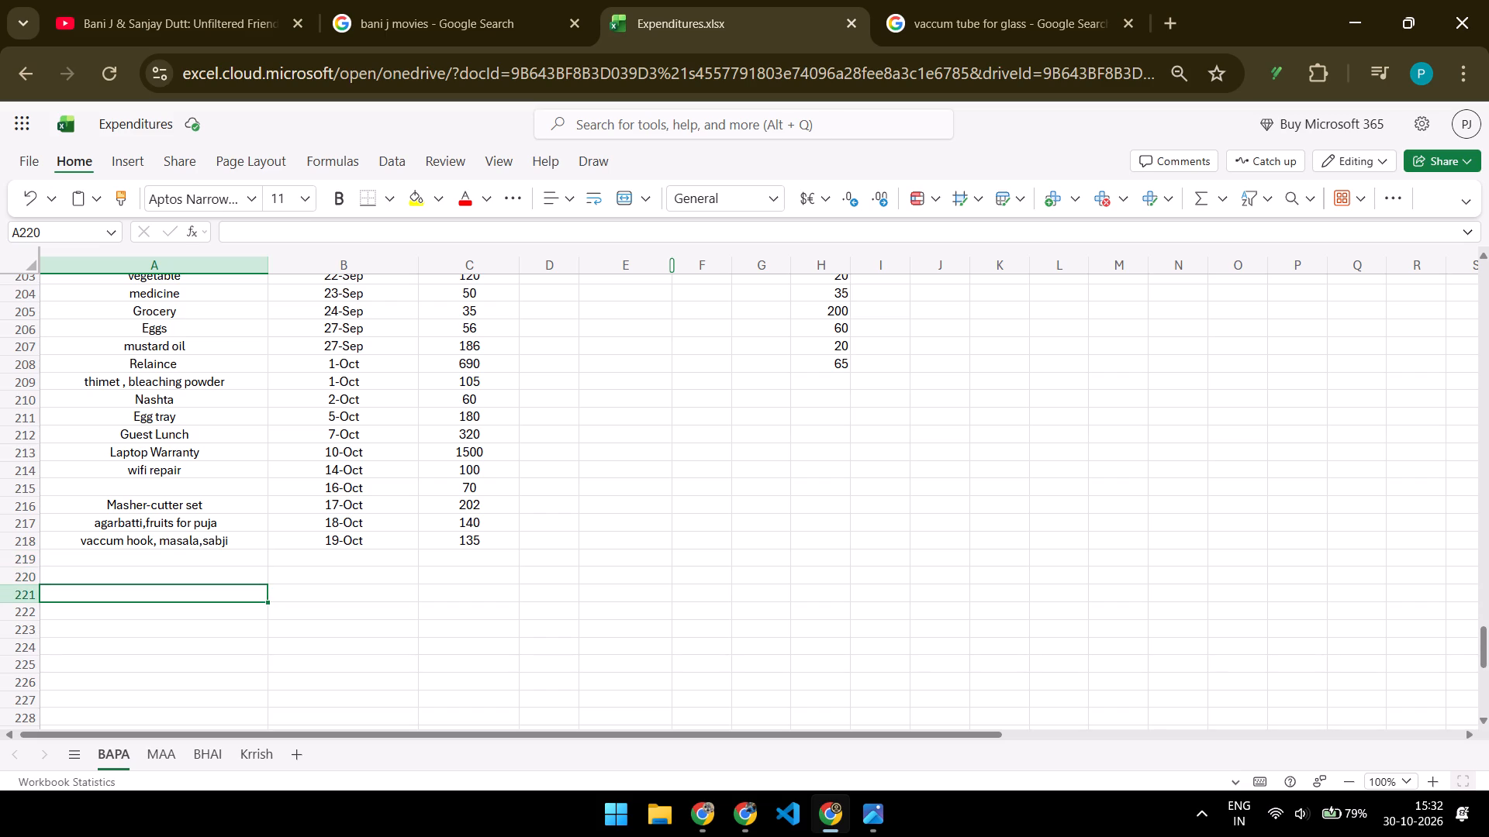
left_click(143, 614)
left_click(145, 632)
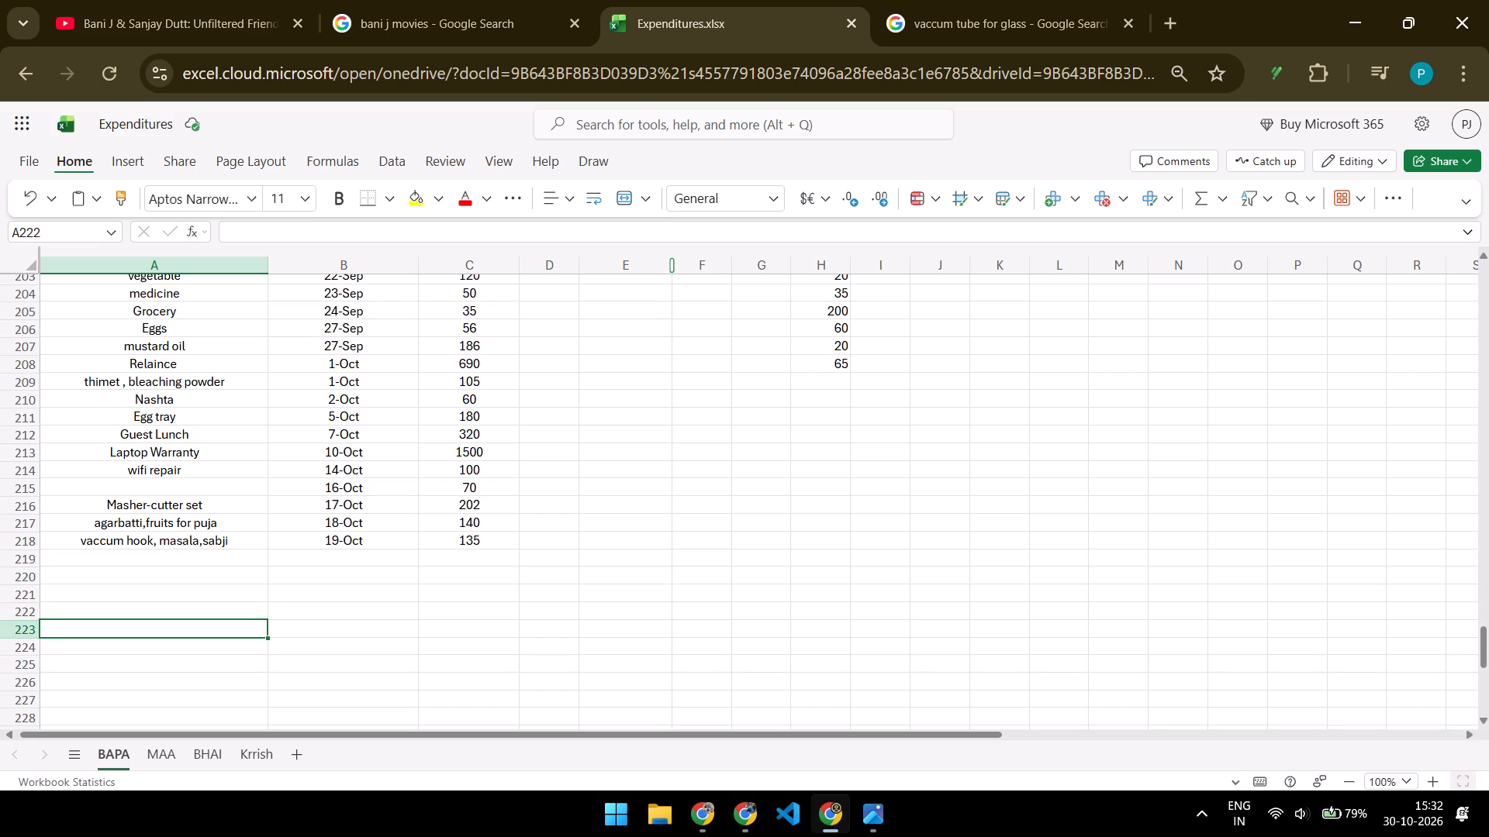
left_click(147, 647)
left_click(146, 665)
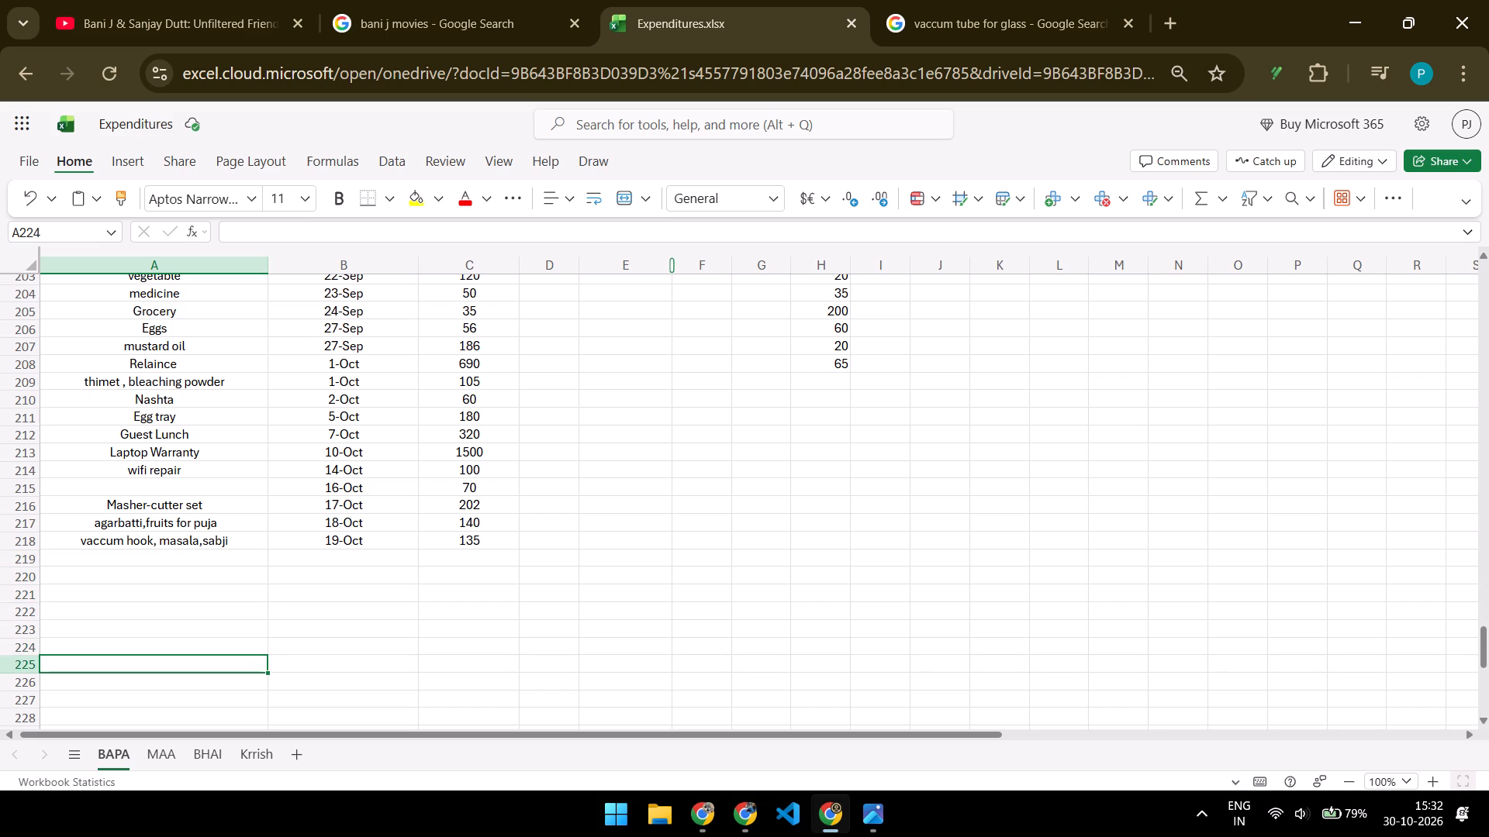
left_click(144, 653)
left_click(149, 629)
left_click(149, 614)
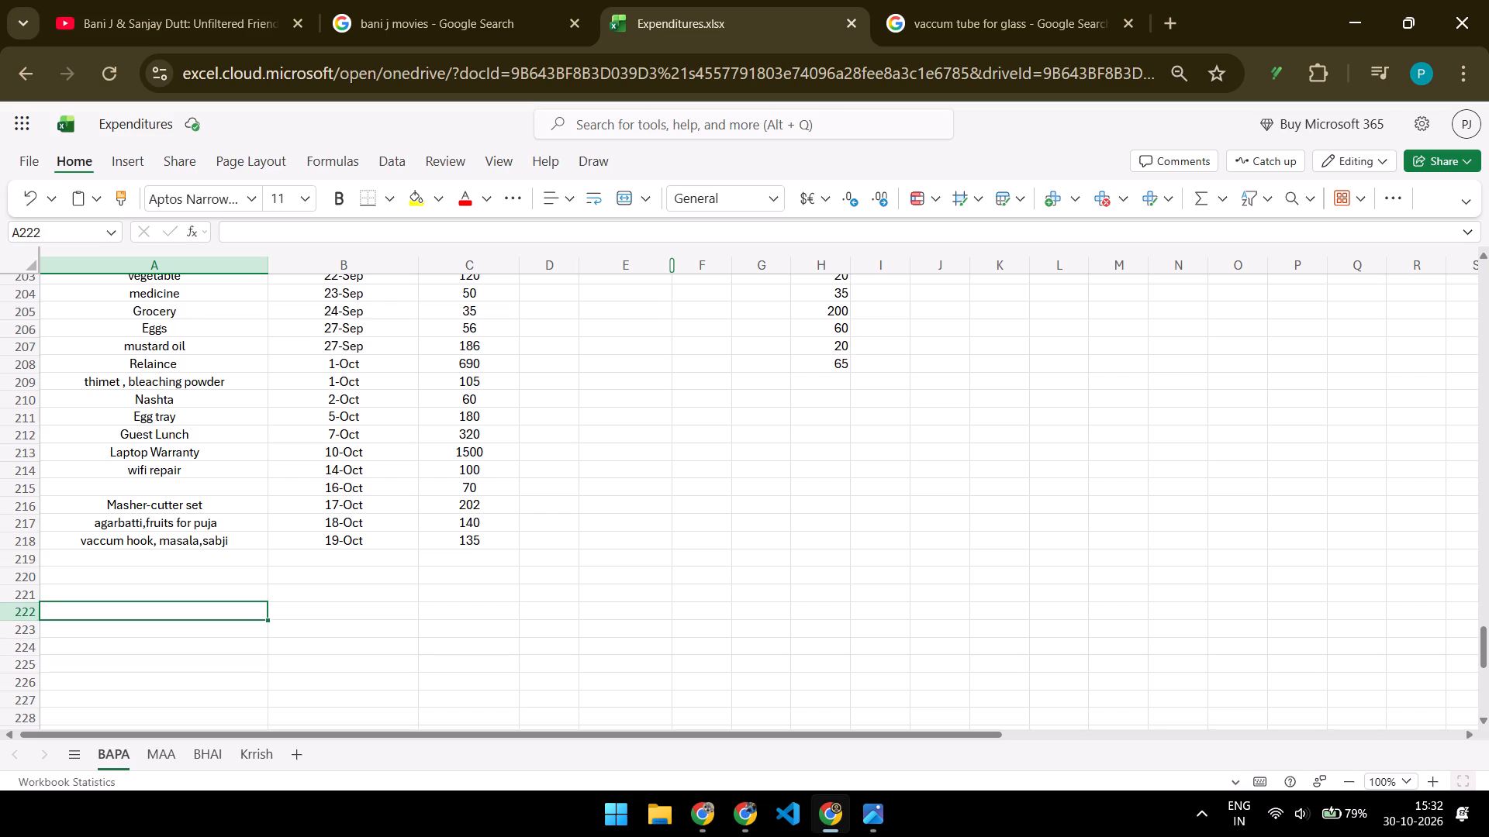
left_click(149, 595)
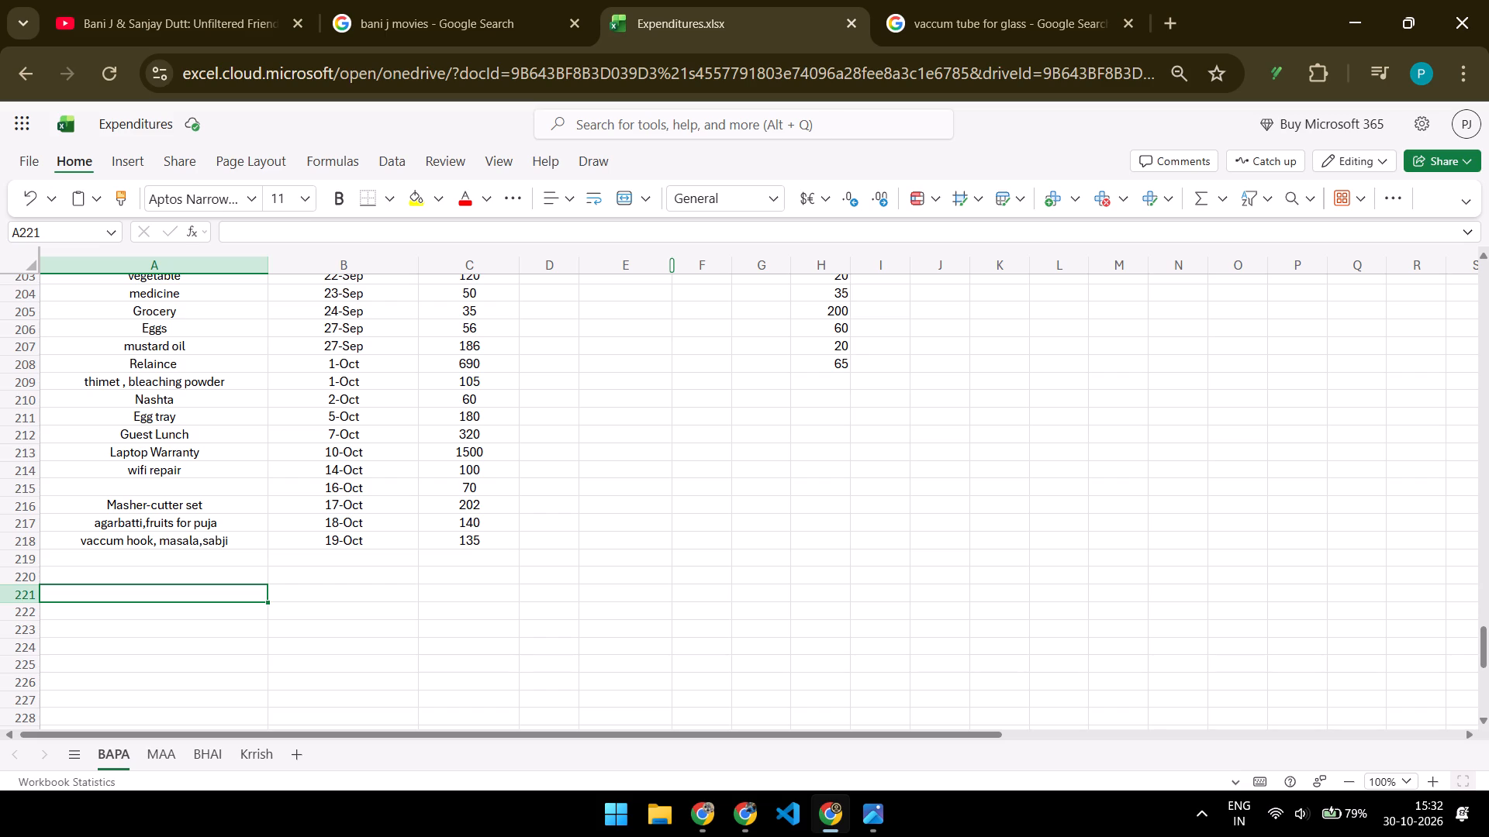
Enter the amounts 80 in cell C219 and 20 in cell C220.
left_click(438, 561)
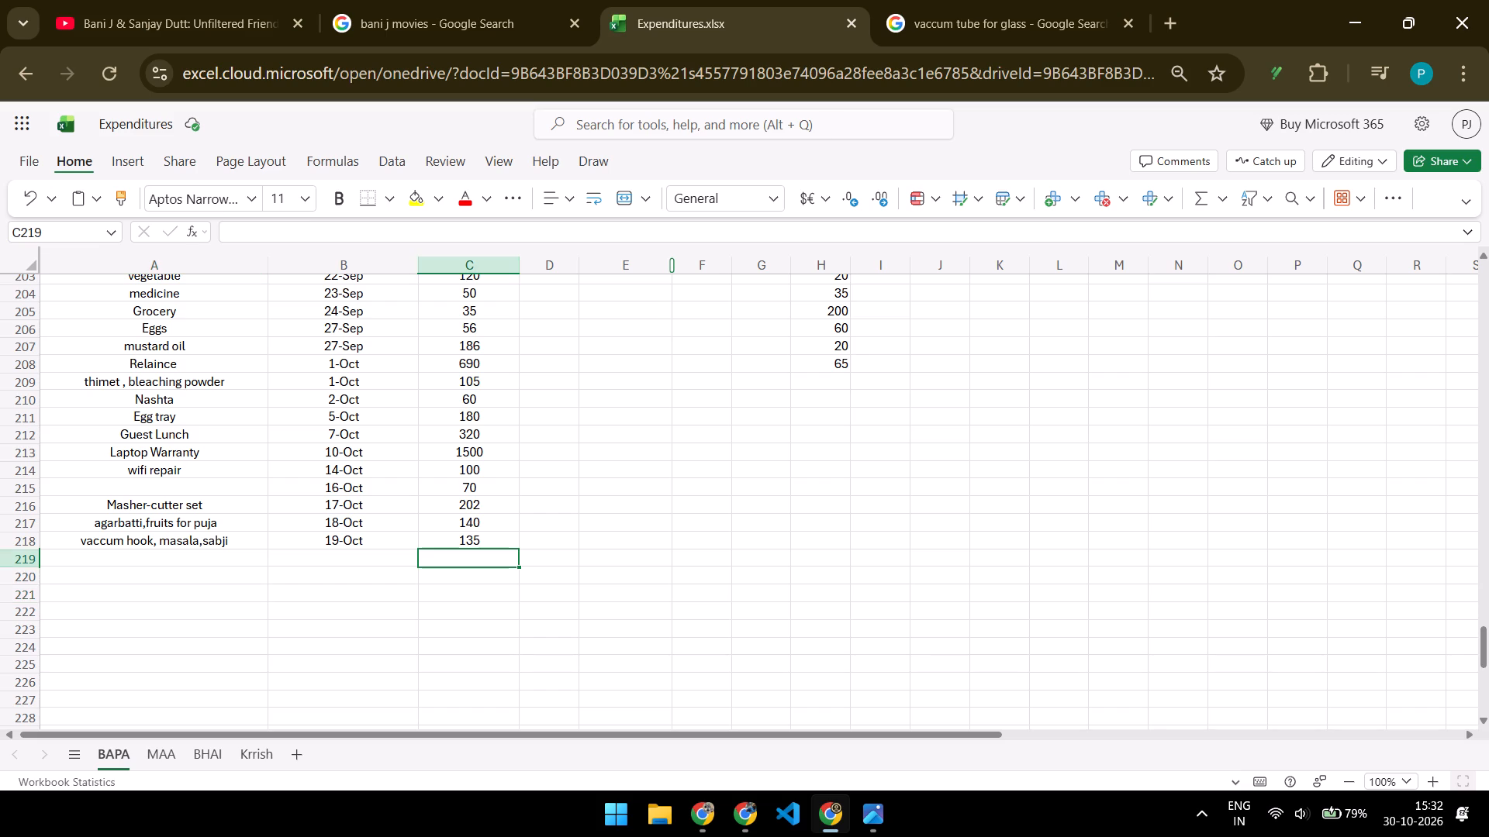
type("80")
left_click(477, 571)
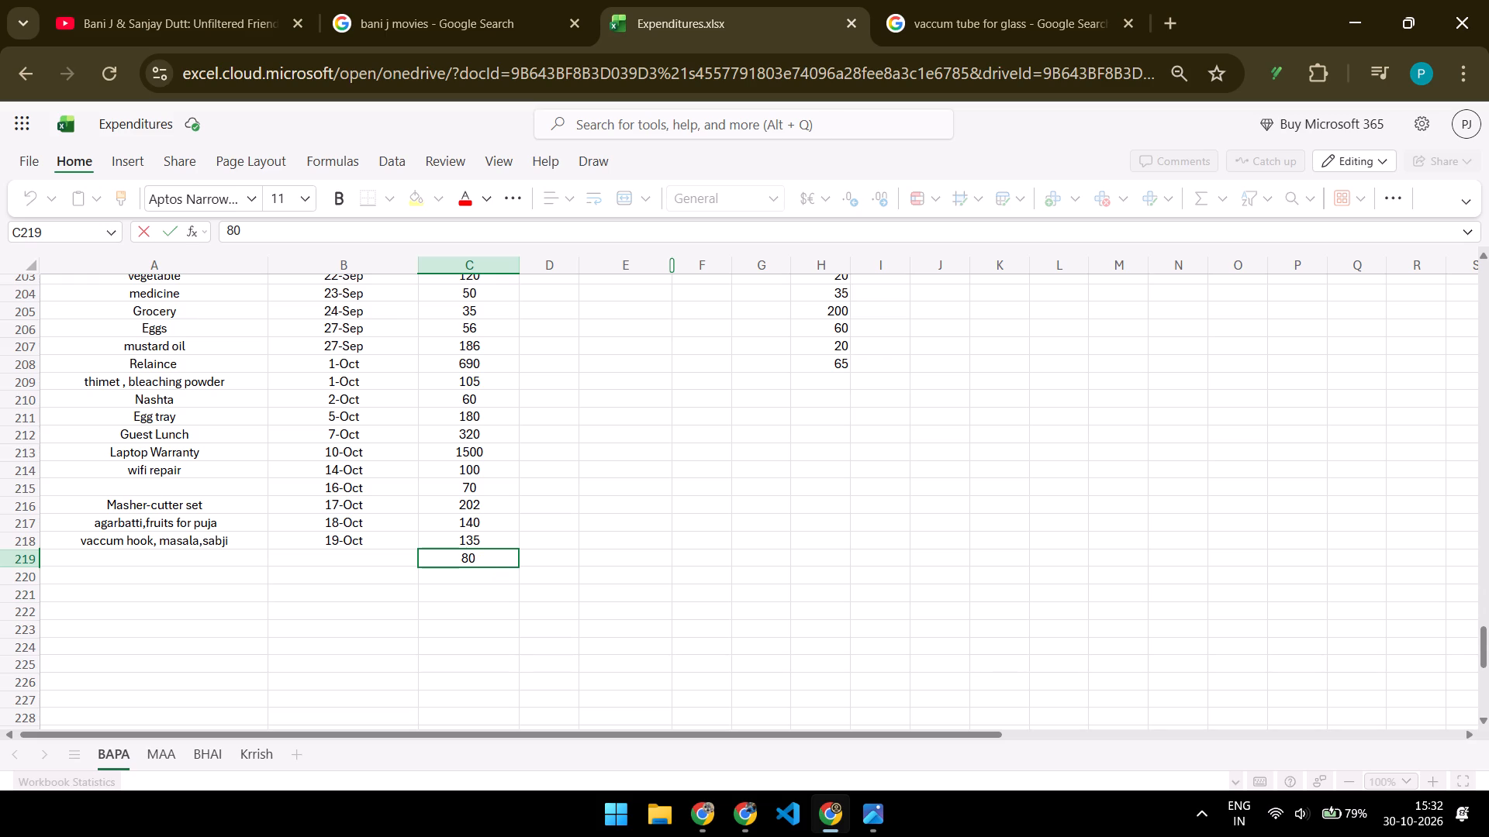
type("20")
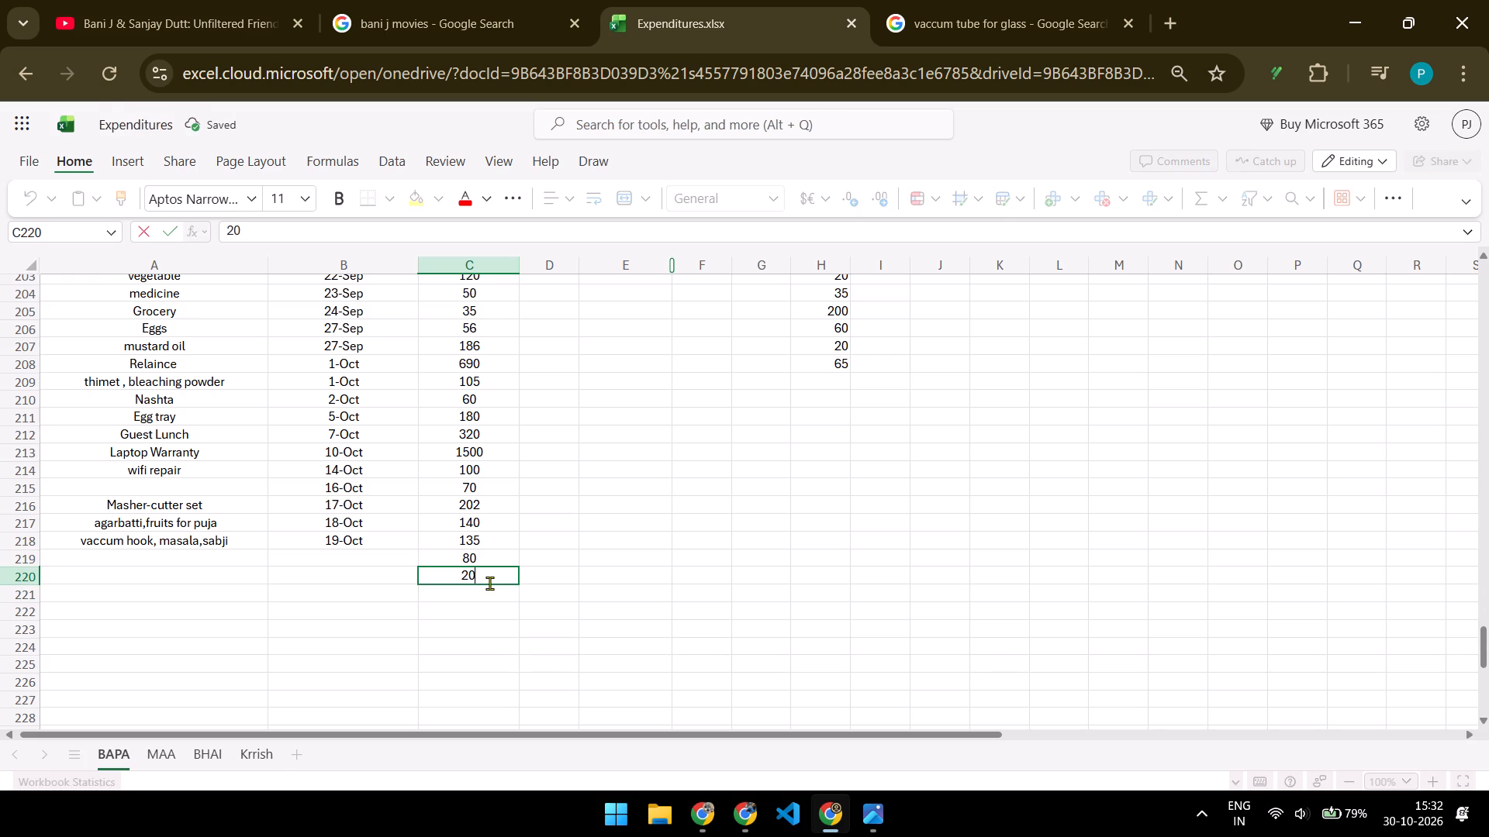
left_click(489, 598)
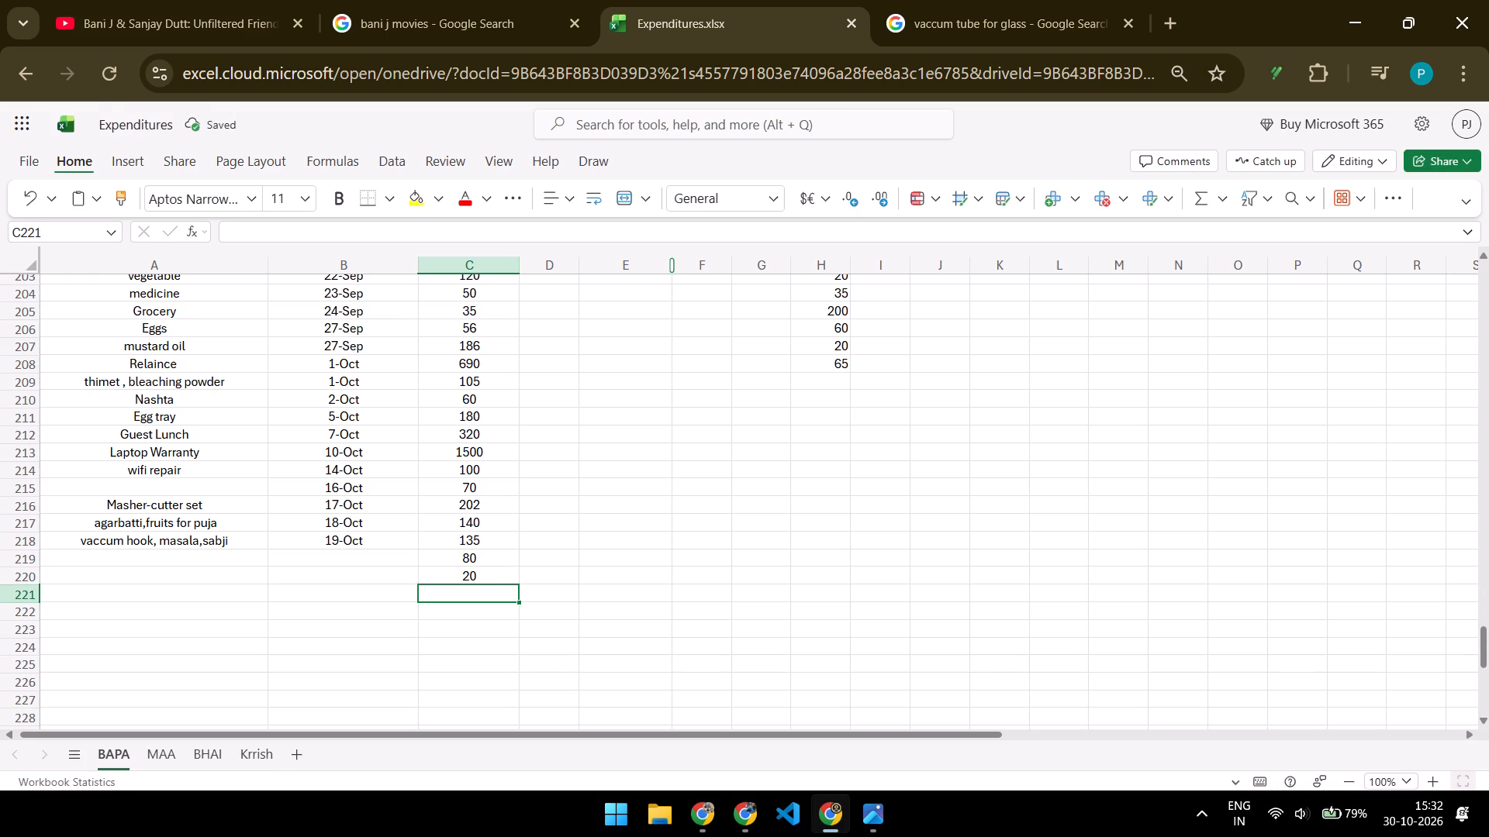
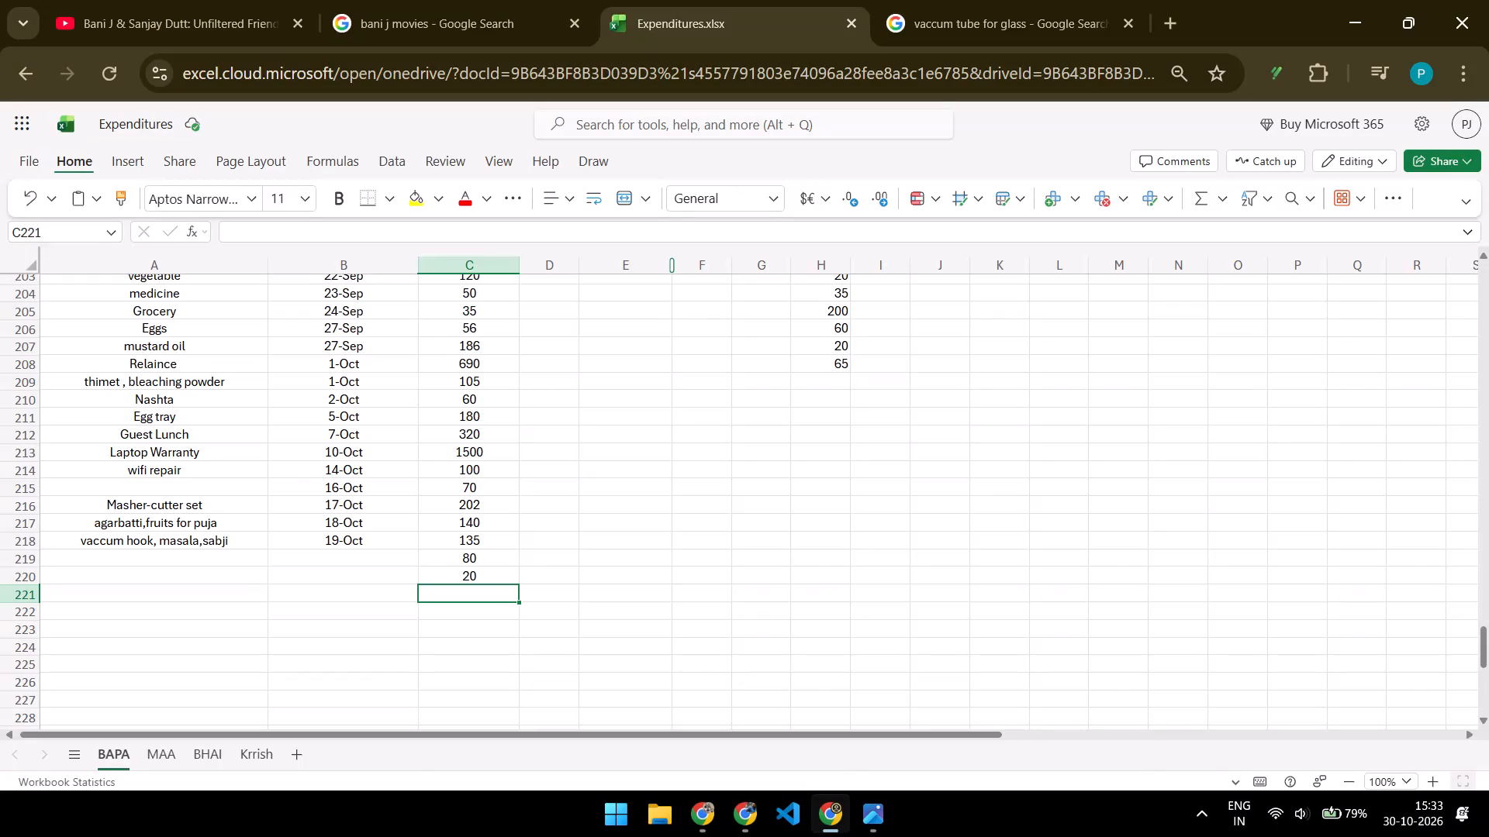
Add a new expense in row 221 with the item "pizza base , oregano" and the amount 200.
left_click(216, 593)
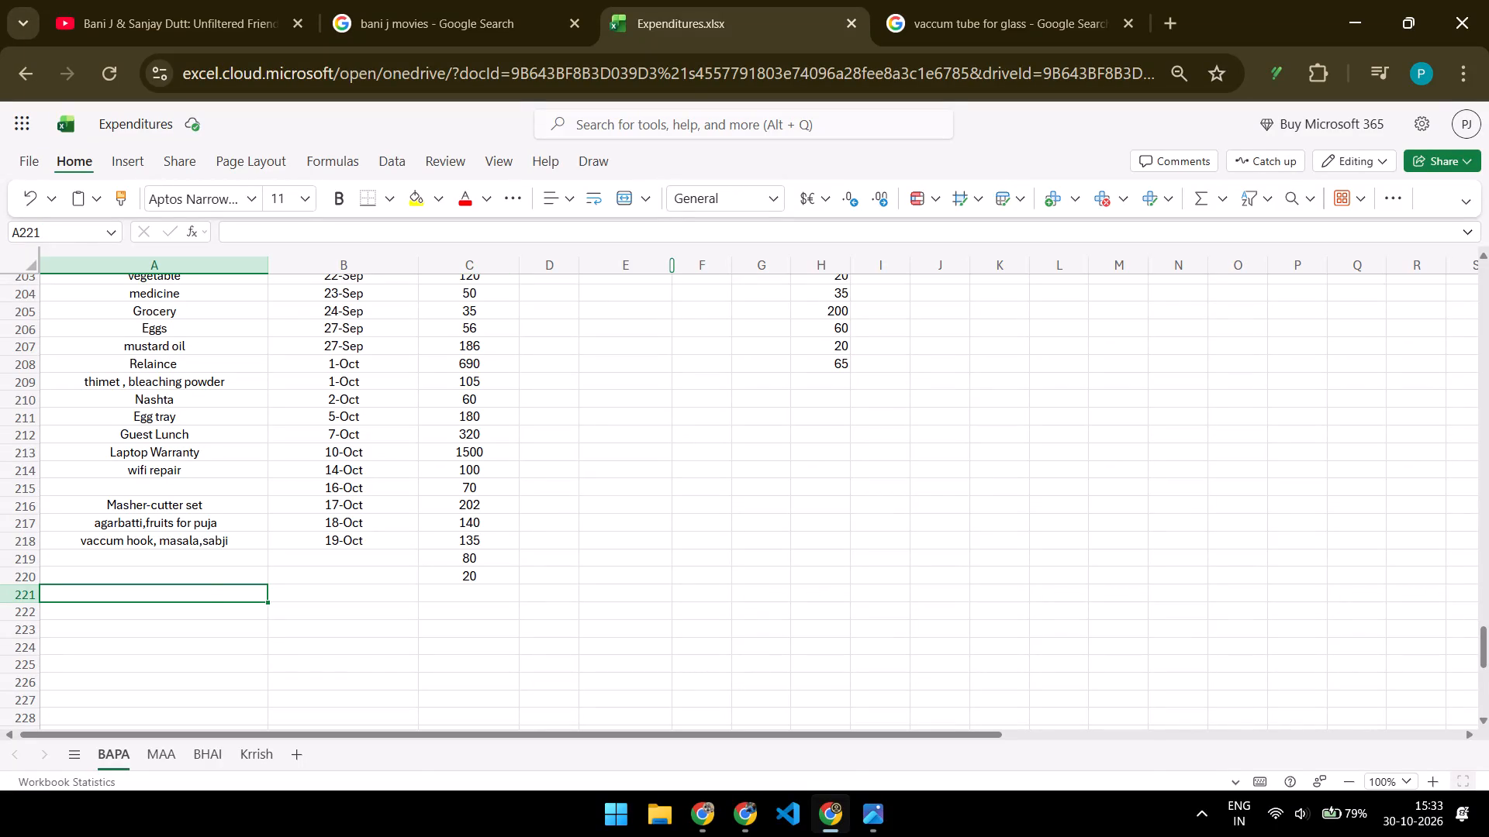
type("pi")
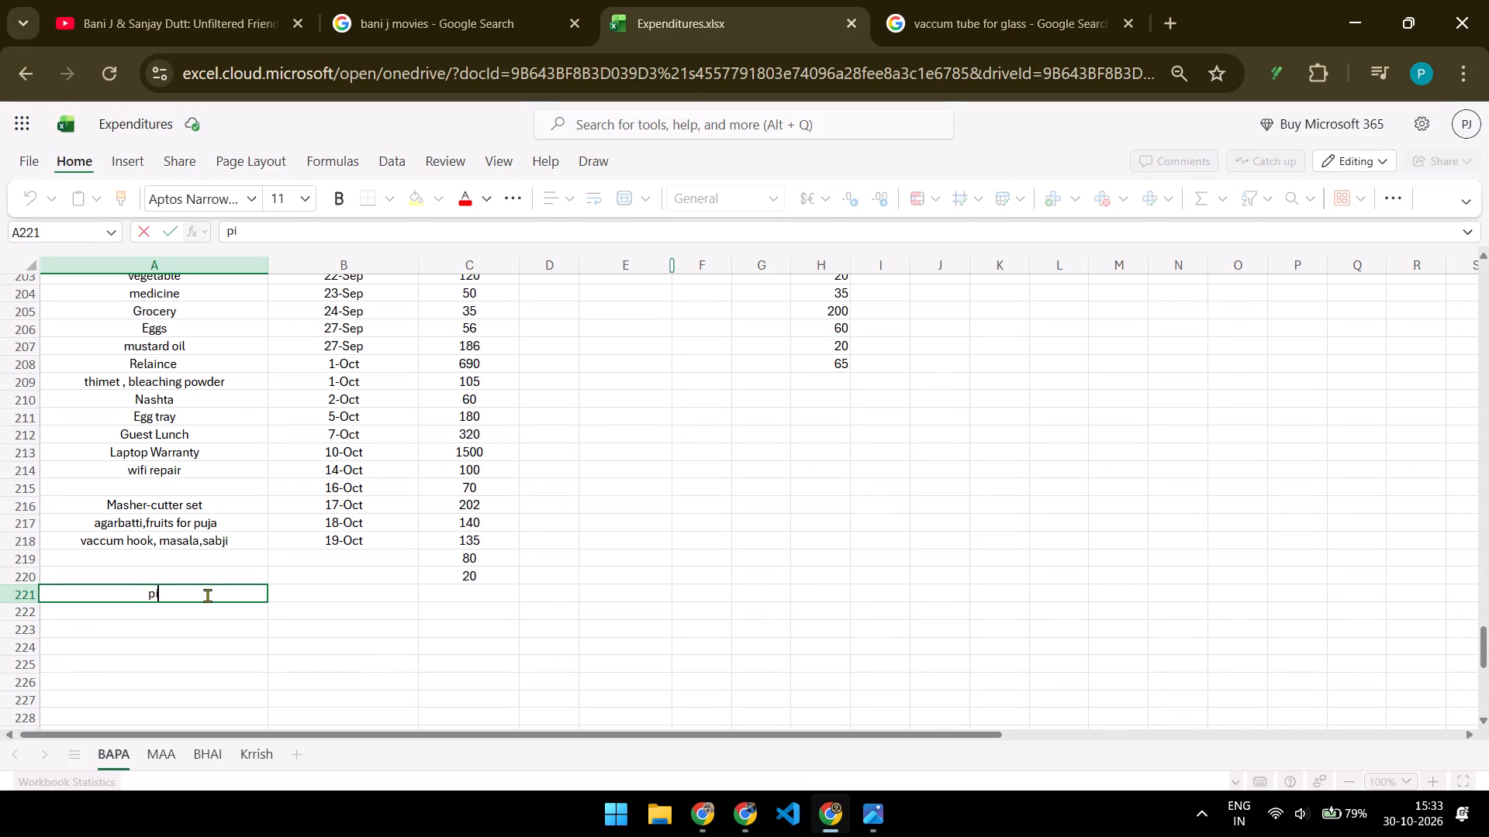
type("zza")
key("space")
type("base")
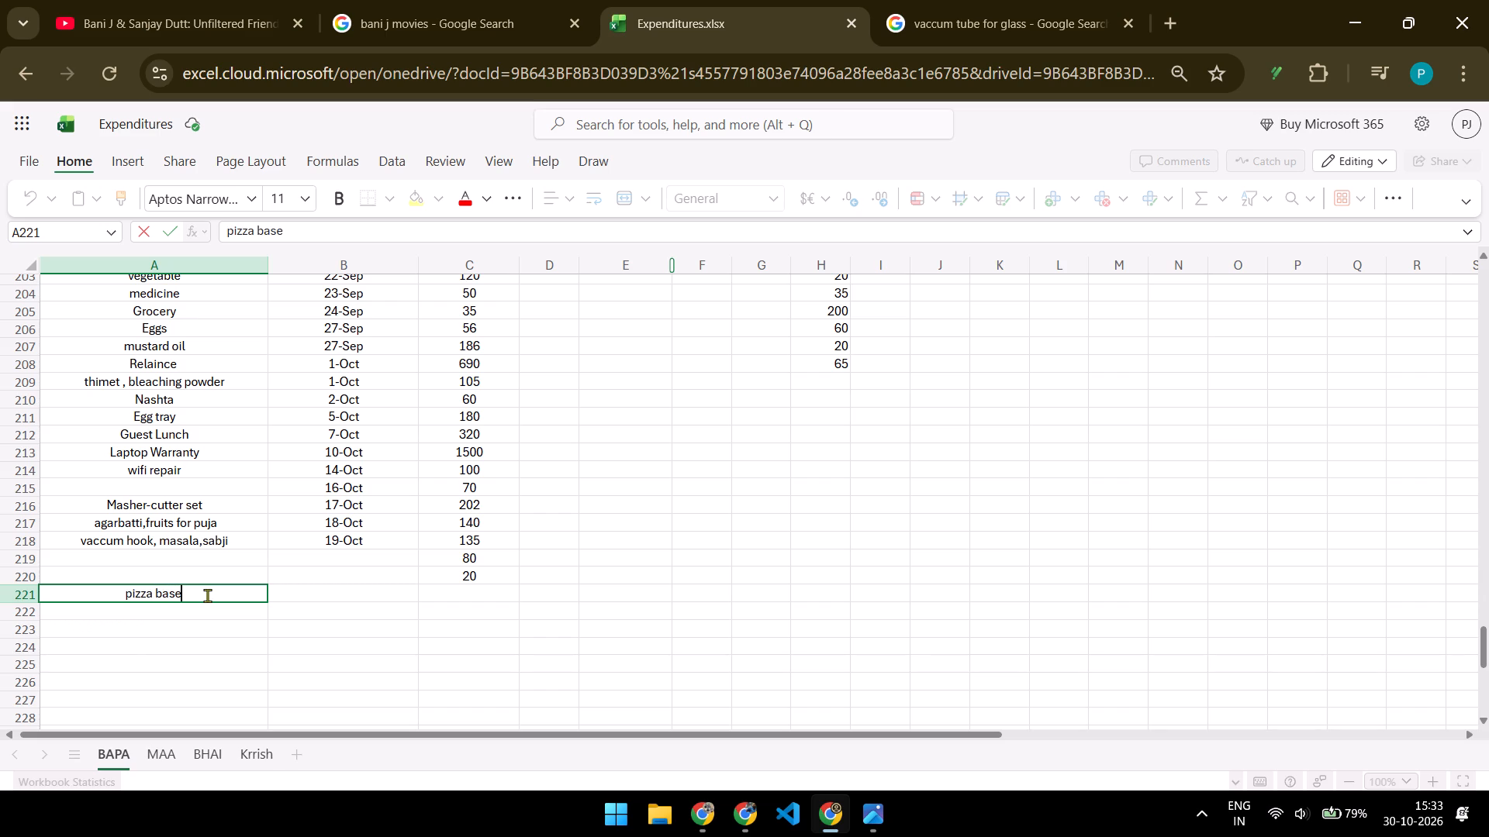
key("space")
type(", oregano")
left_click(488, 591)
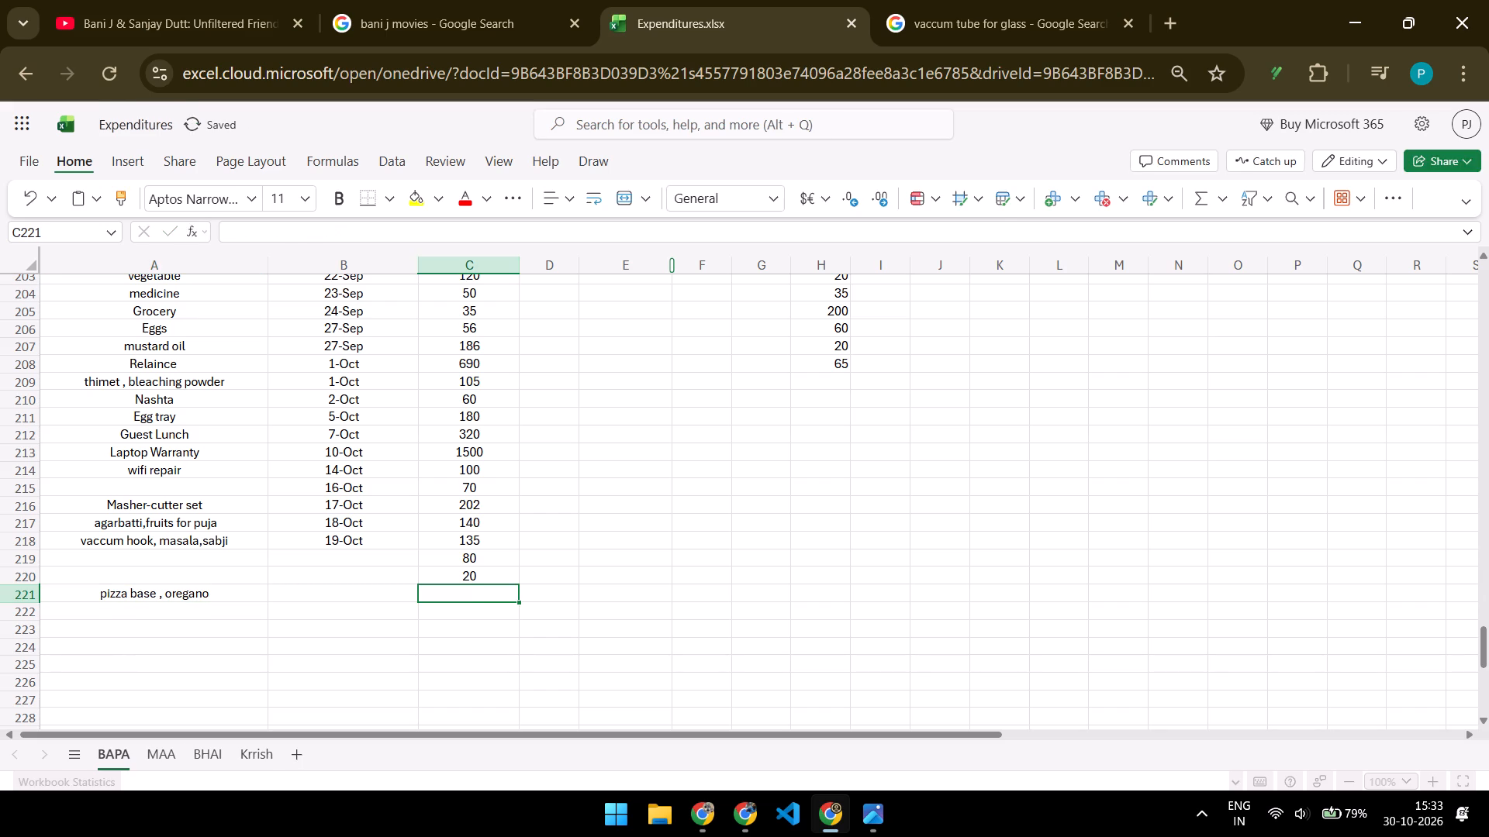
key("2")
key("0")
key("0")
Add the item "Guest Nashta" with the amount 140 in row 222.
left_click(207, 613)
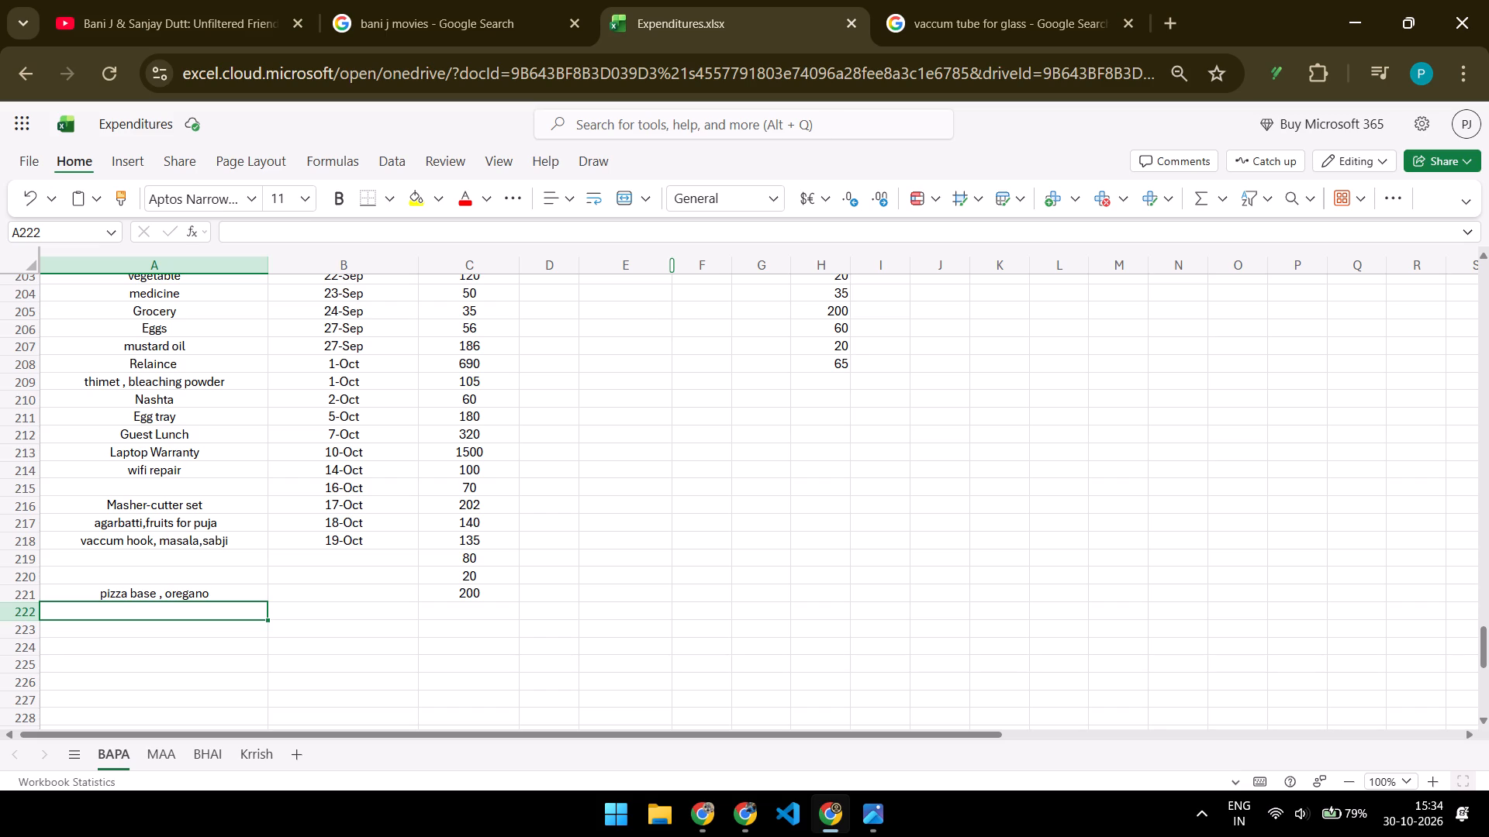
type("Gu")
type("est")
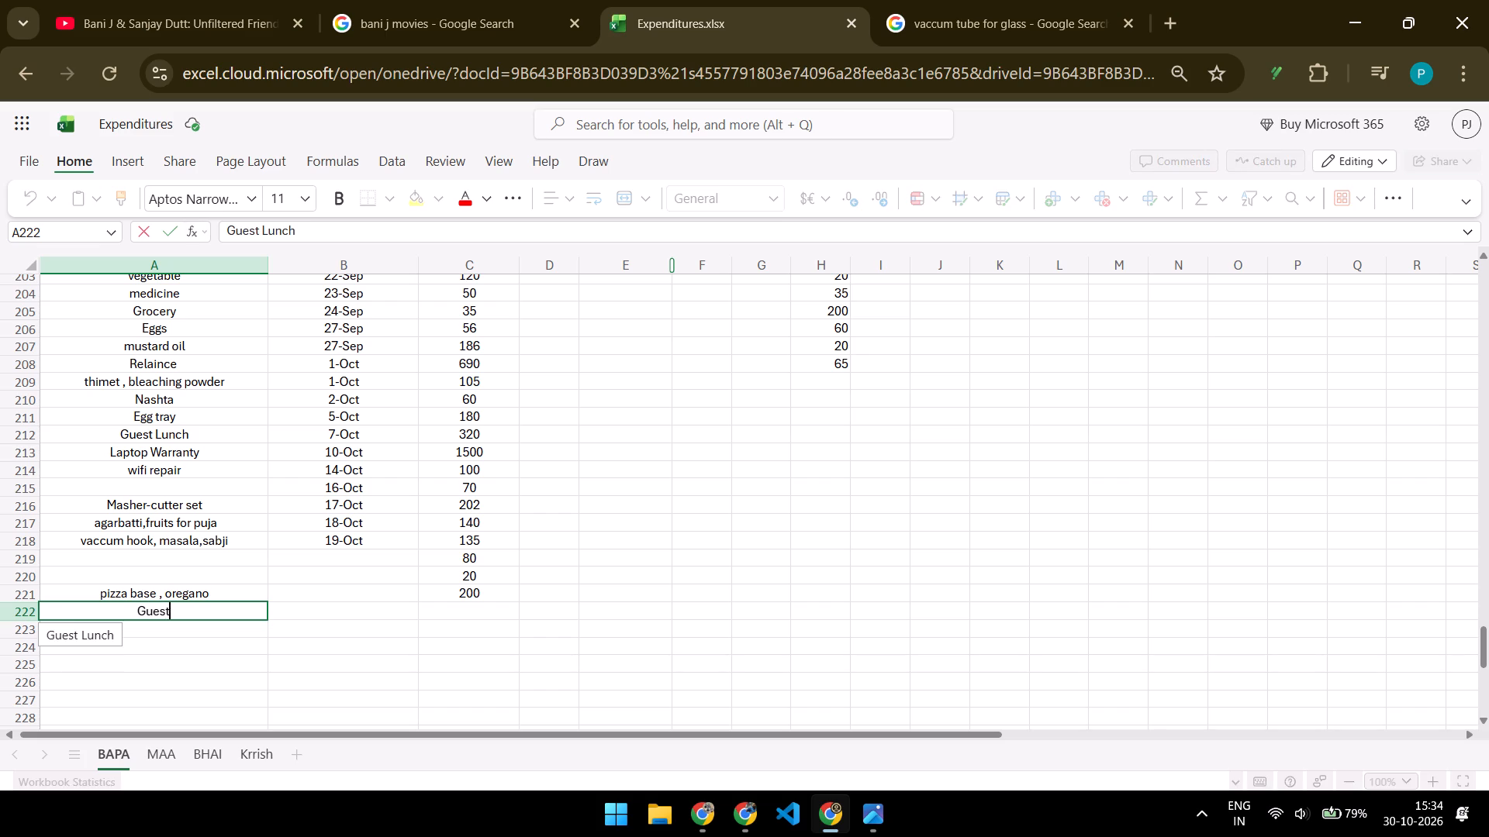
key("space")
type("Nas")
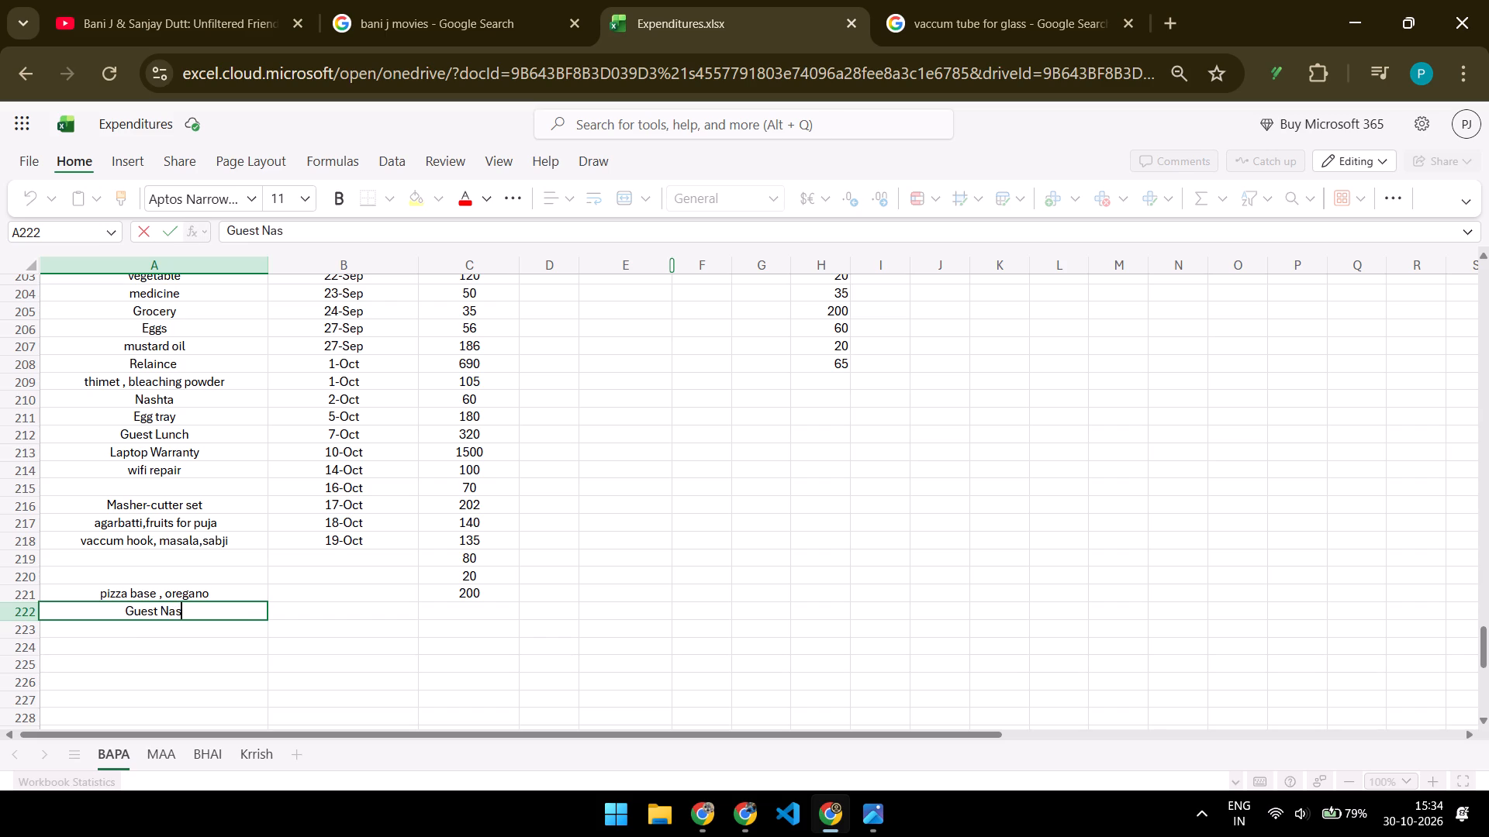
type("hta")
left_click(472, 605)
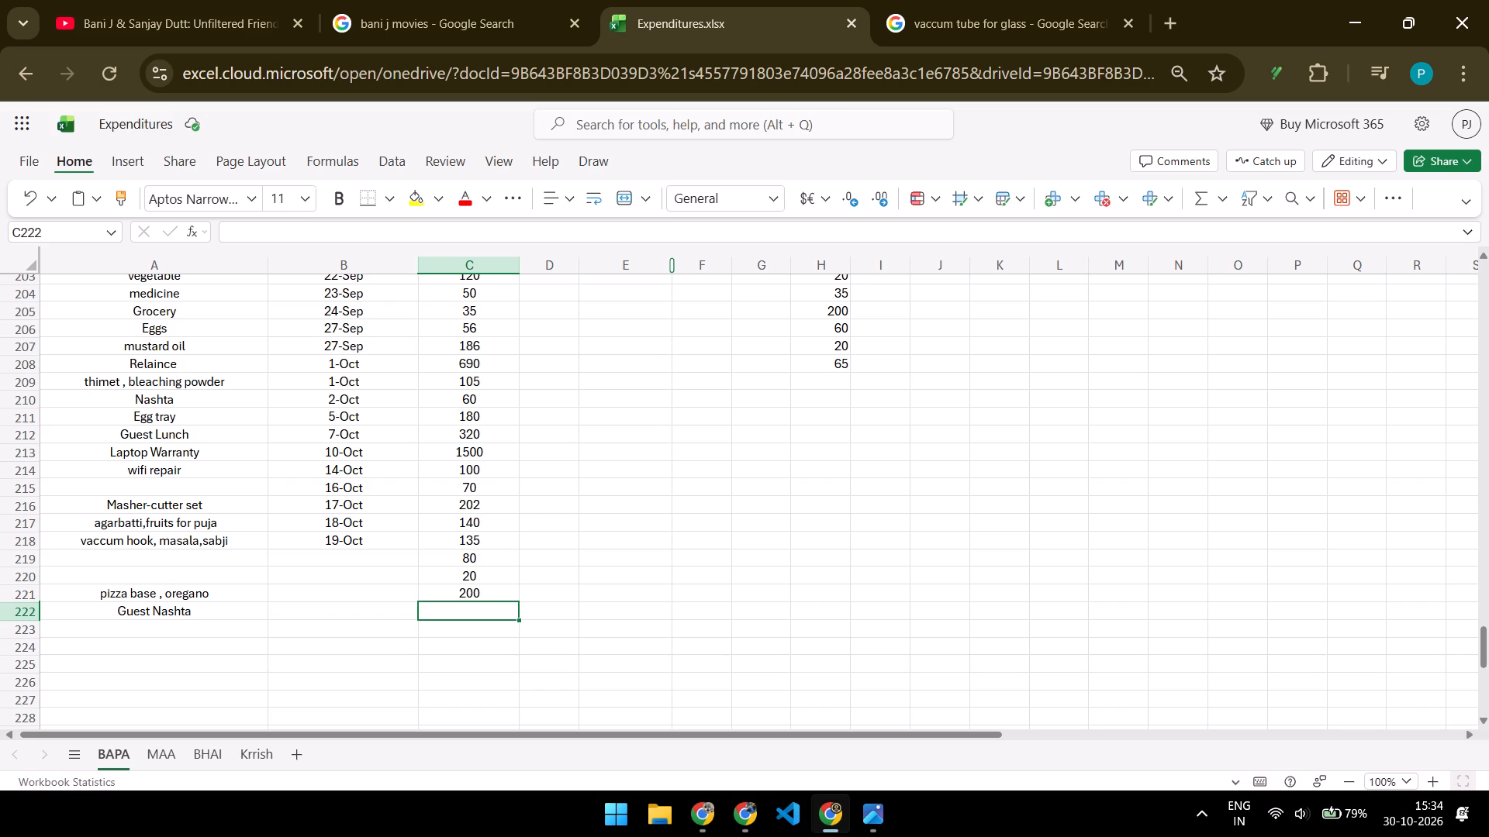
type("140")
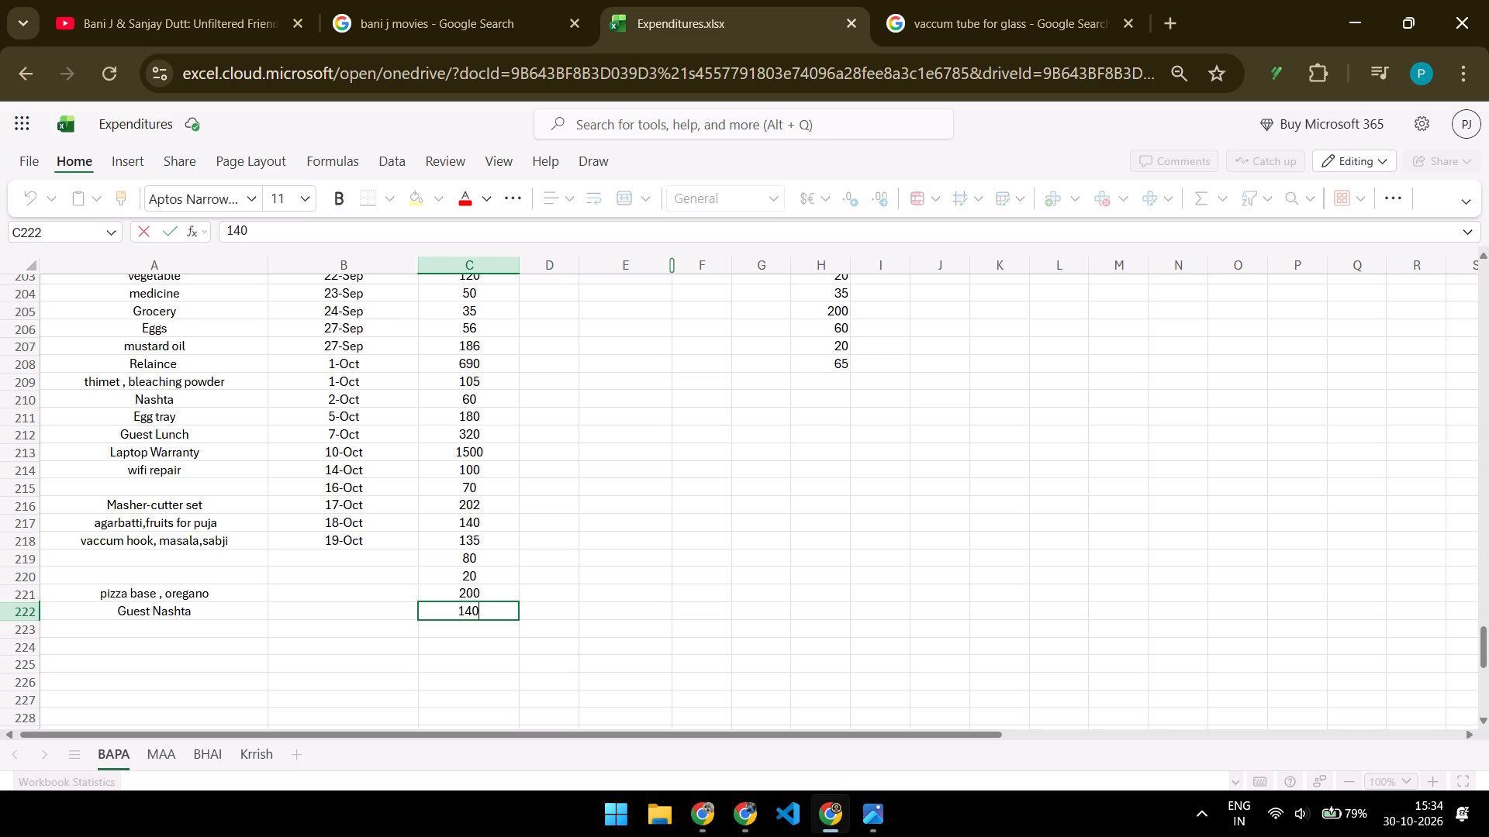
Fill in the missing dates: 22-Oct in cell B221 and 21-Oct in cells B220 and B219.
left_click(310, 597)
type("22")
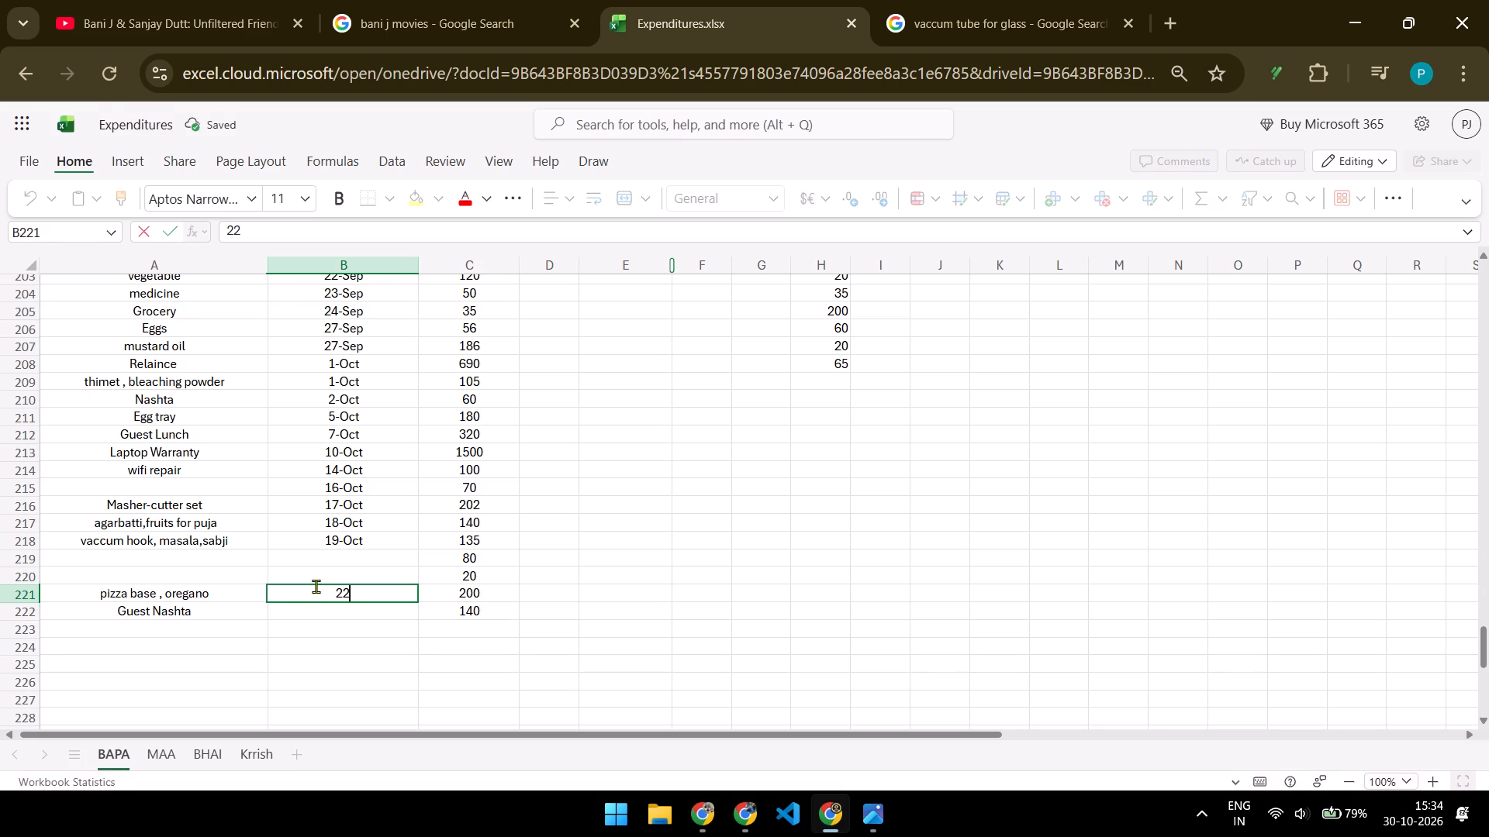
key("minus")
key("o")
type("ct")
left_click(358, 577)
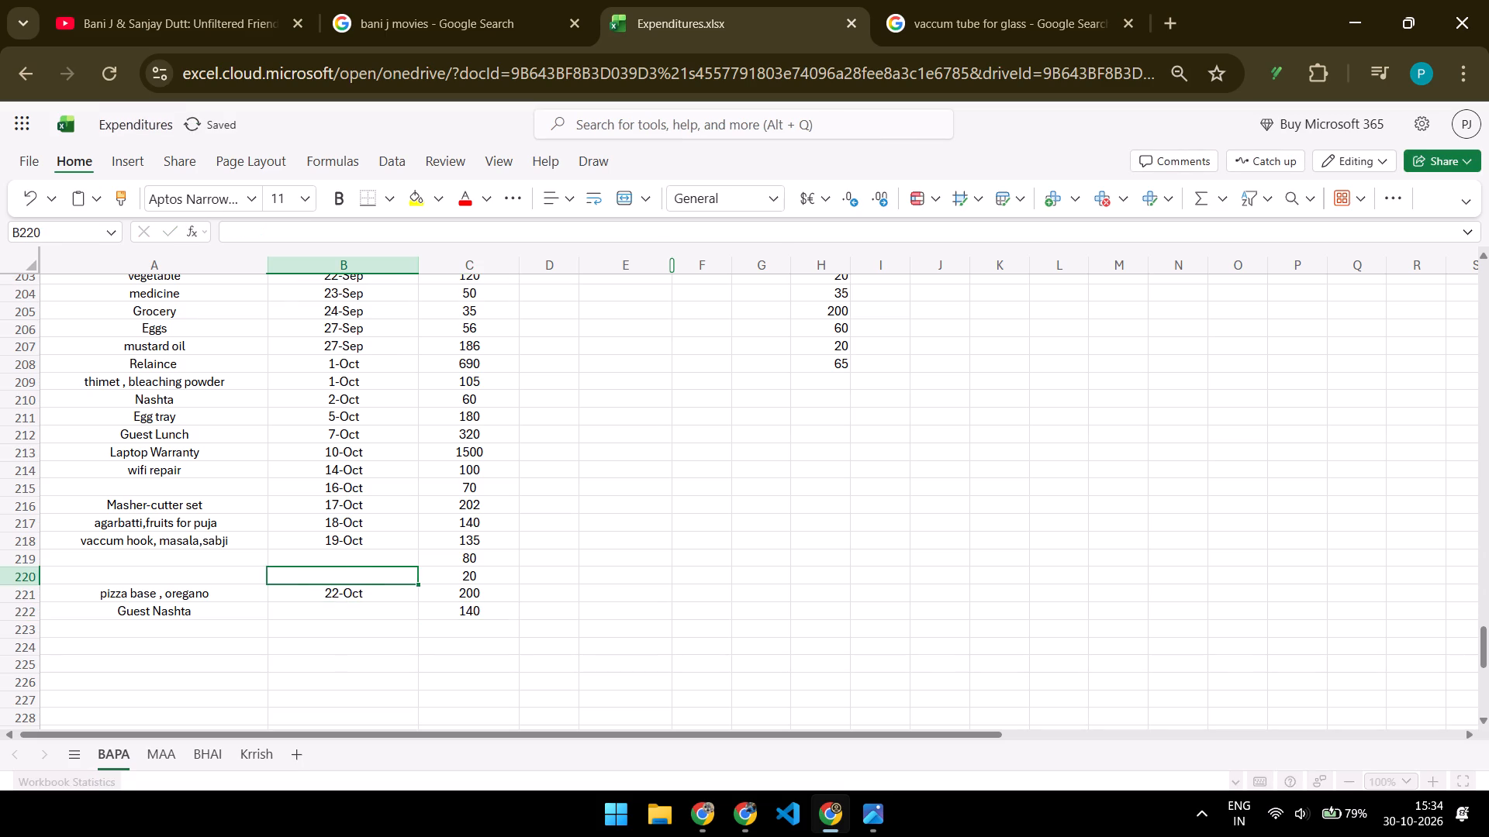
type("21-")
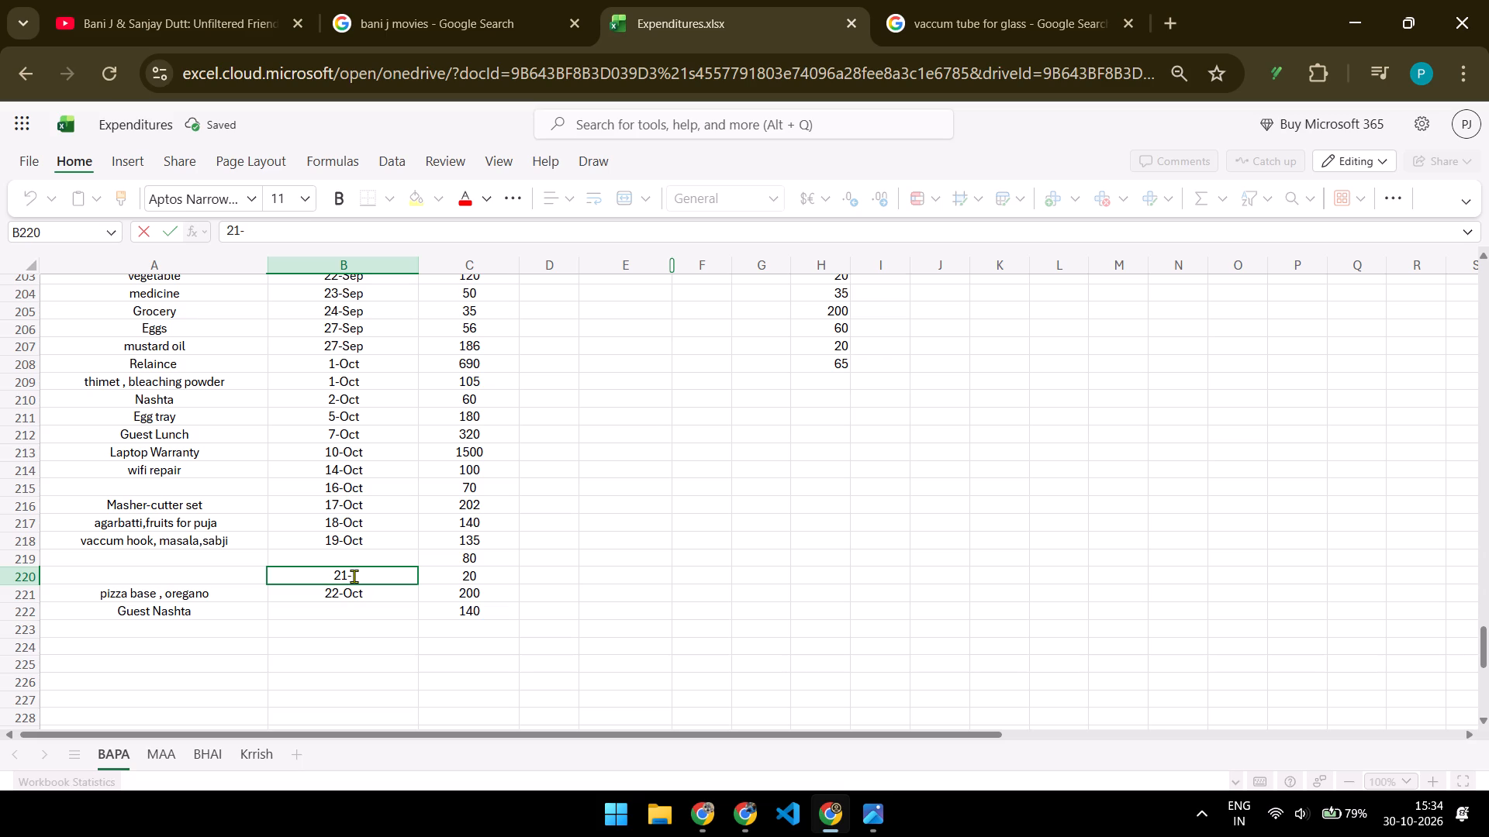
type("oc")
key("t")
left_click(356, 563)
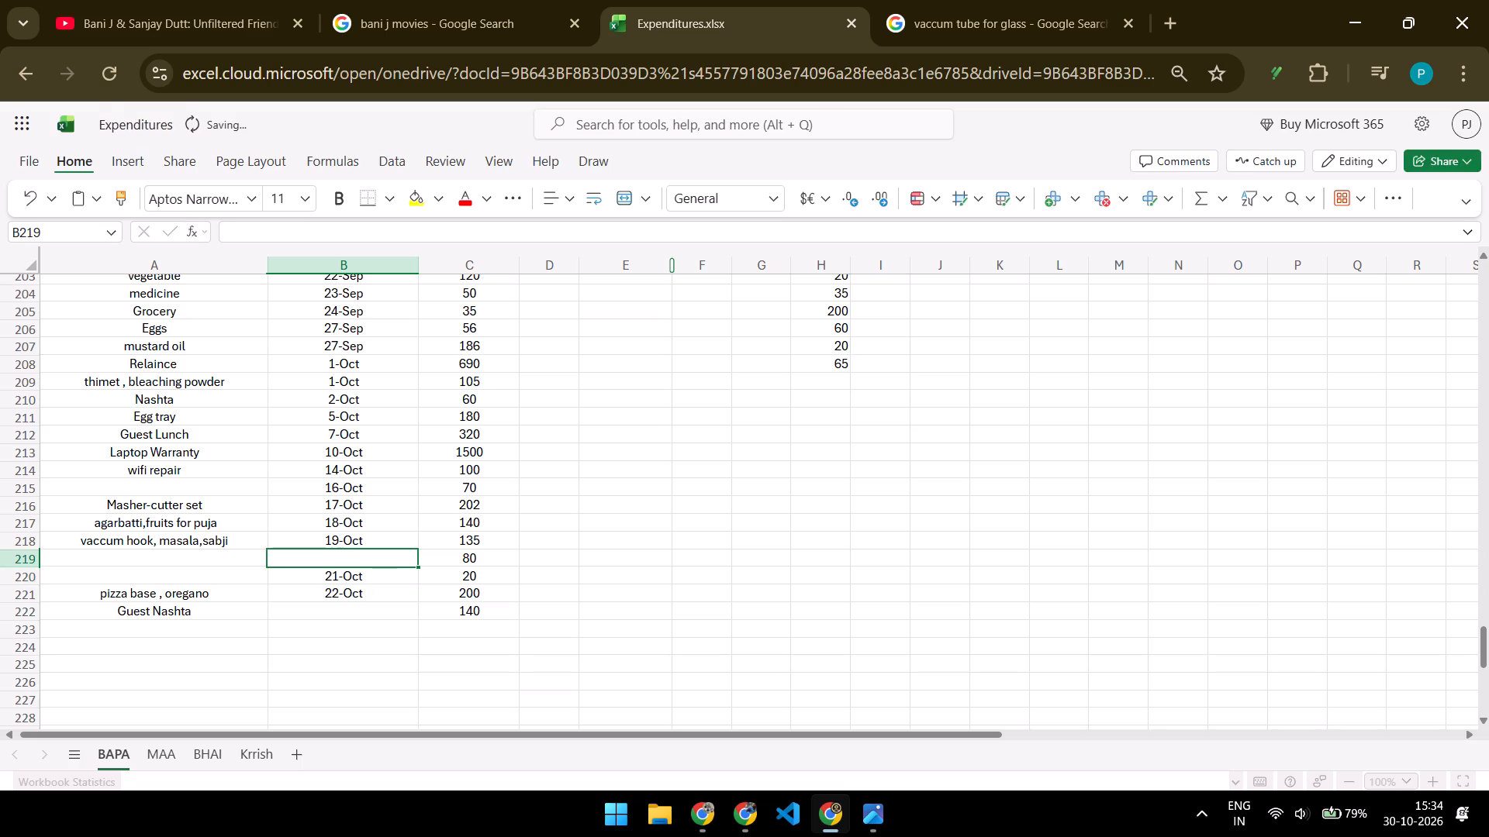
type("21-")
type("oc")
key("t")
Enter the date 23-Oct for the Guest Nashta expense in cell B222.
left_click(348, 611)
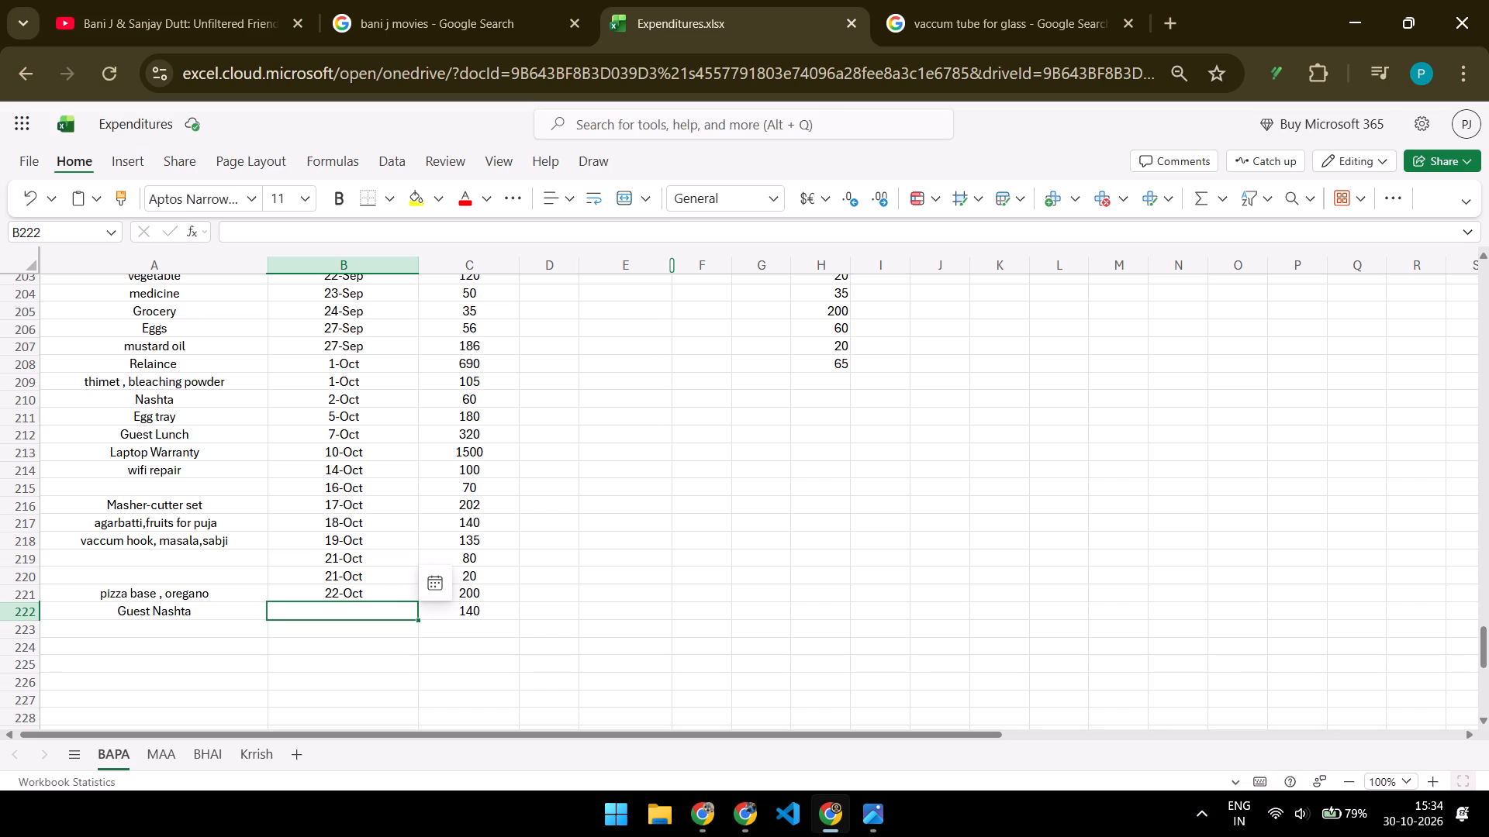
key("2")
type("3-")
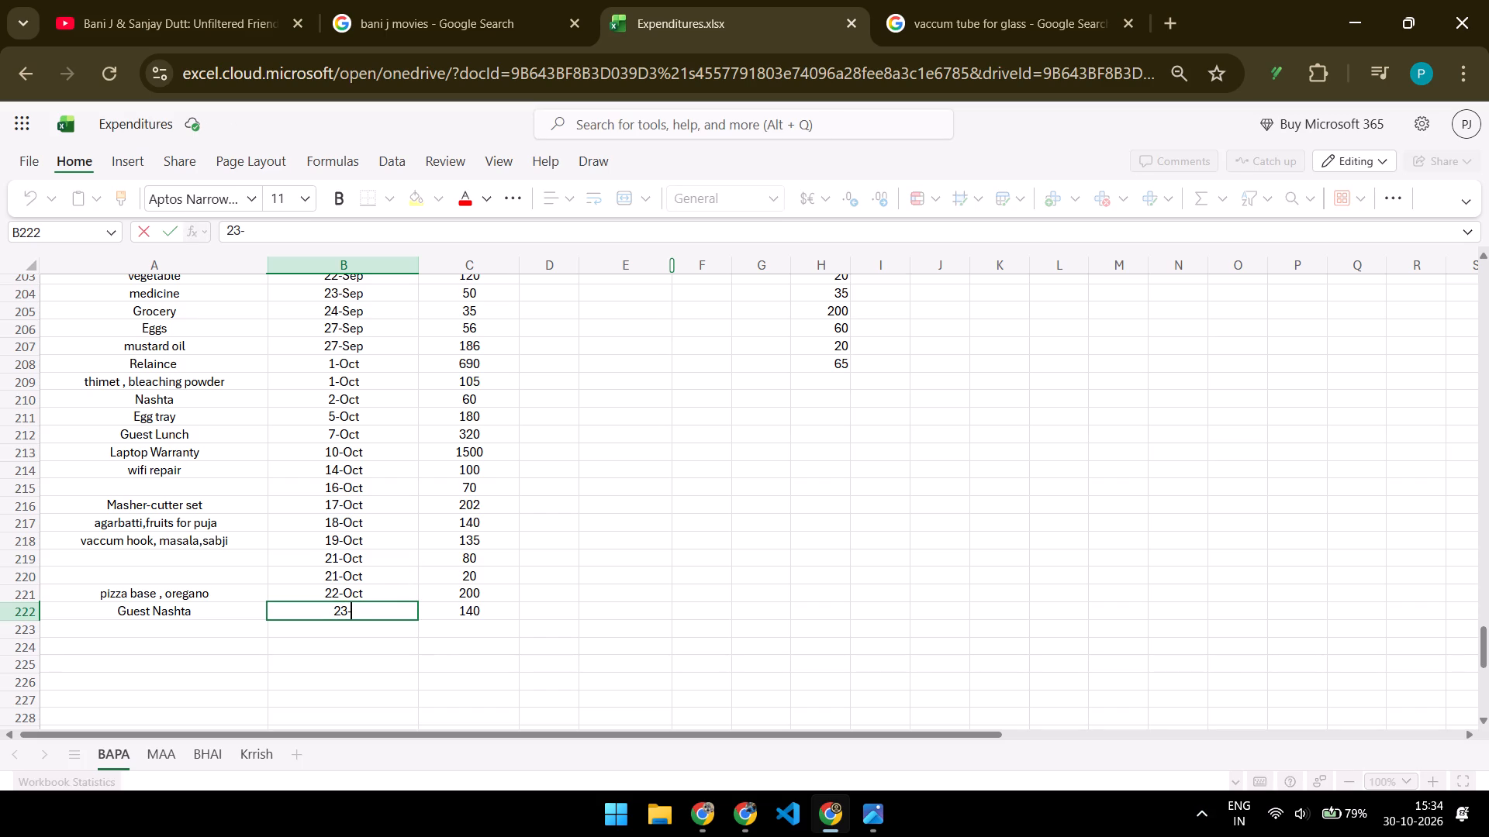
type("oct")
left_click(328, 641)
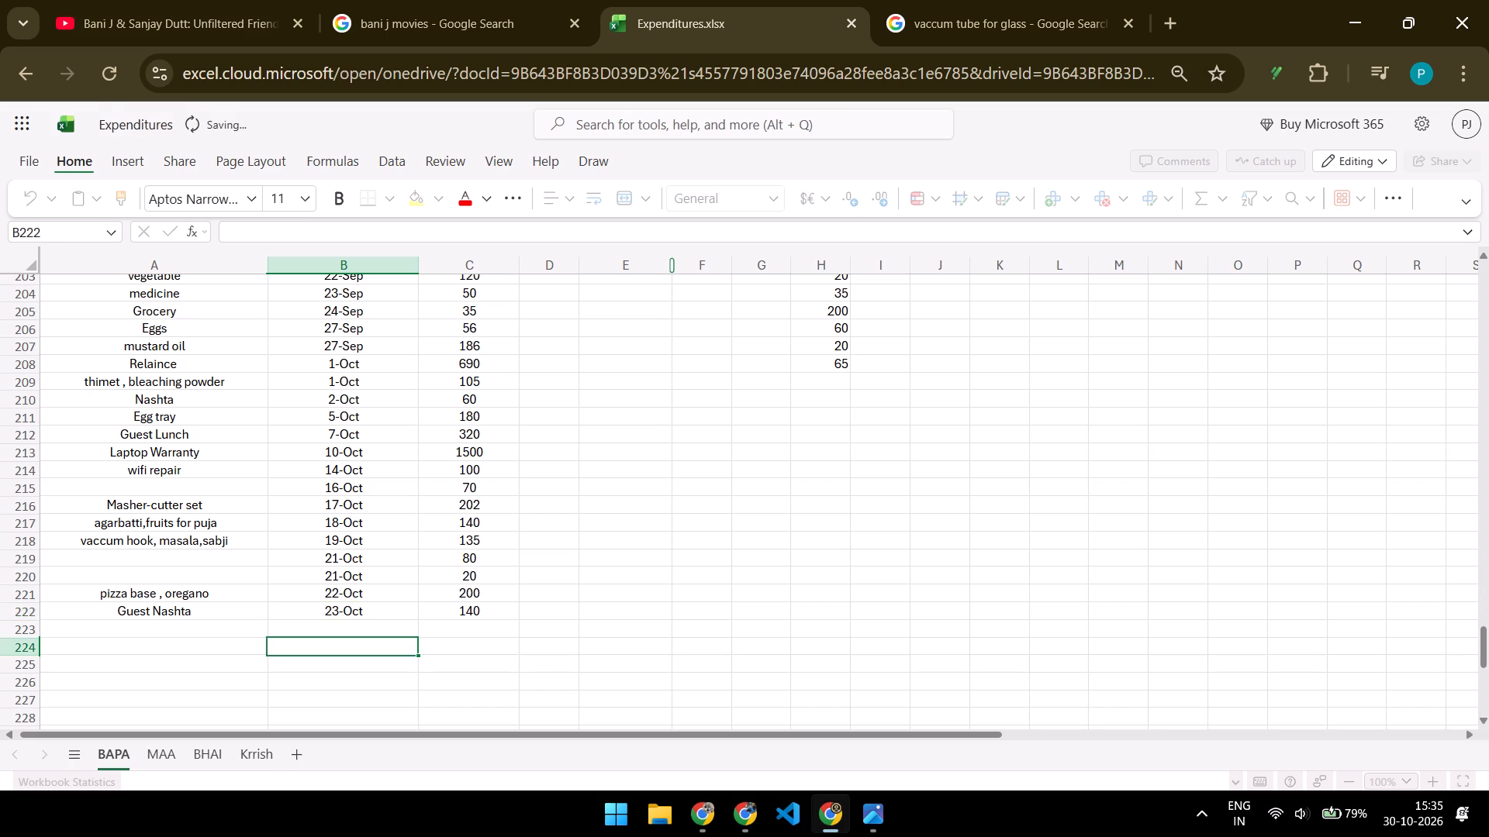
Add a Movie expense in row 223 with the date 24-Oct and the amount 50.
left_click(191, 631)
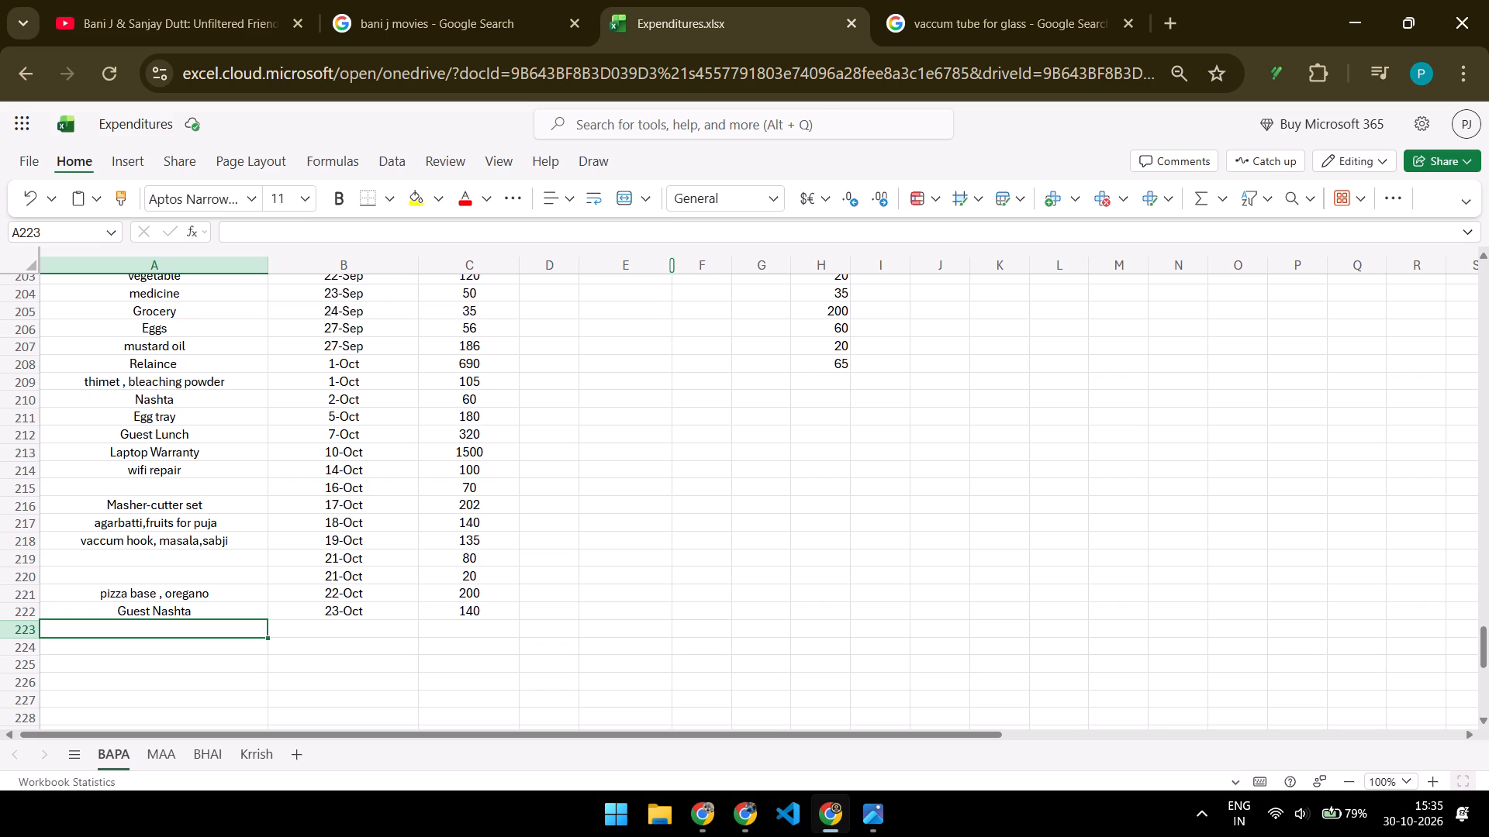
left_click(171, 648)
left_click(165, 666)
left_click(179, 632)
type("Movir")
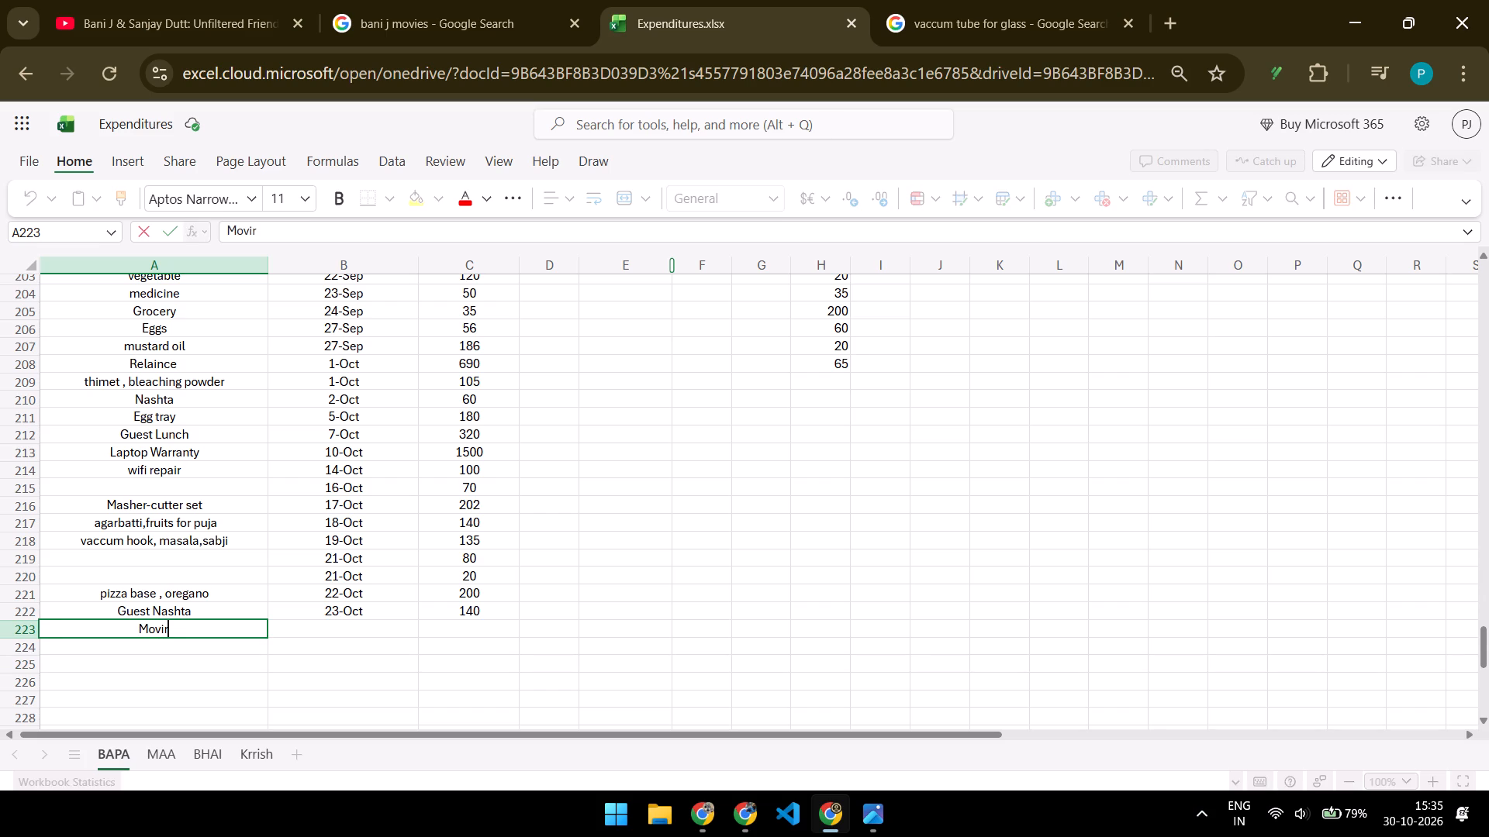
key("BackSpace")
key("e")
left_click(375, 632)
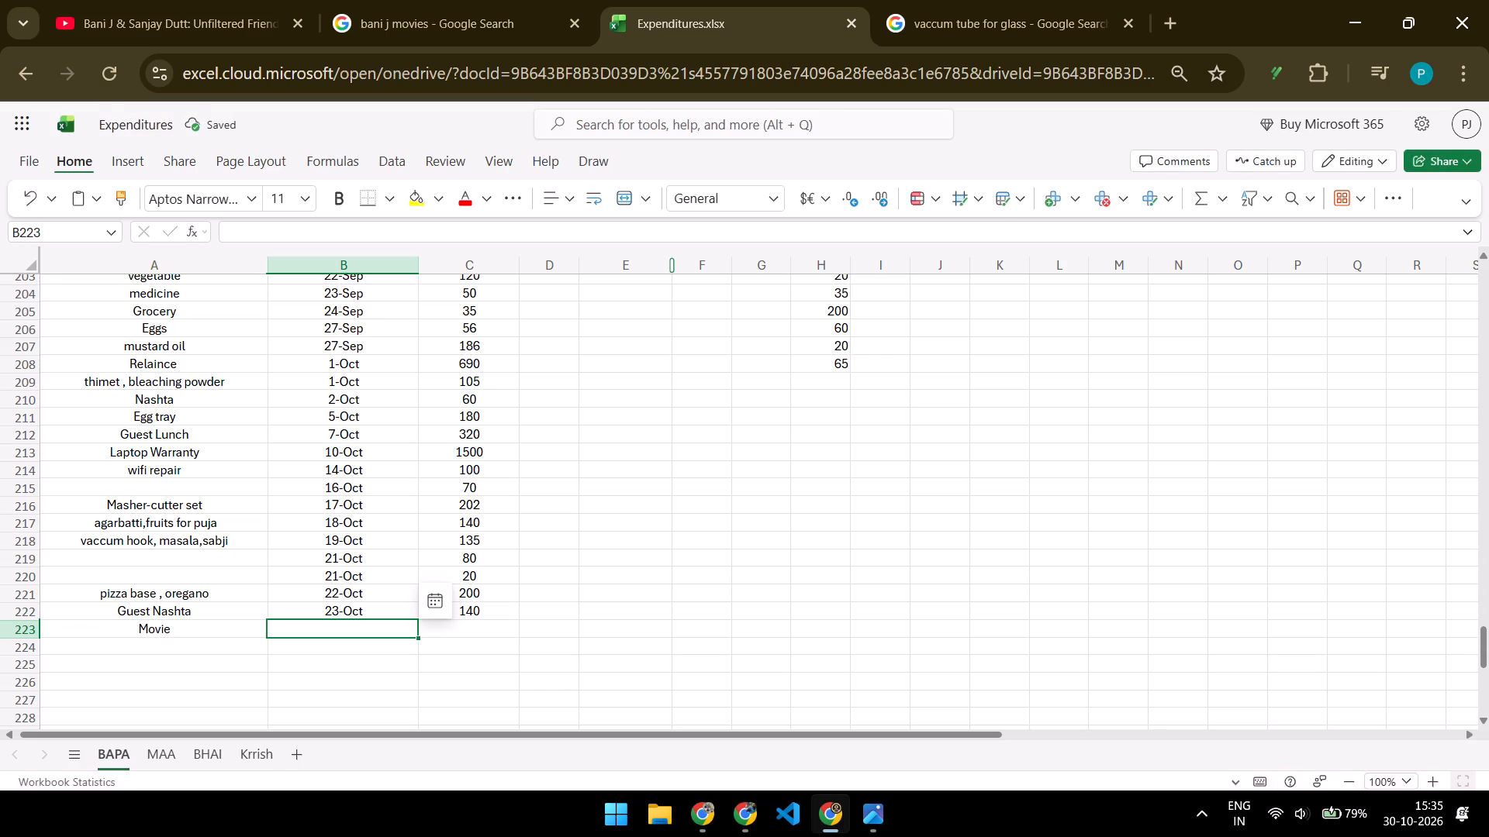
type("24-")
type("oct")
left_click(471, 629)
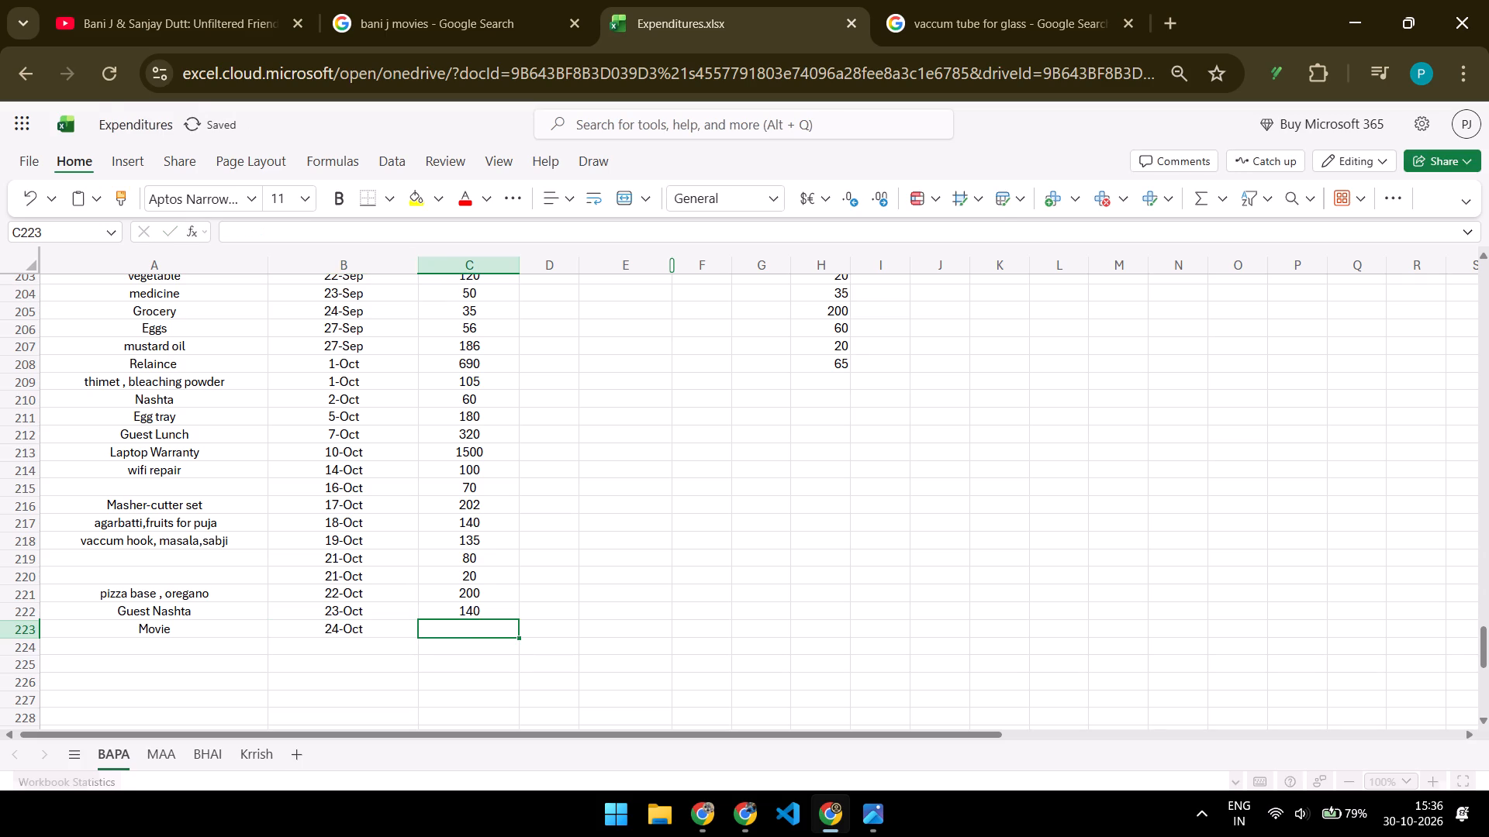
type("50")
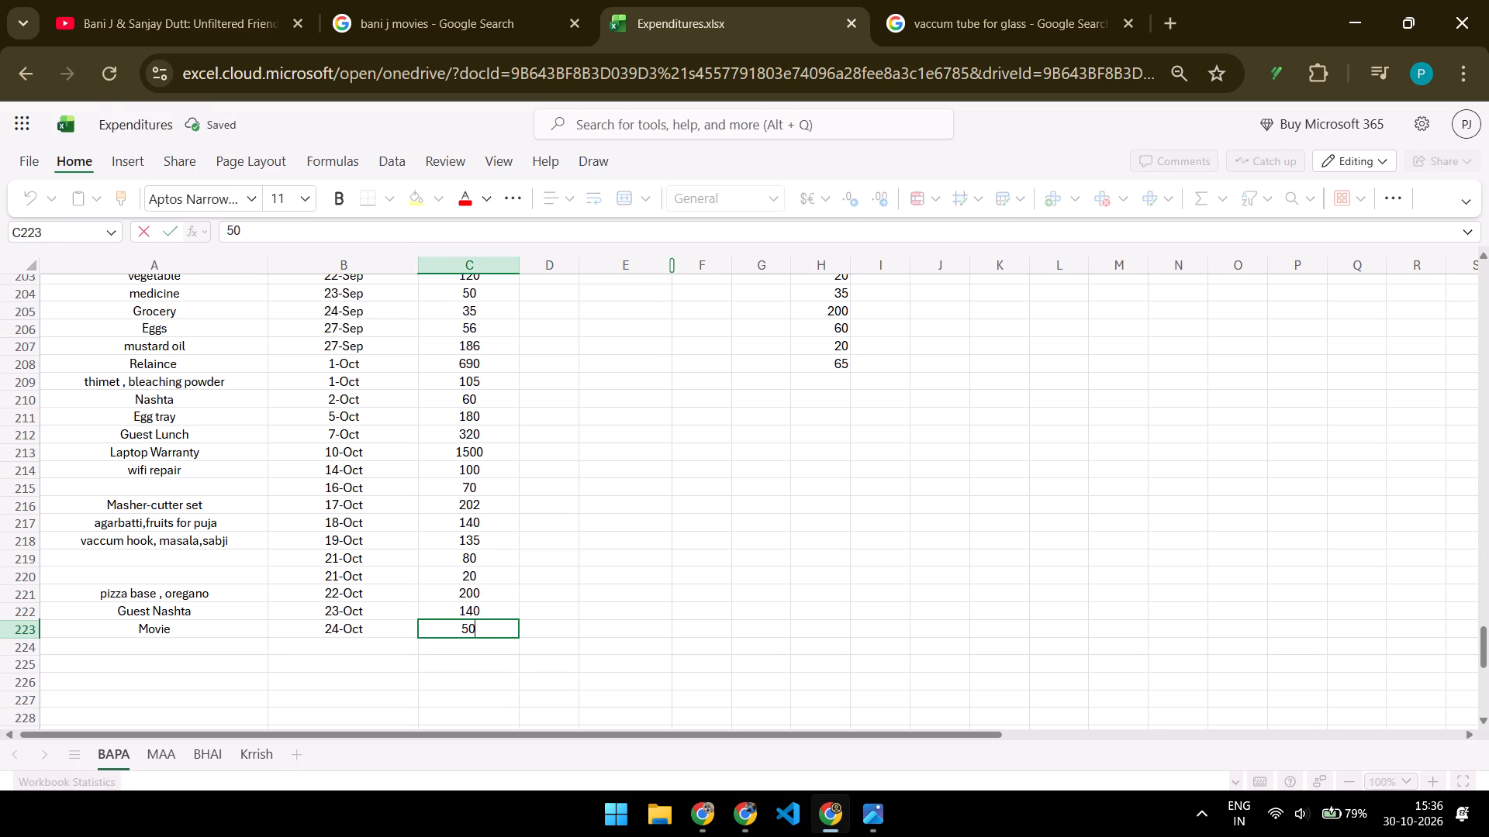
Add a "Relaince" expense in row 224 with the amount 50 and the date 27-Oct.
left_click(194, 649)
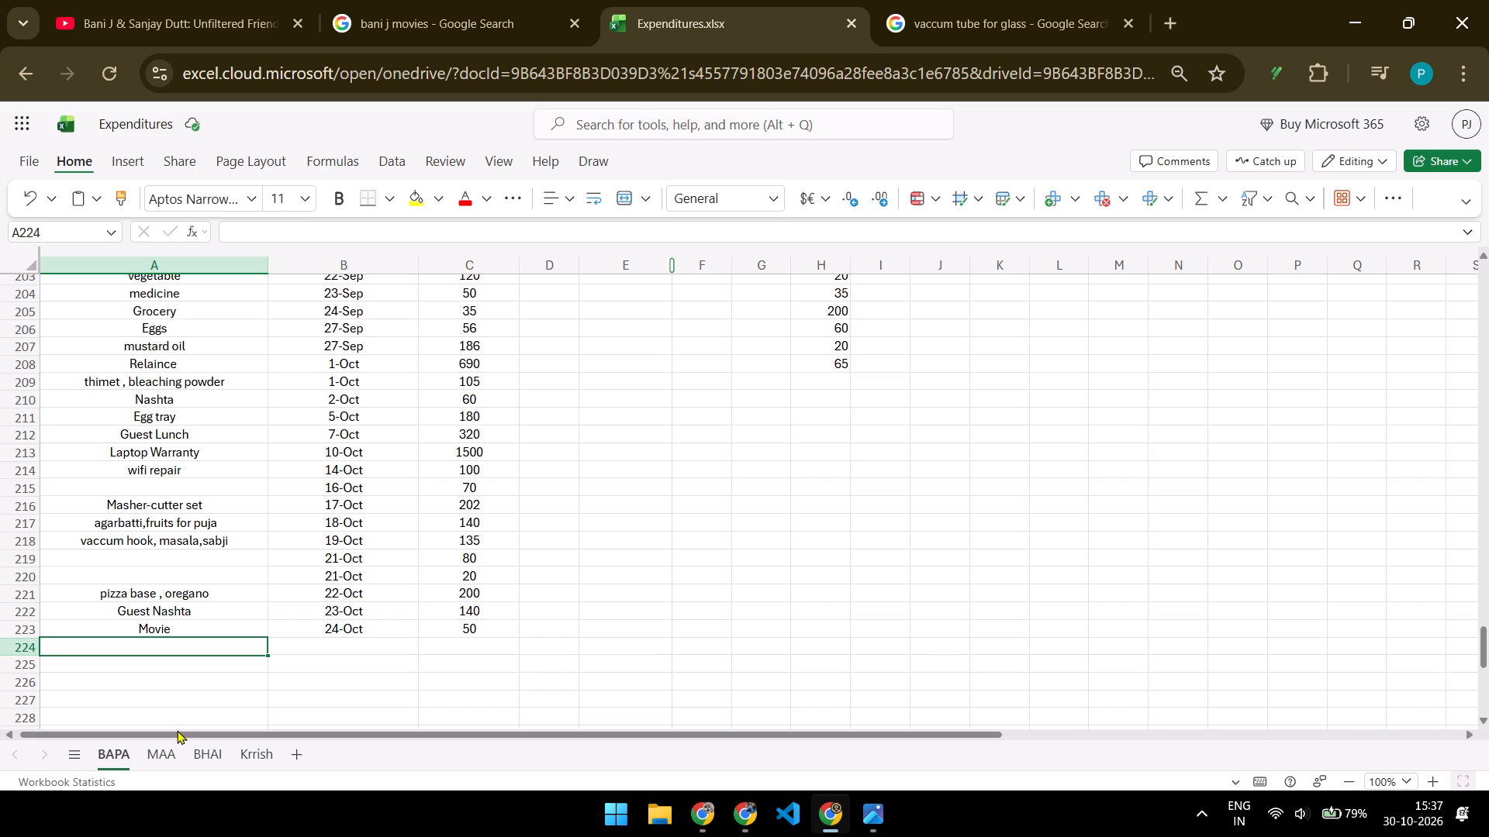
left_click(181, 652)
type("re")
key("l")
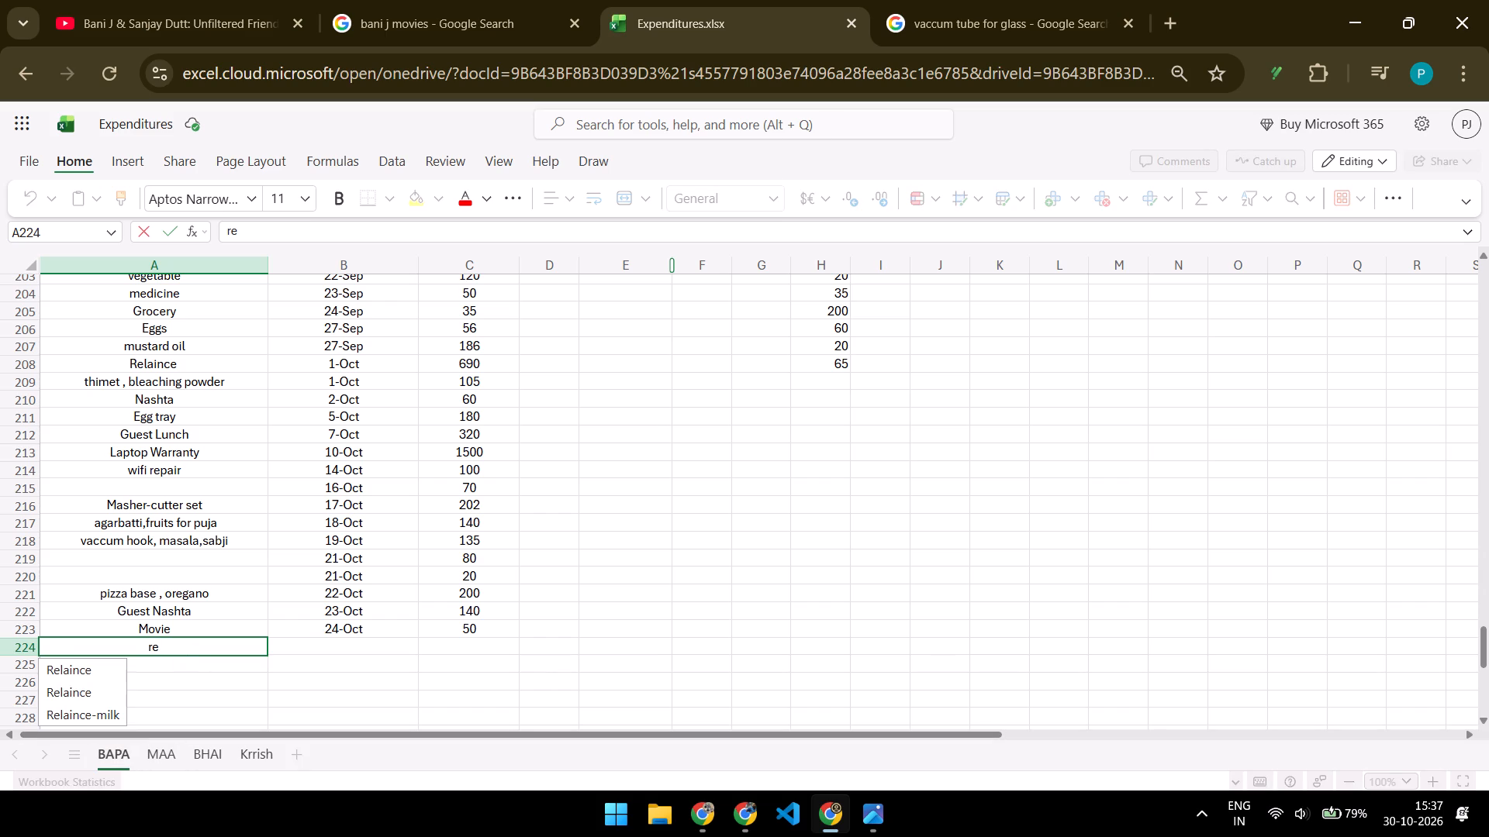
key("i")
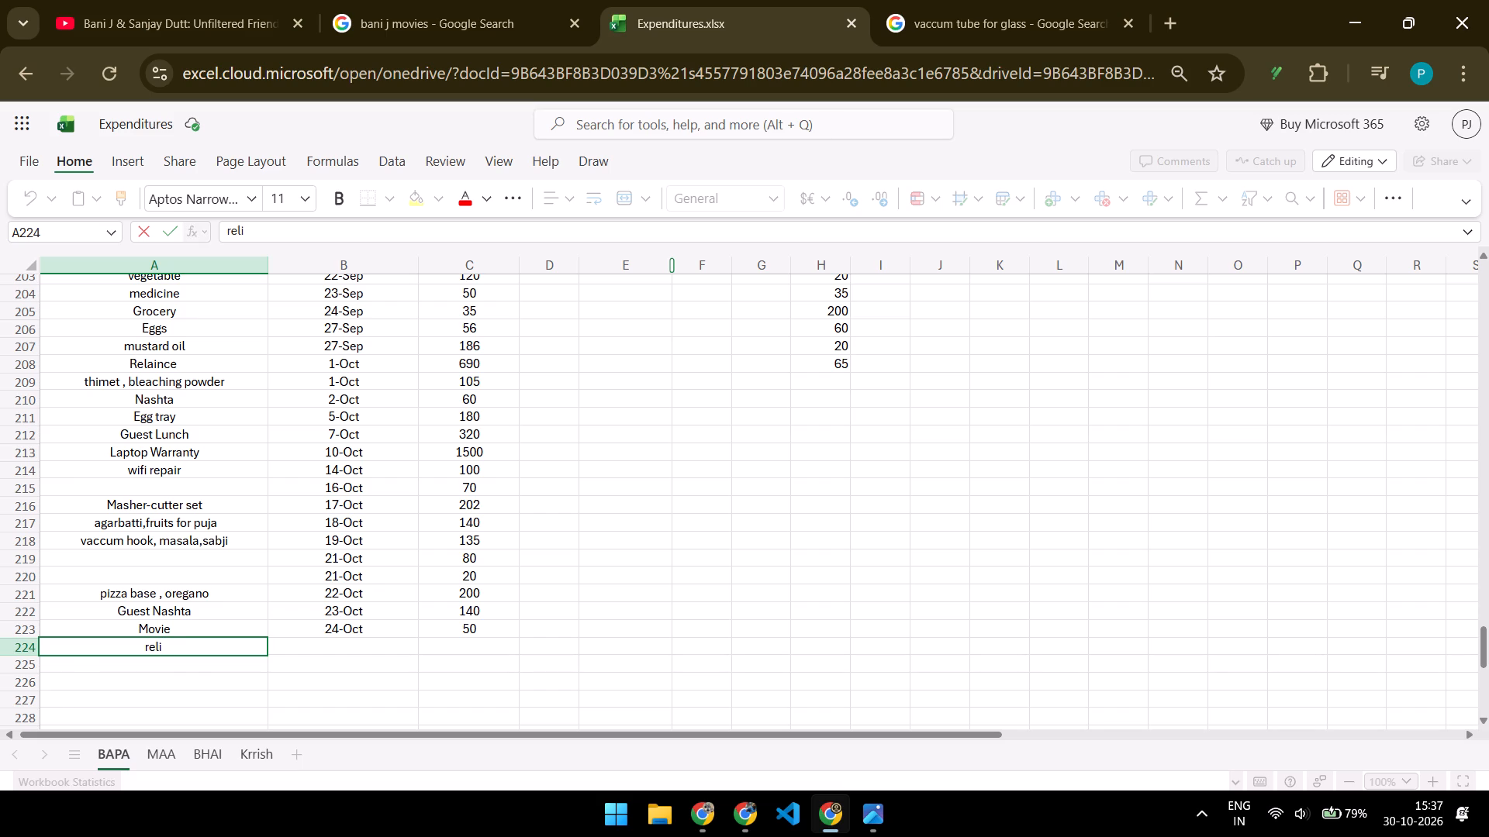
key("BackSpace")
type("aince")
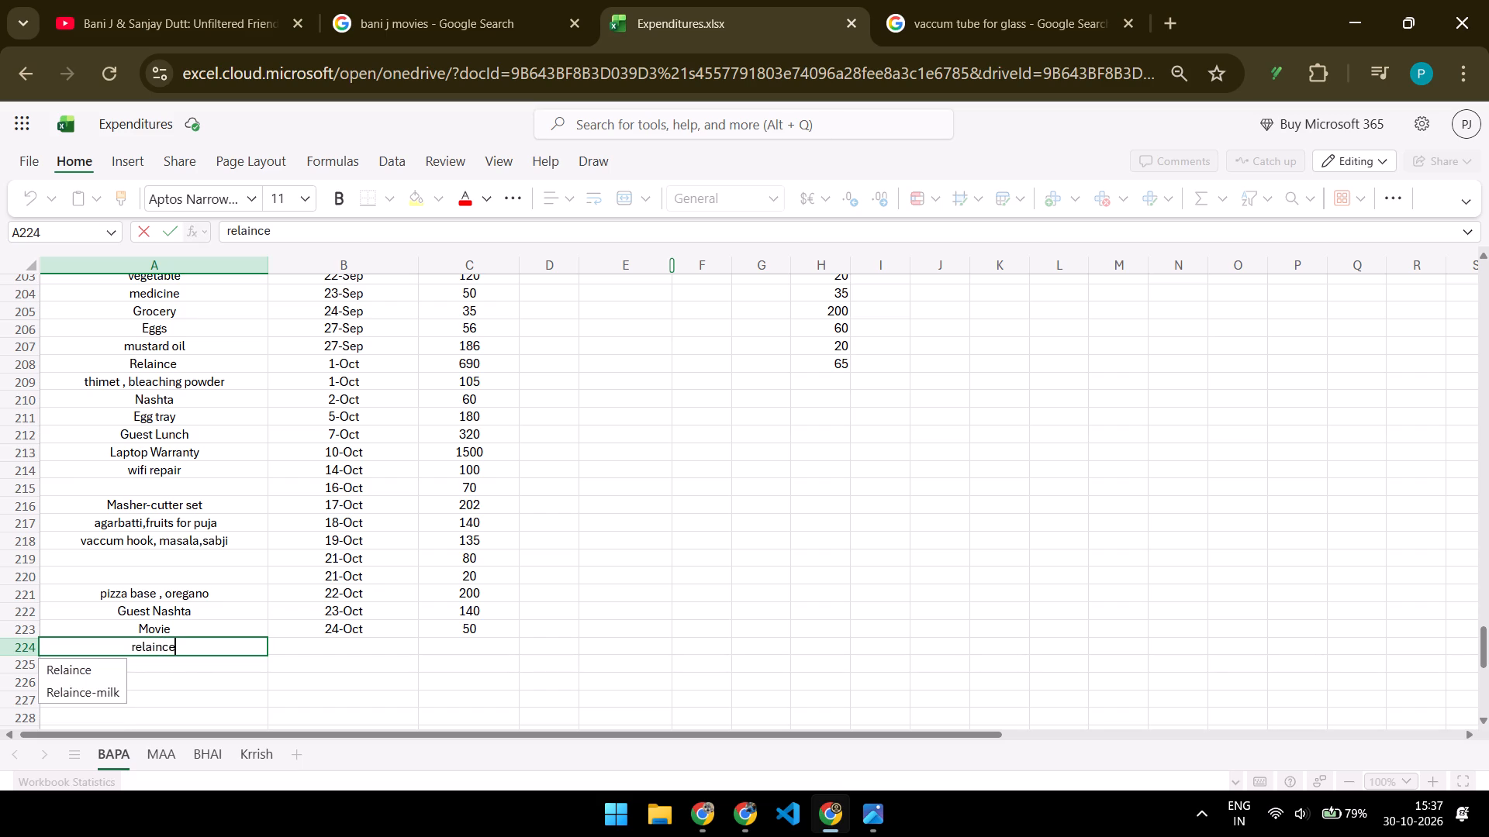
left_click(81, 668)
left_click(464, 648)
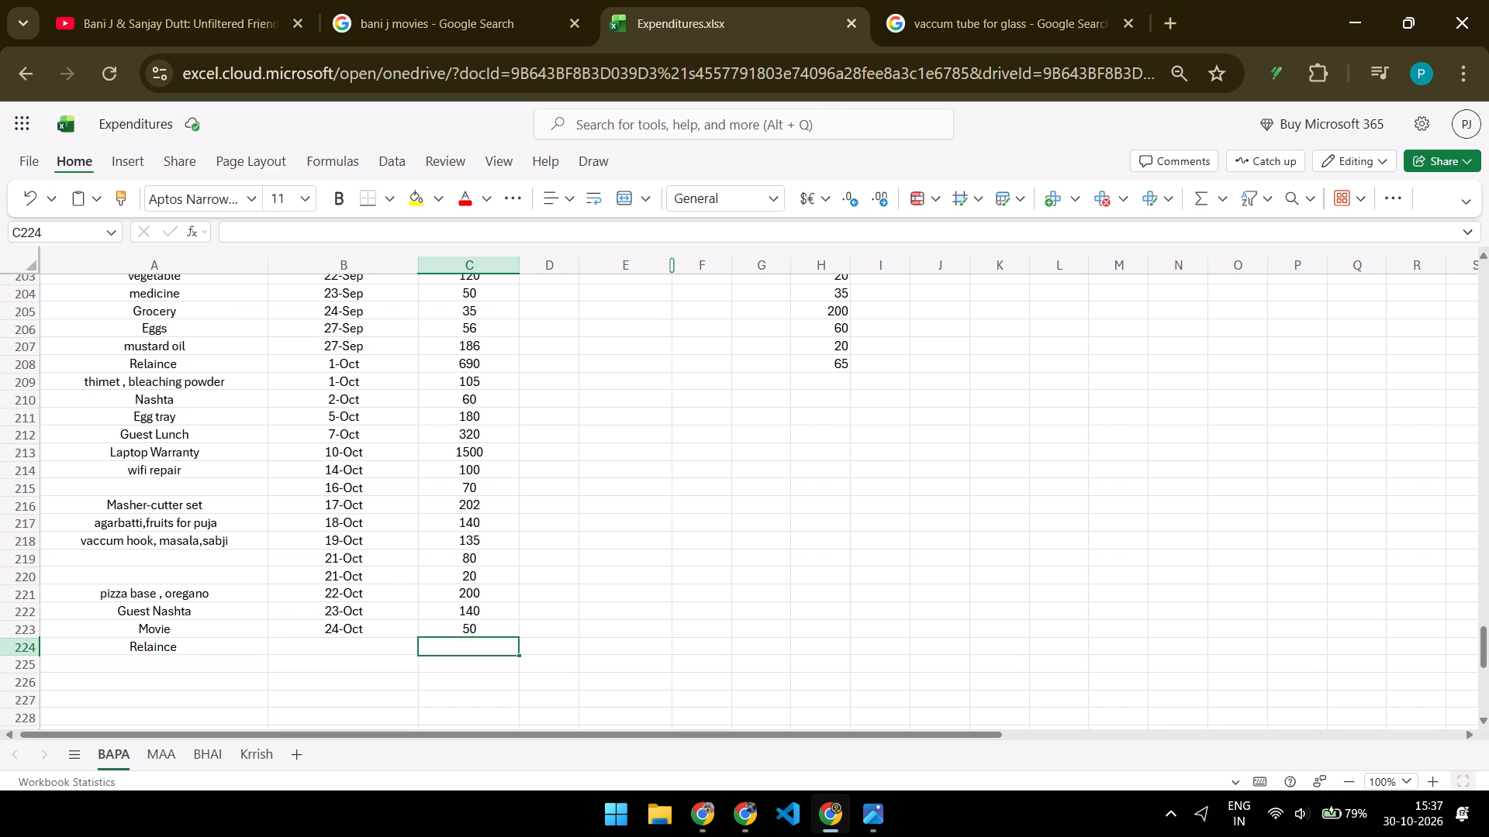
type("50")
left_click(340, 649)
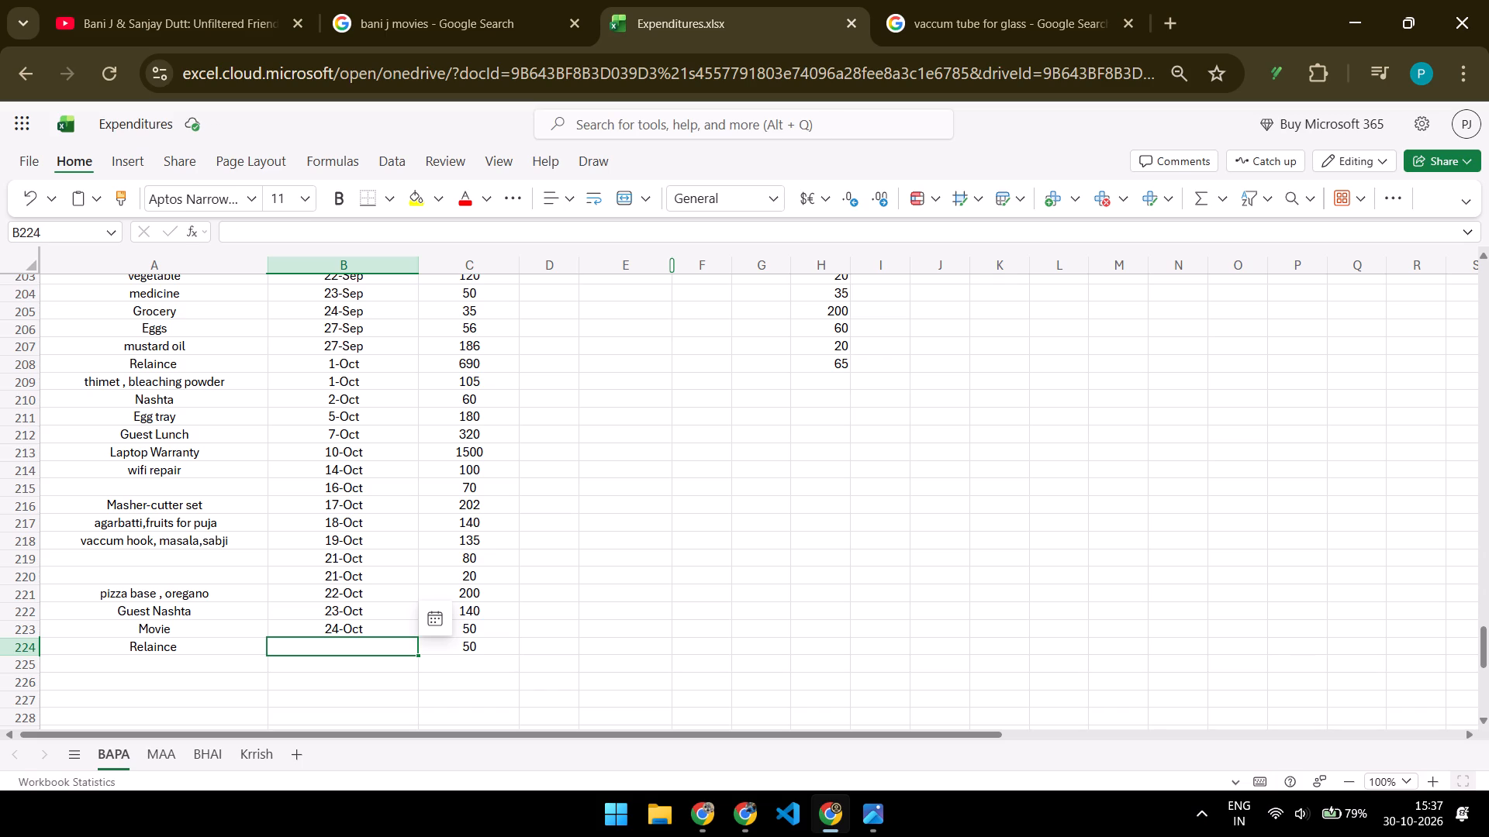
type("27-oct")
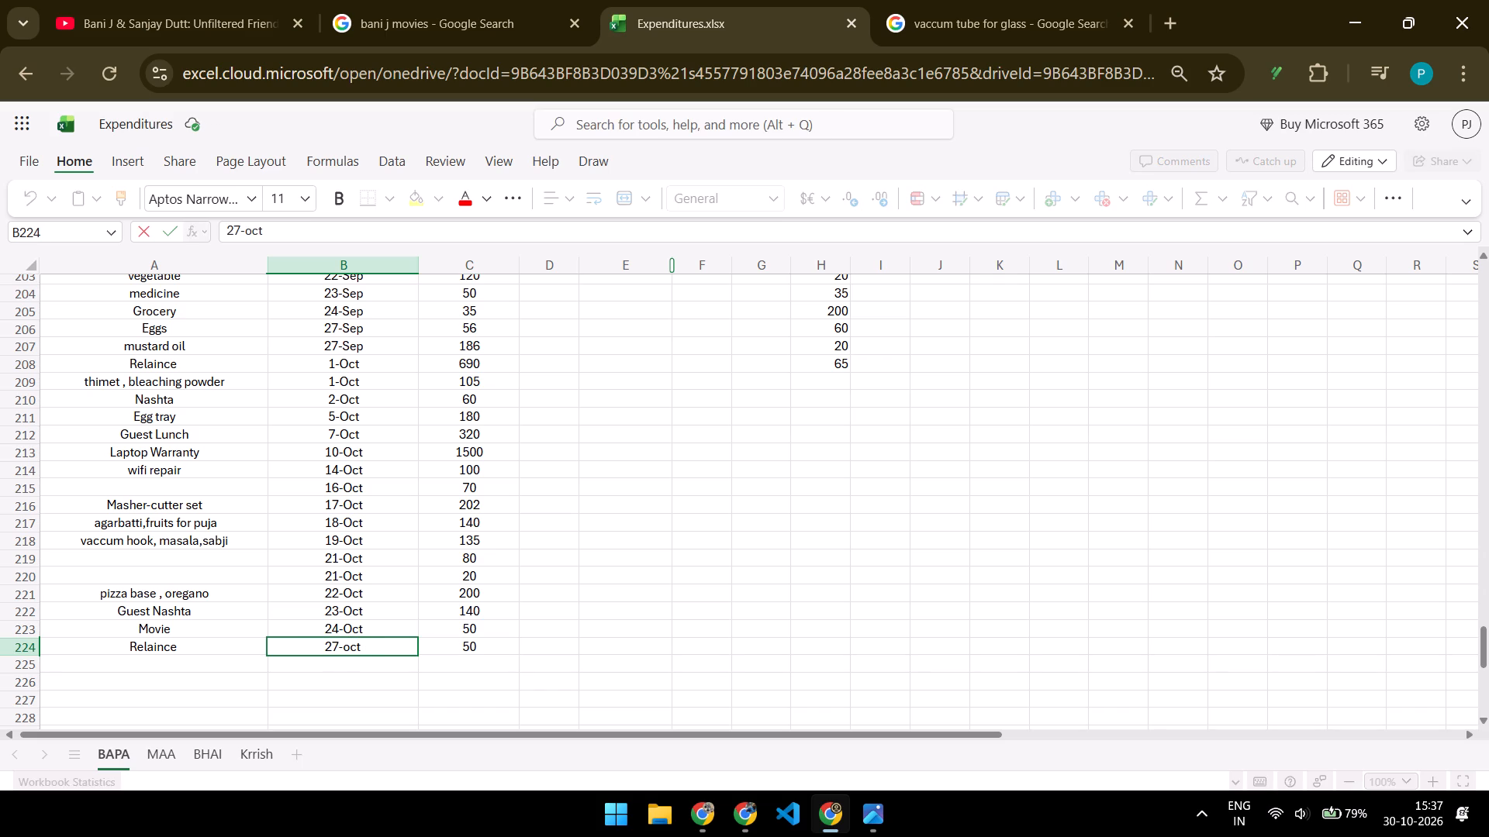
left_click(177, 665)
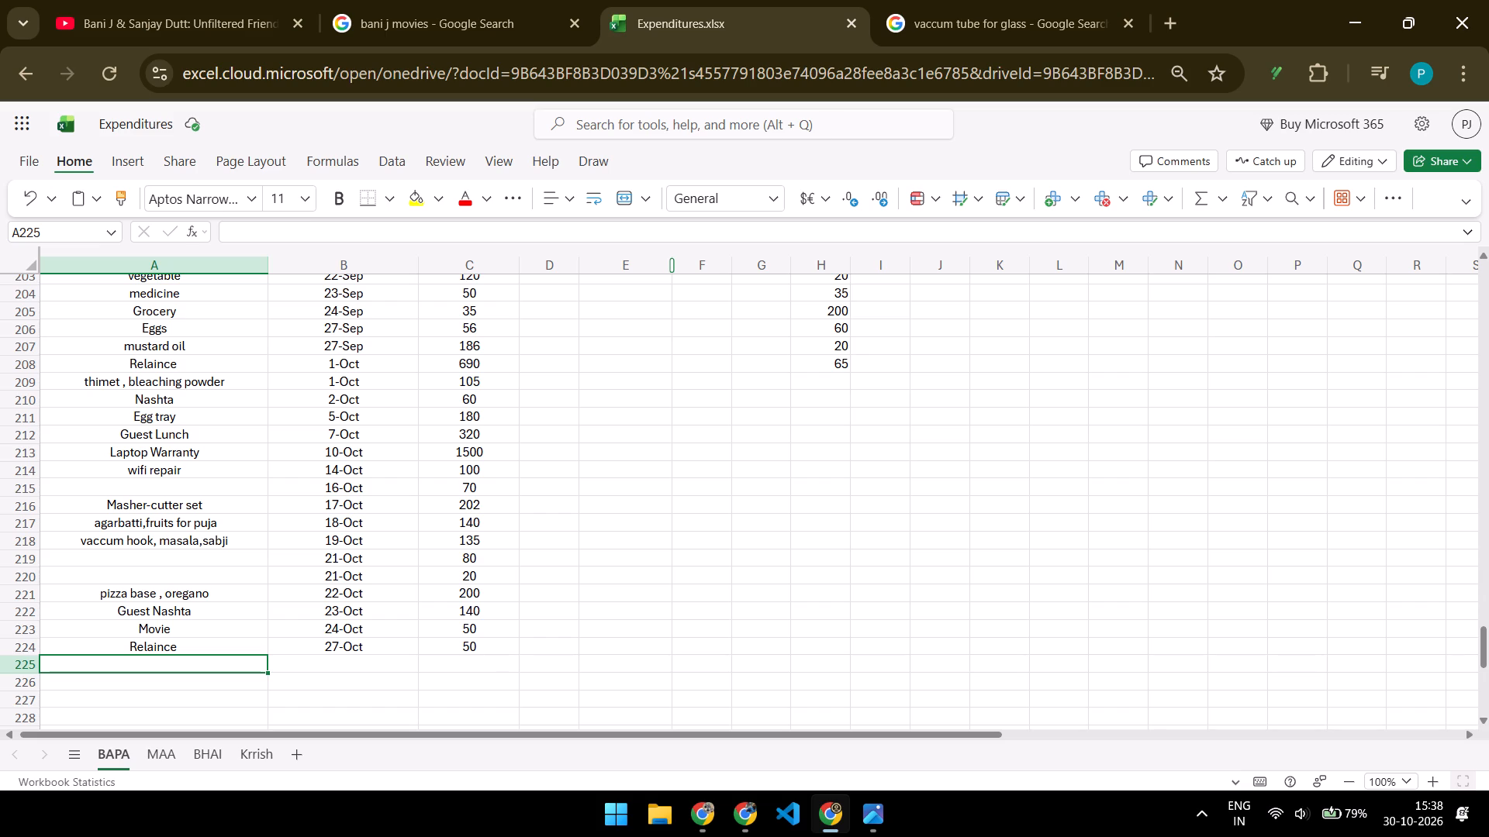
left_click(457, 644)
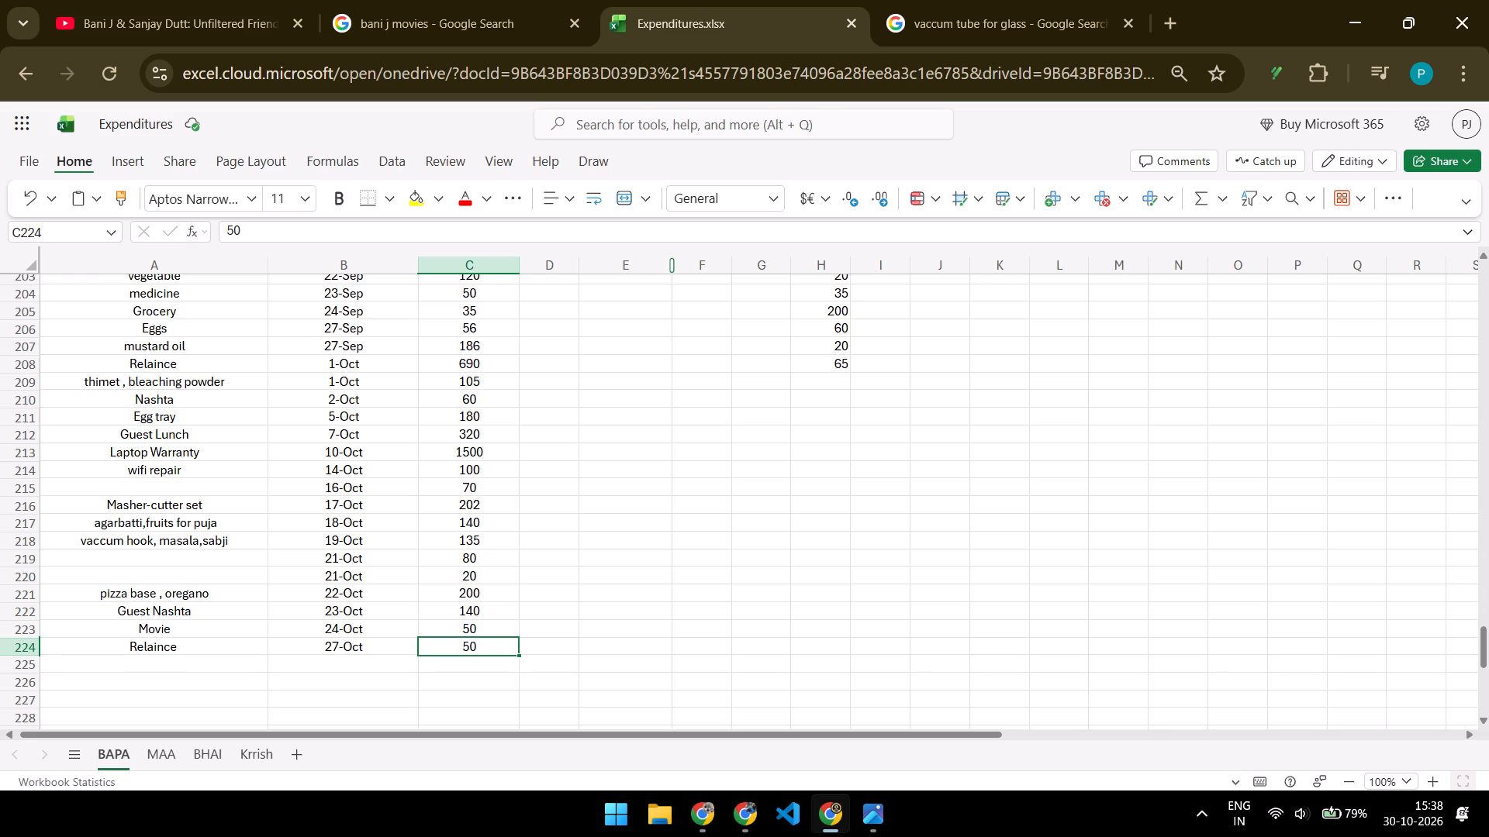
Set the amount of the 27-Oct "Relaince" expense in cell C224 to 90.
left_click(292, 236)
left_click(255, 229)
left_click_drag(255, 229, 226, 235)
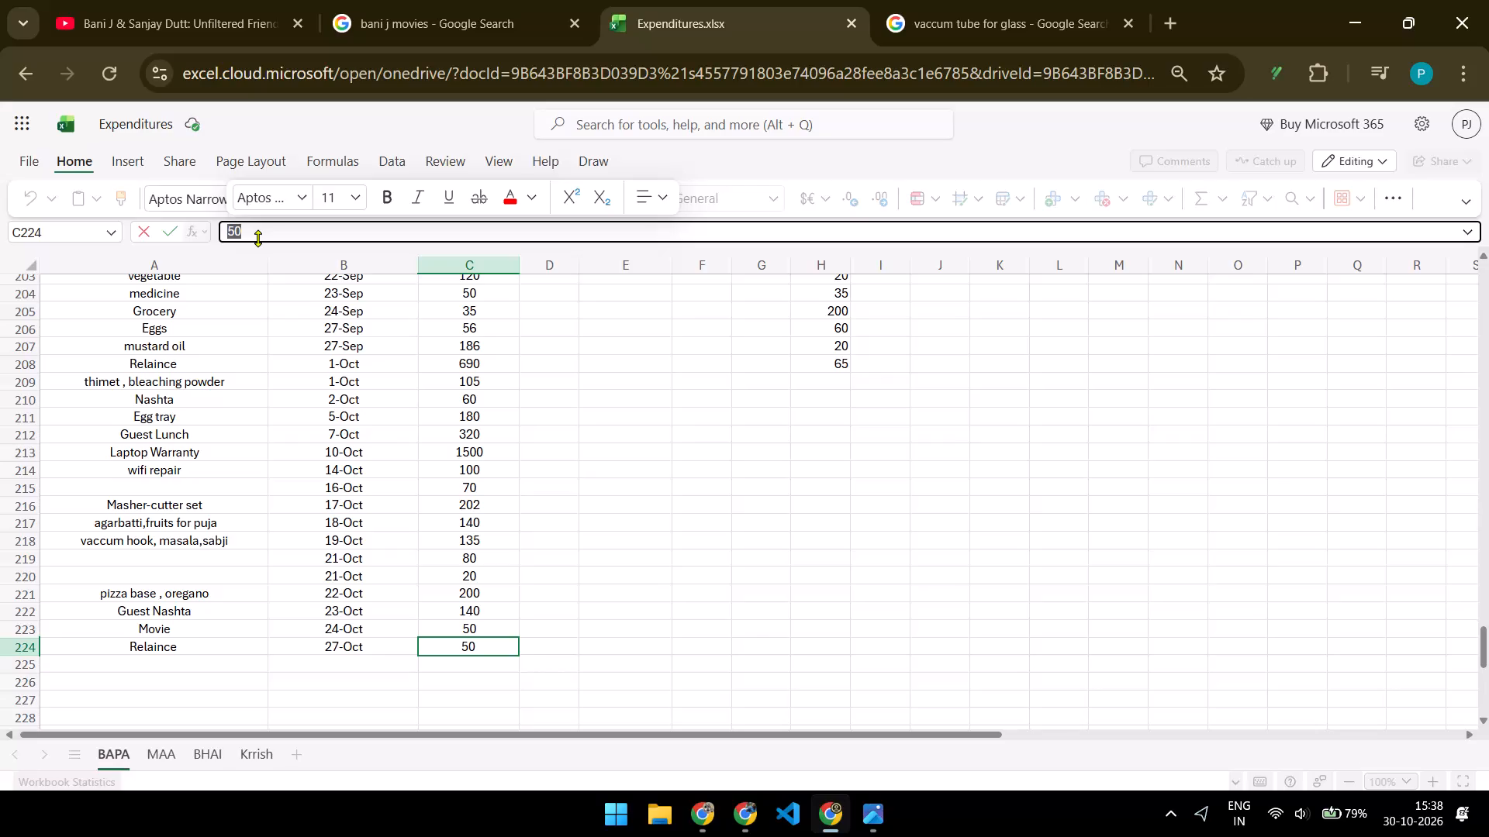
type("90")
left_click(555, 628)
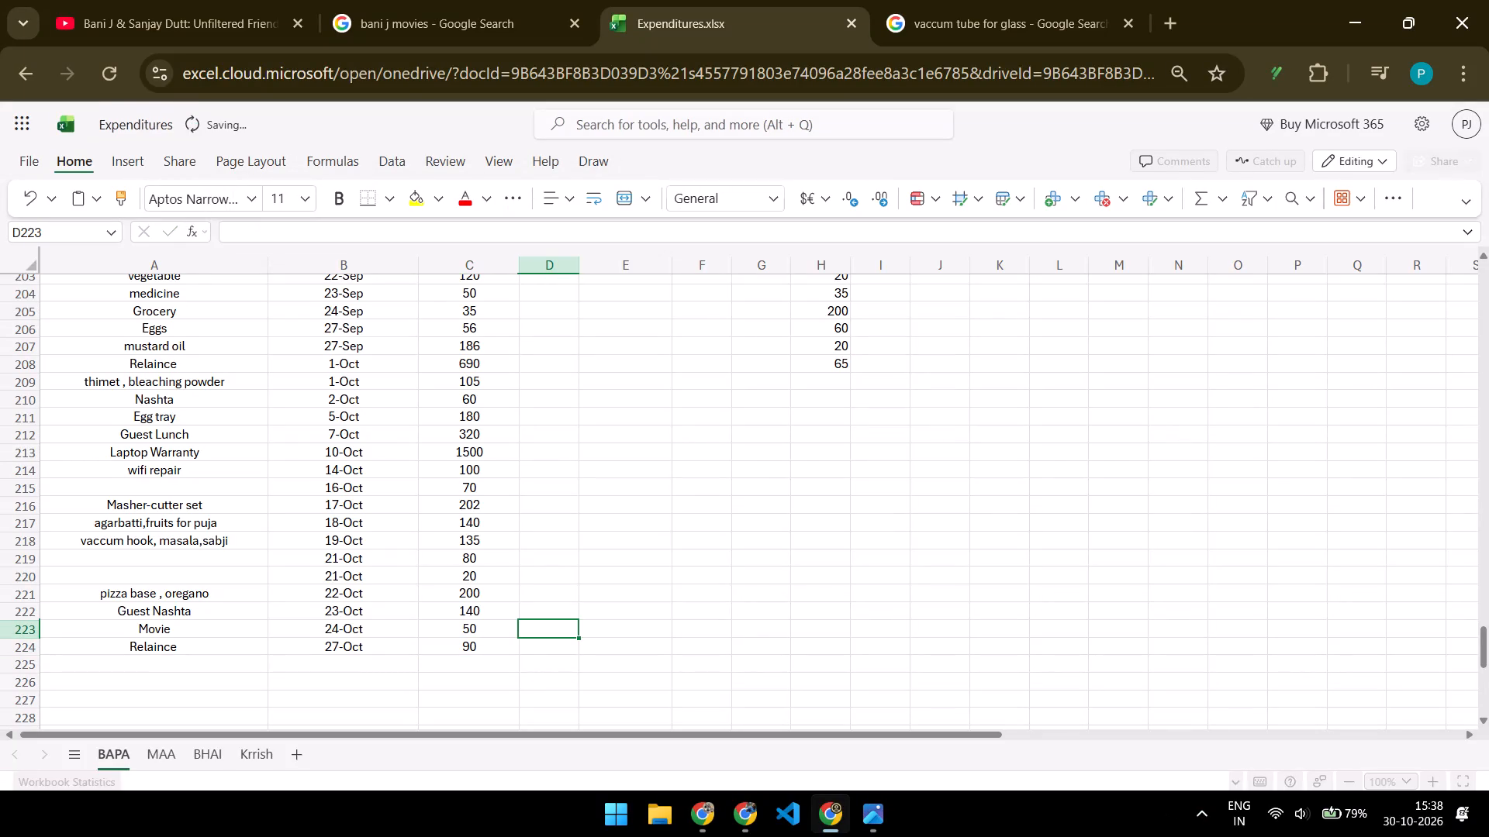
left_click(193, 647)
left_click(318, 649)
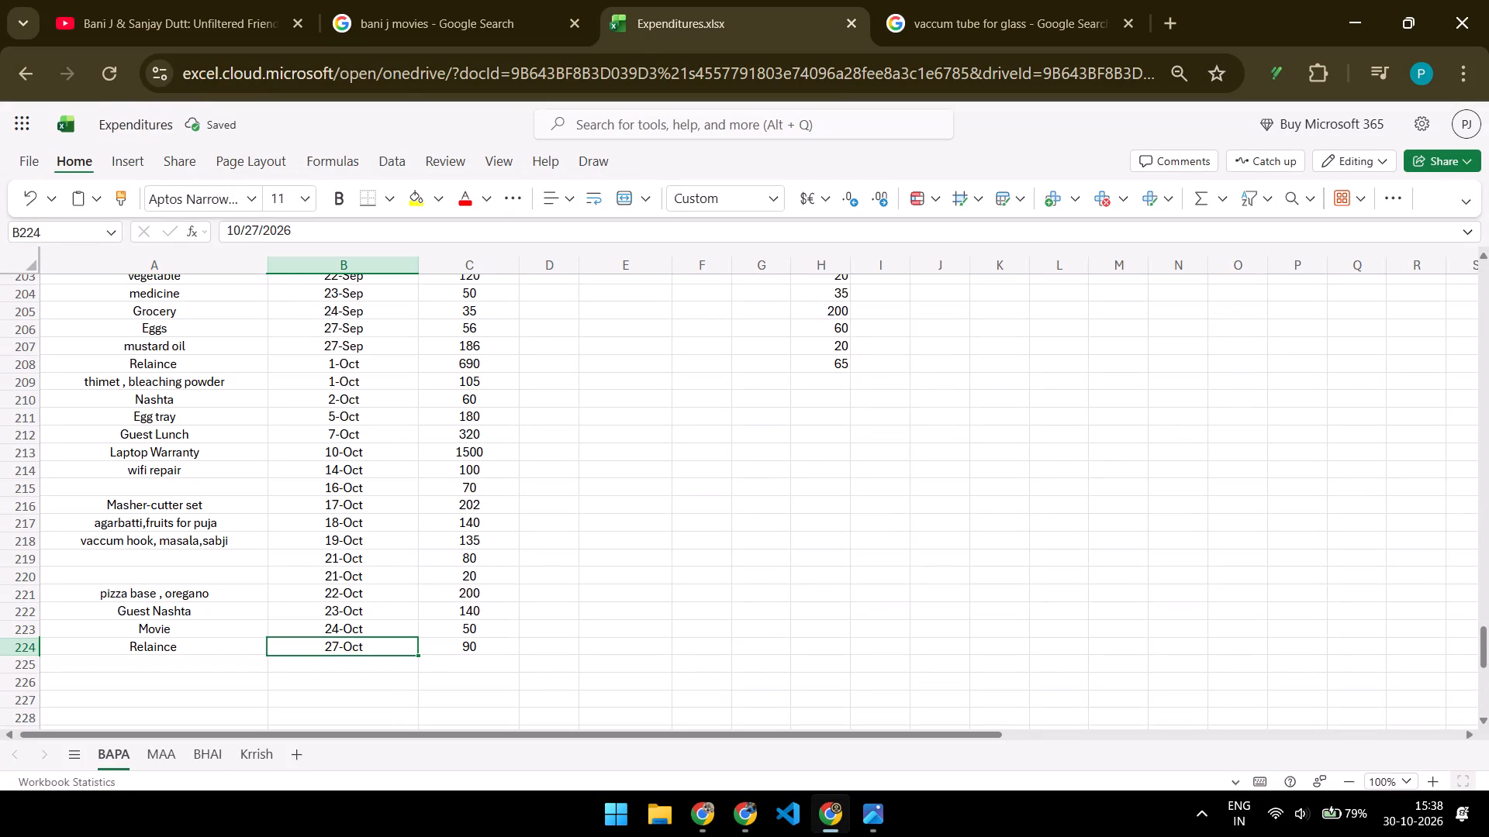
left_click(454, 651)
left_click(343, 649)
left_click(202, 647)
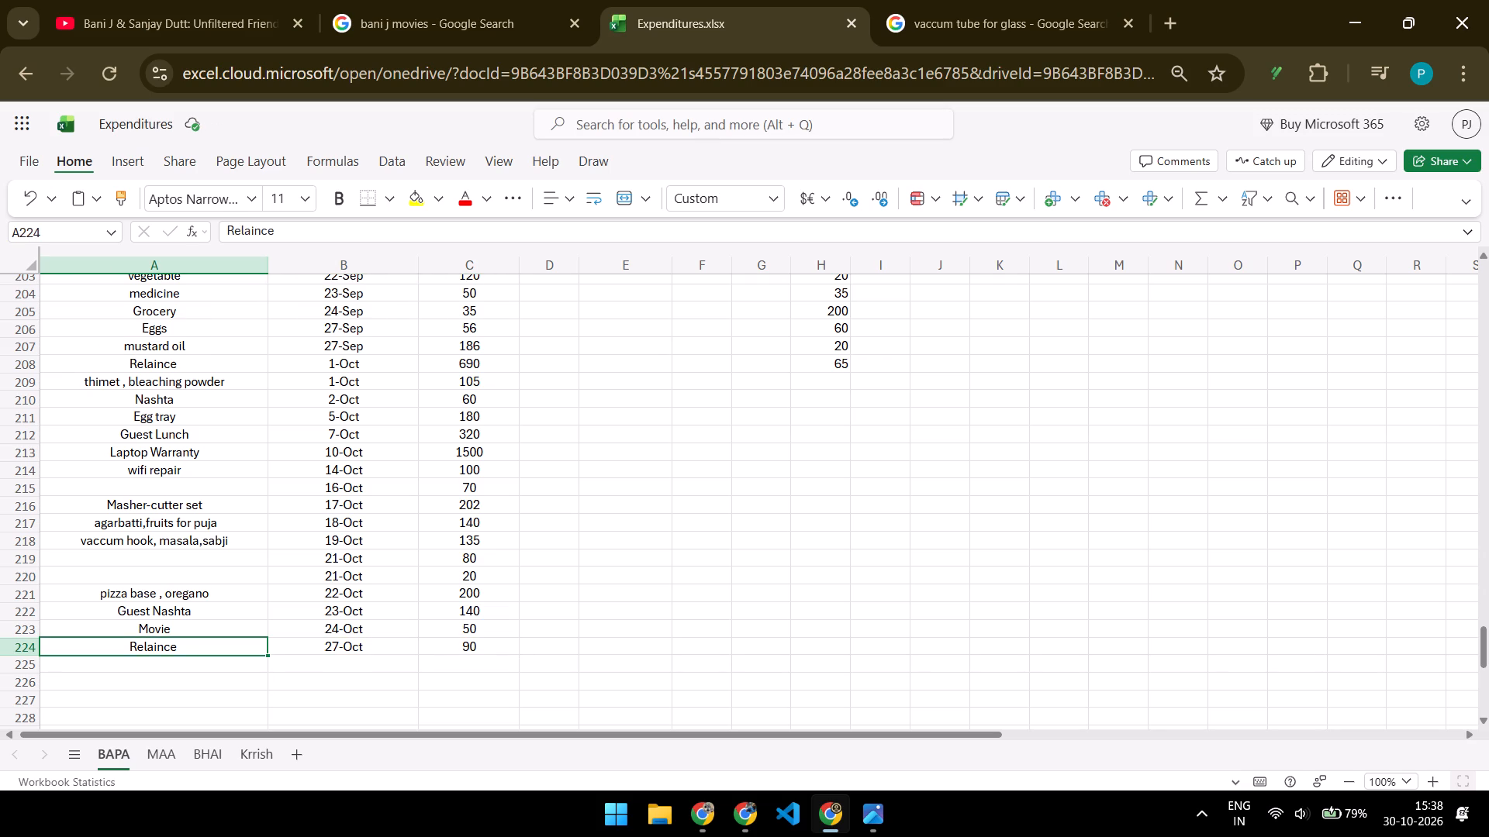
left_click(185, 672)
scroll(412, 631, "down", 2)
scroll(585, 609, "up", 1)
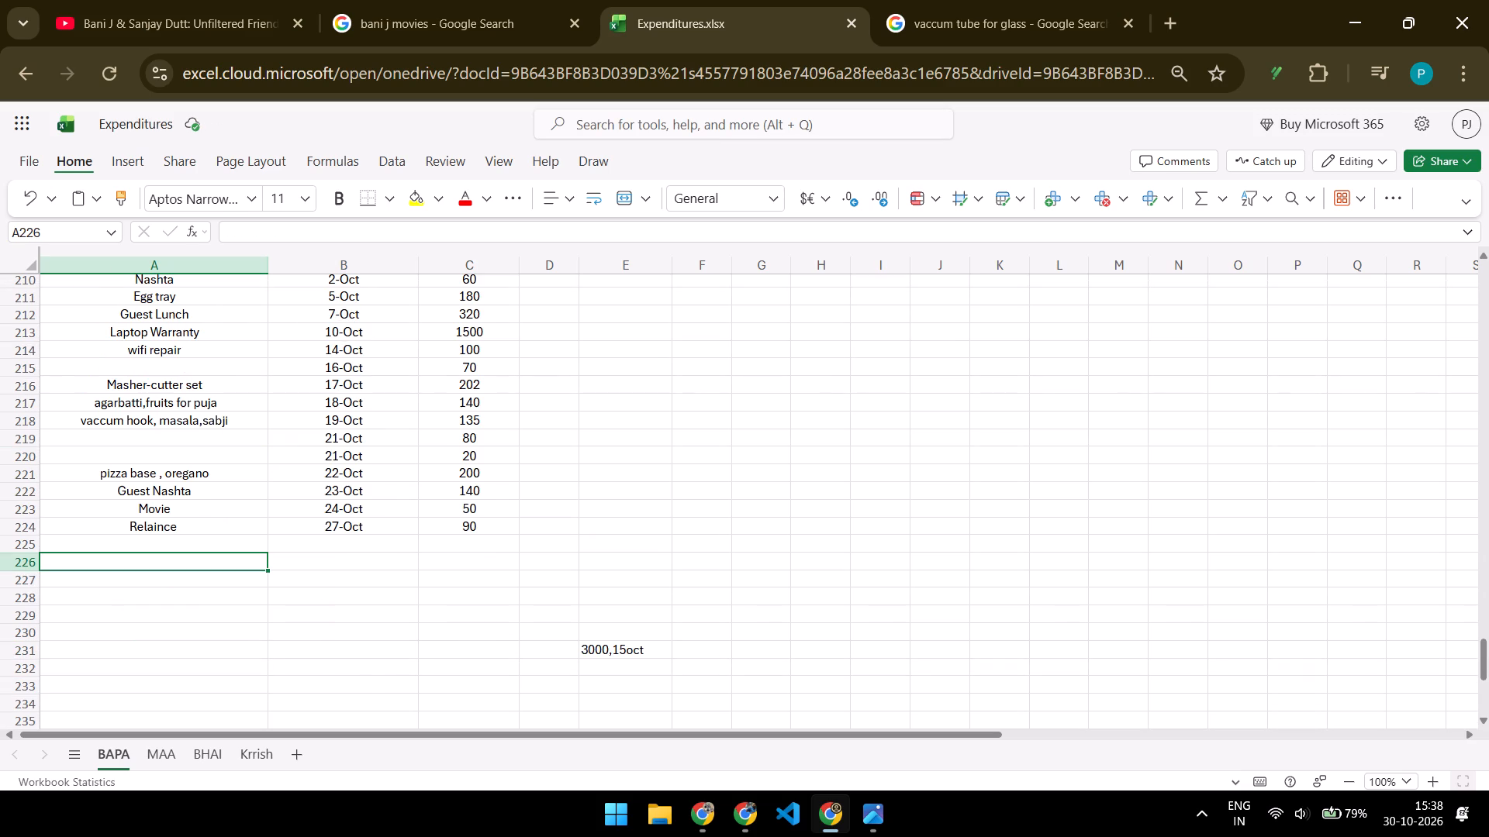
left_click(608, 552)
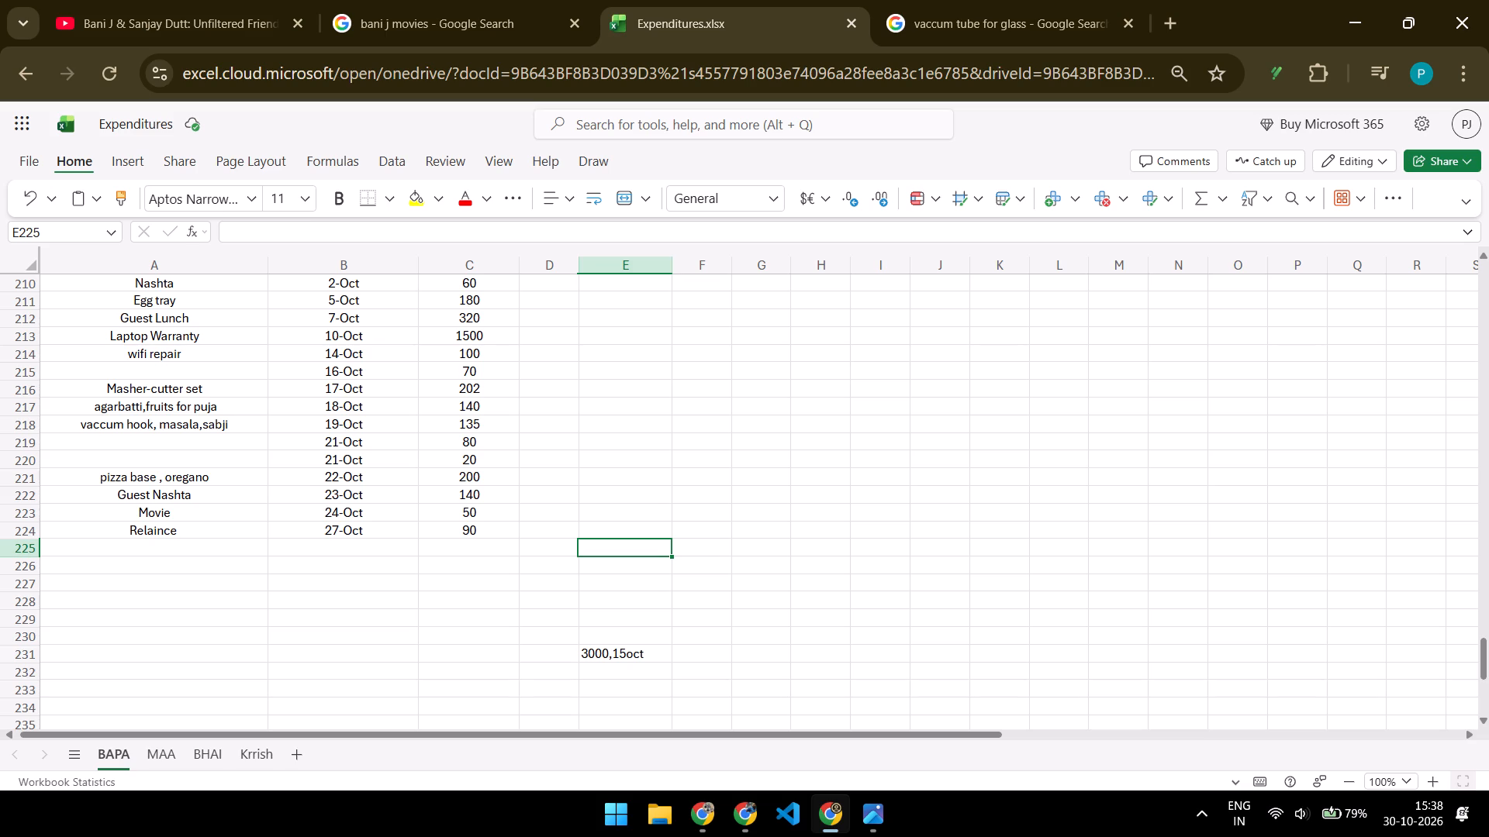
Switch to the other browser window, open the Amazon Pay transaction history, and arrange it side by side with the workbook.
left_click(744, 797)
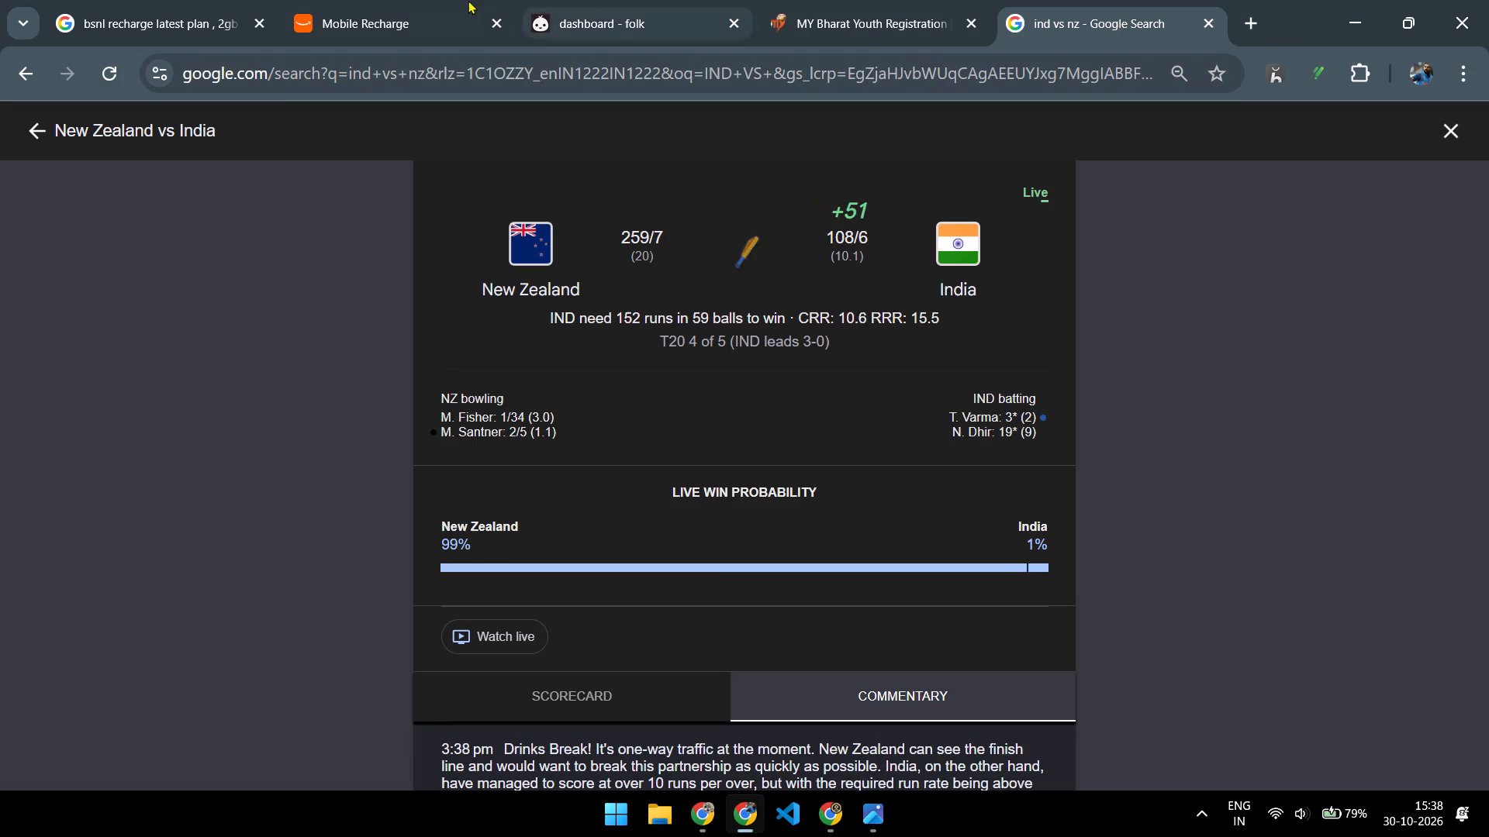
left_click(382, 3)
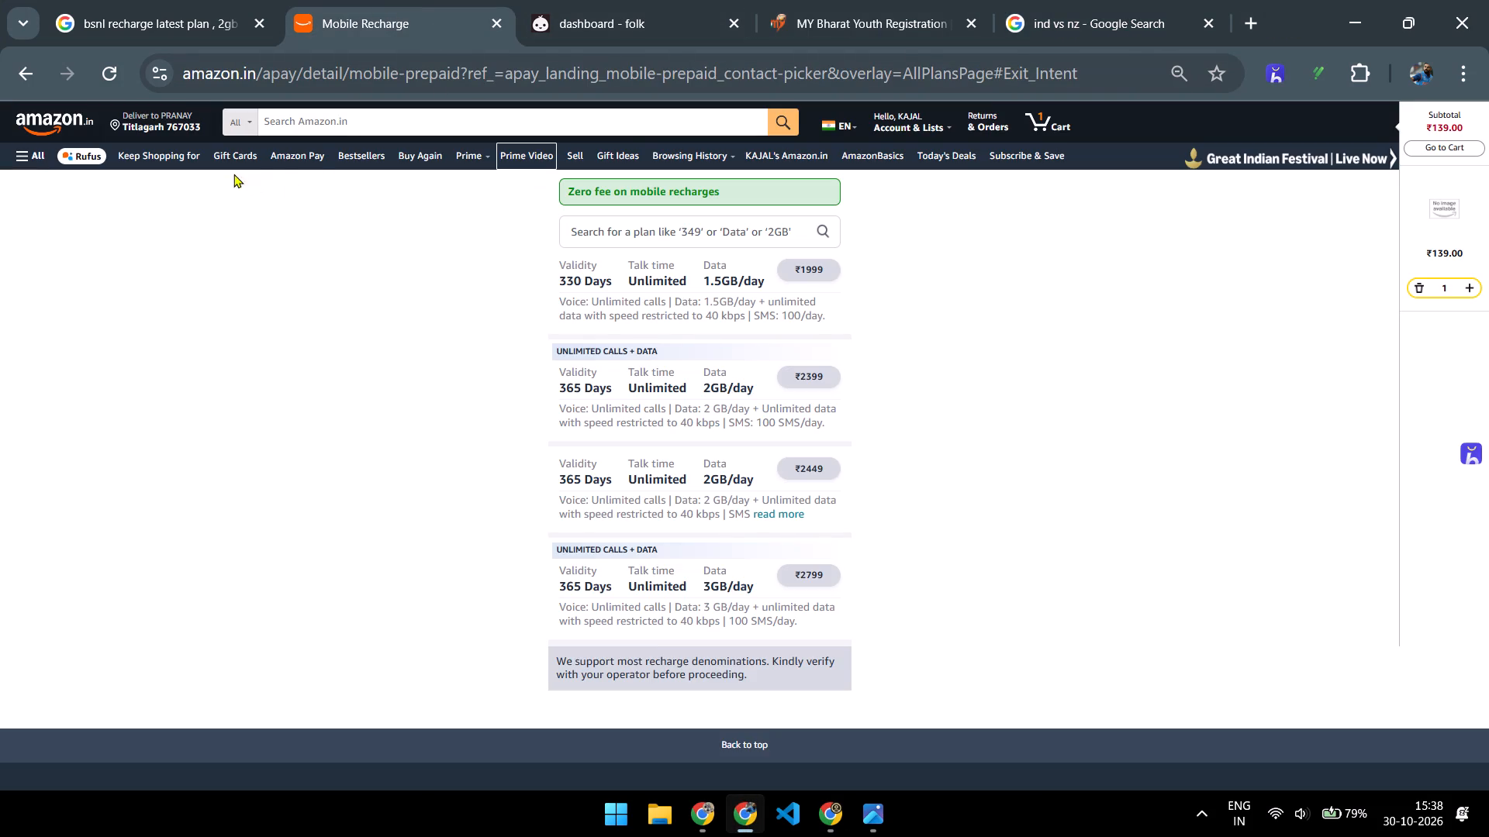
left_click(288, 153)
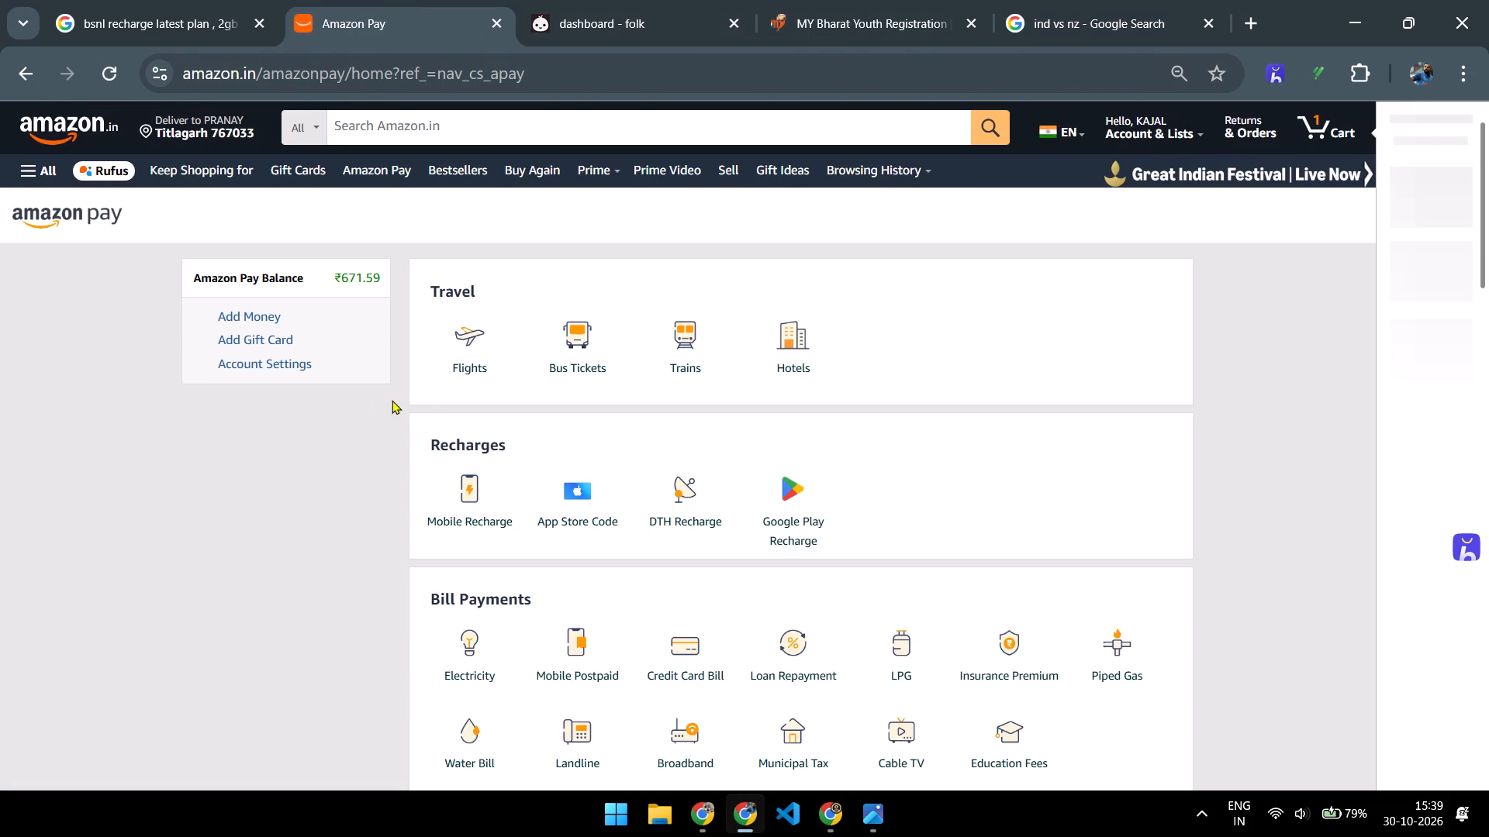
scroll(370, 430, "down", 7)
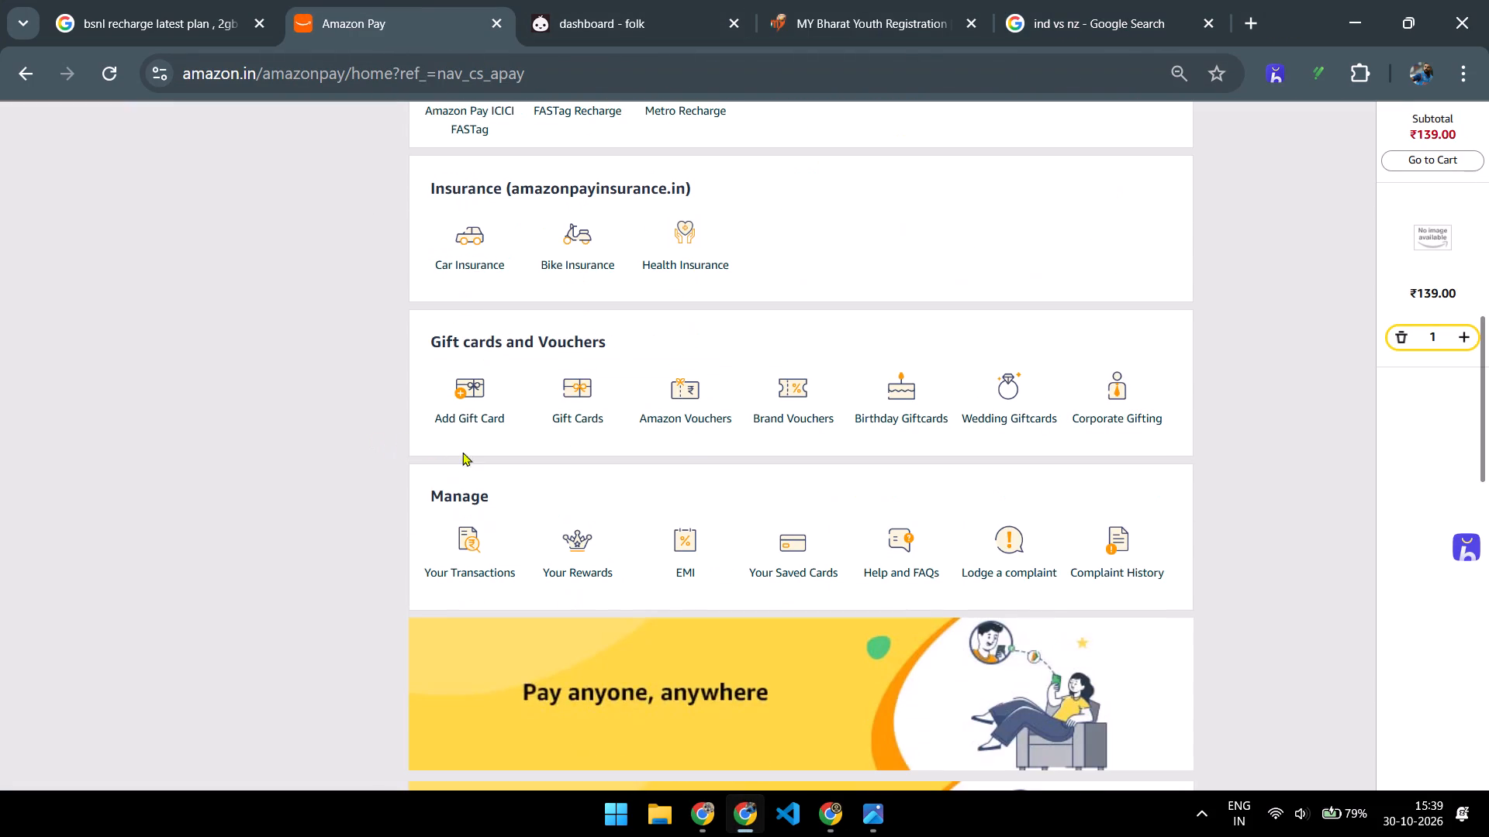
left_click(469, 561)
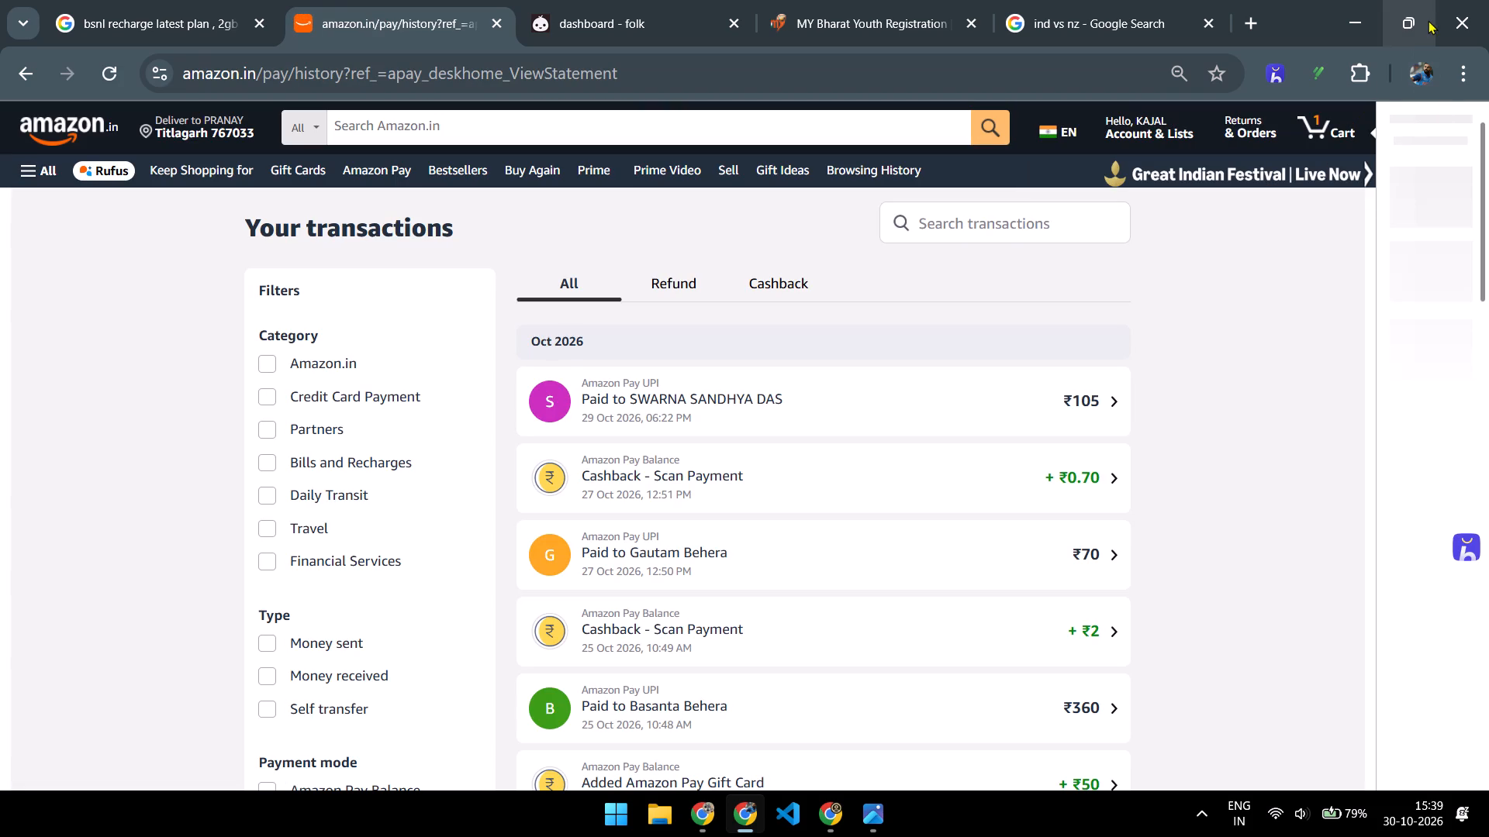
left_click(1315, 77)
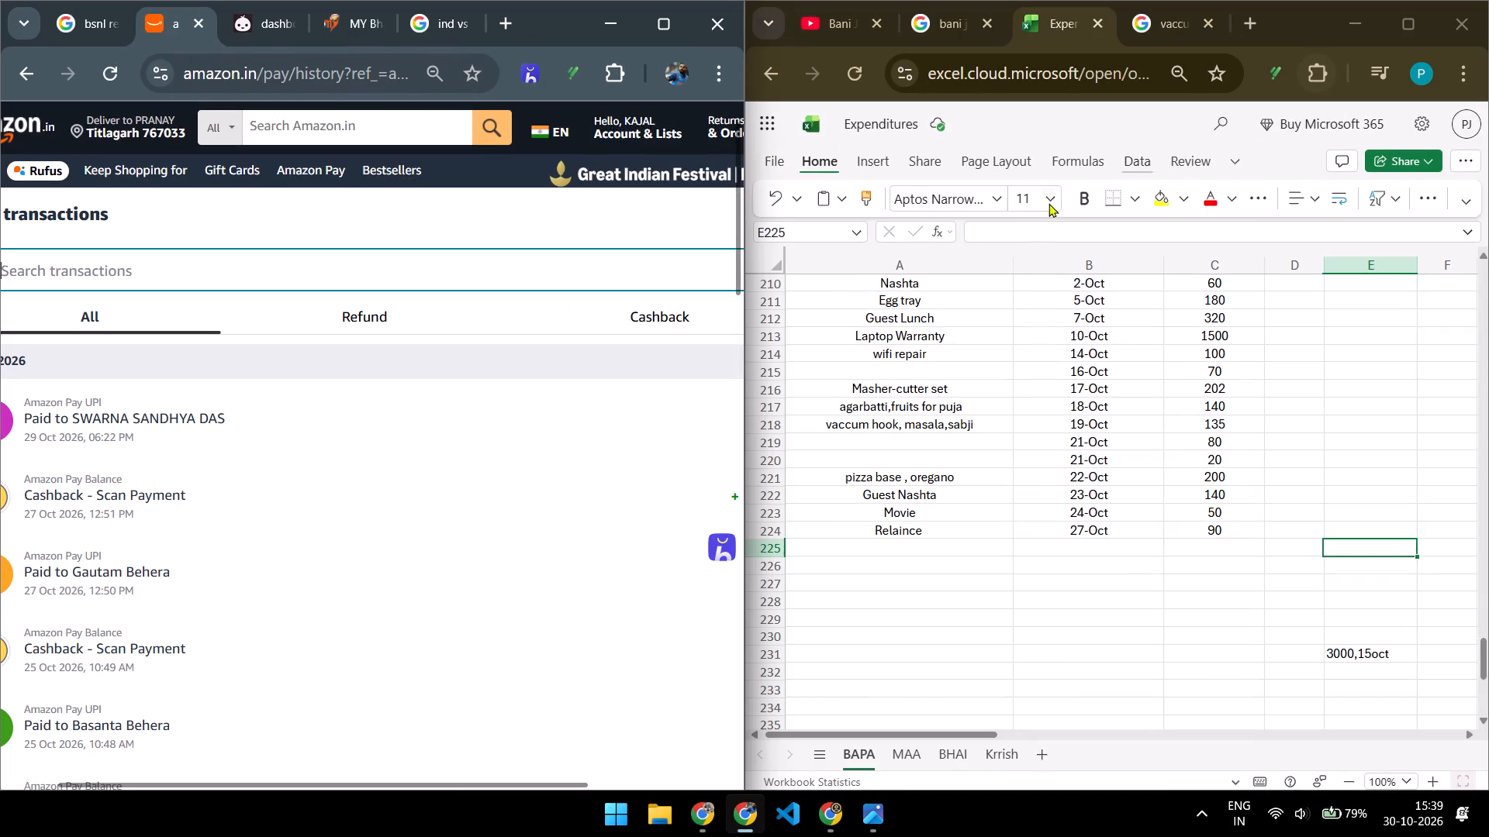
Set the zoom of the Amazon Pay transactions page to 50%.
scroll(365, 448, "down", 2)
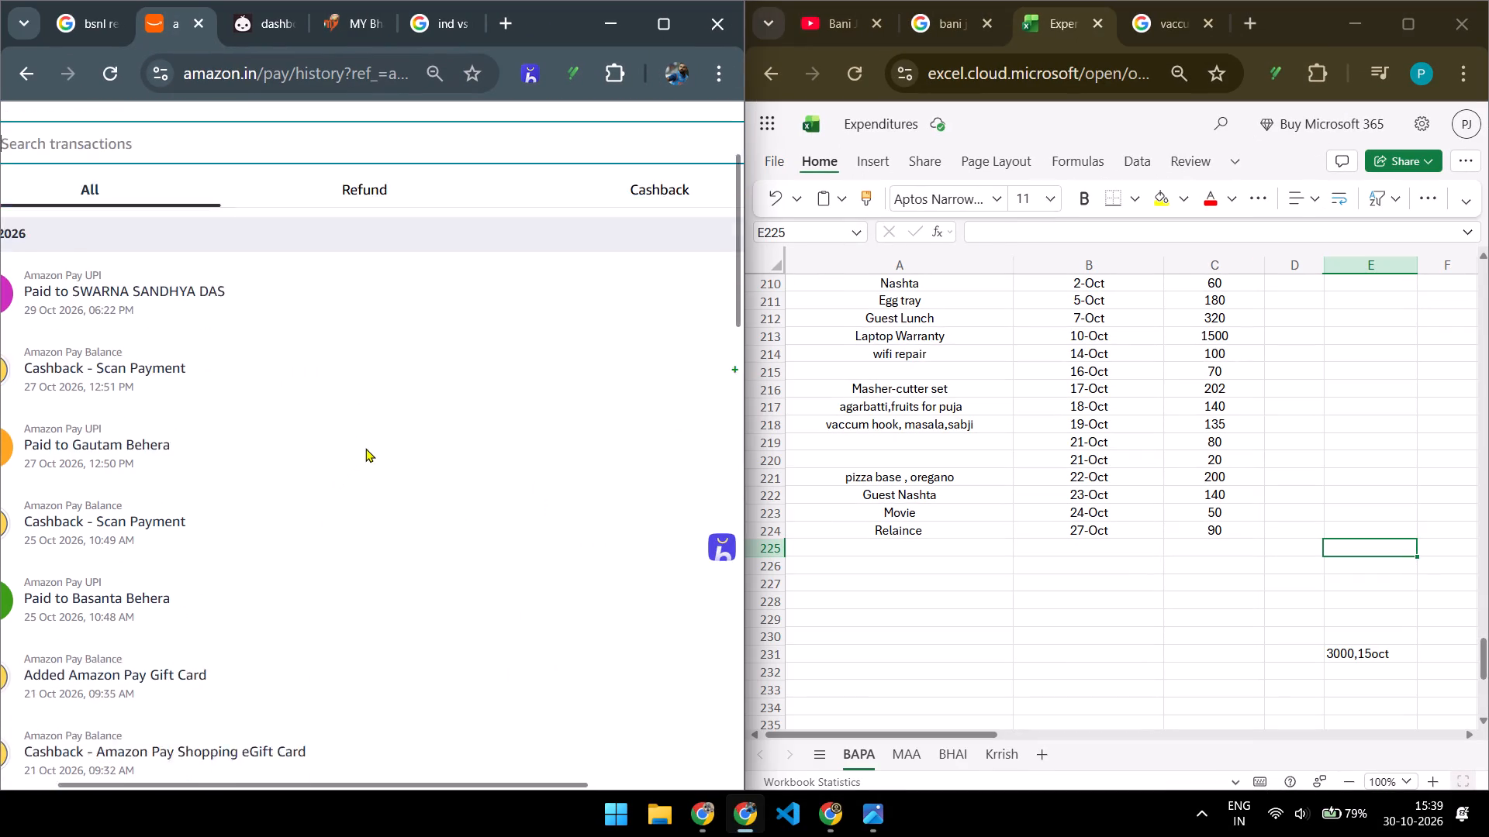
scroll(331, 420, "down", 2, "ctrl")
scroll(389, 416, "up", 2)
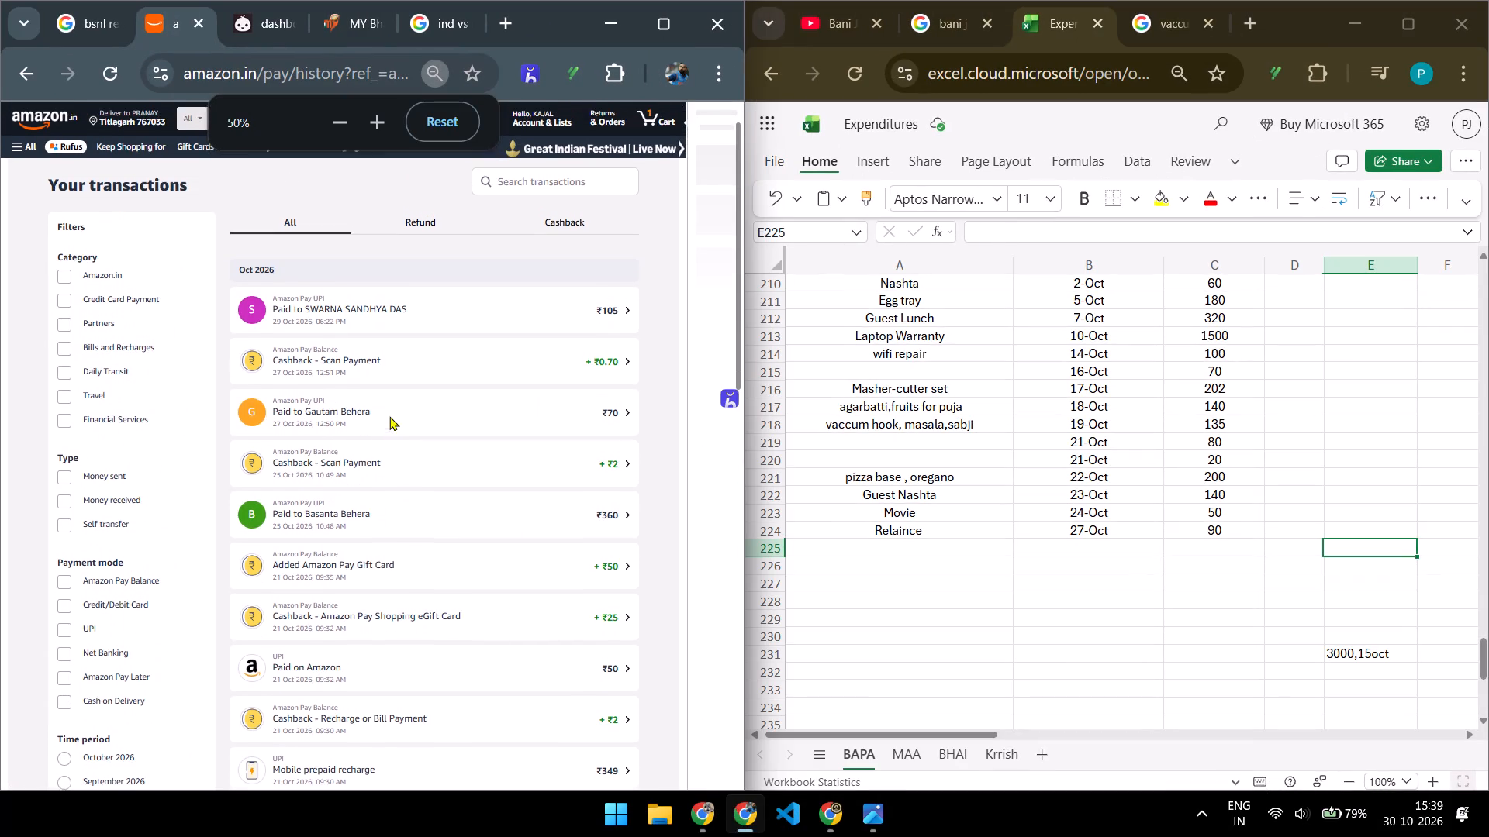
scroll(382, 445, "up", 4, "ctrl")
scroll(382, 444, "down", 6, "ctrl")
scroll(382, 444, "up", 1, "ctrl")
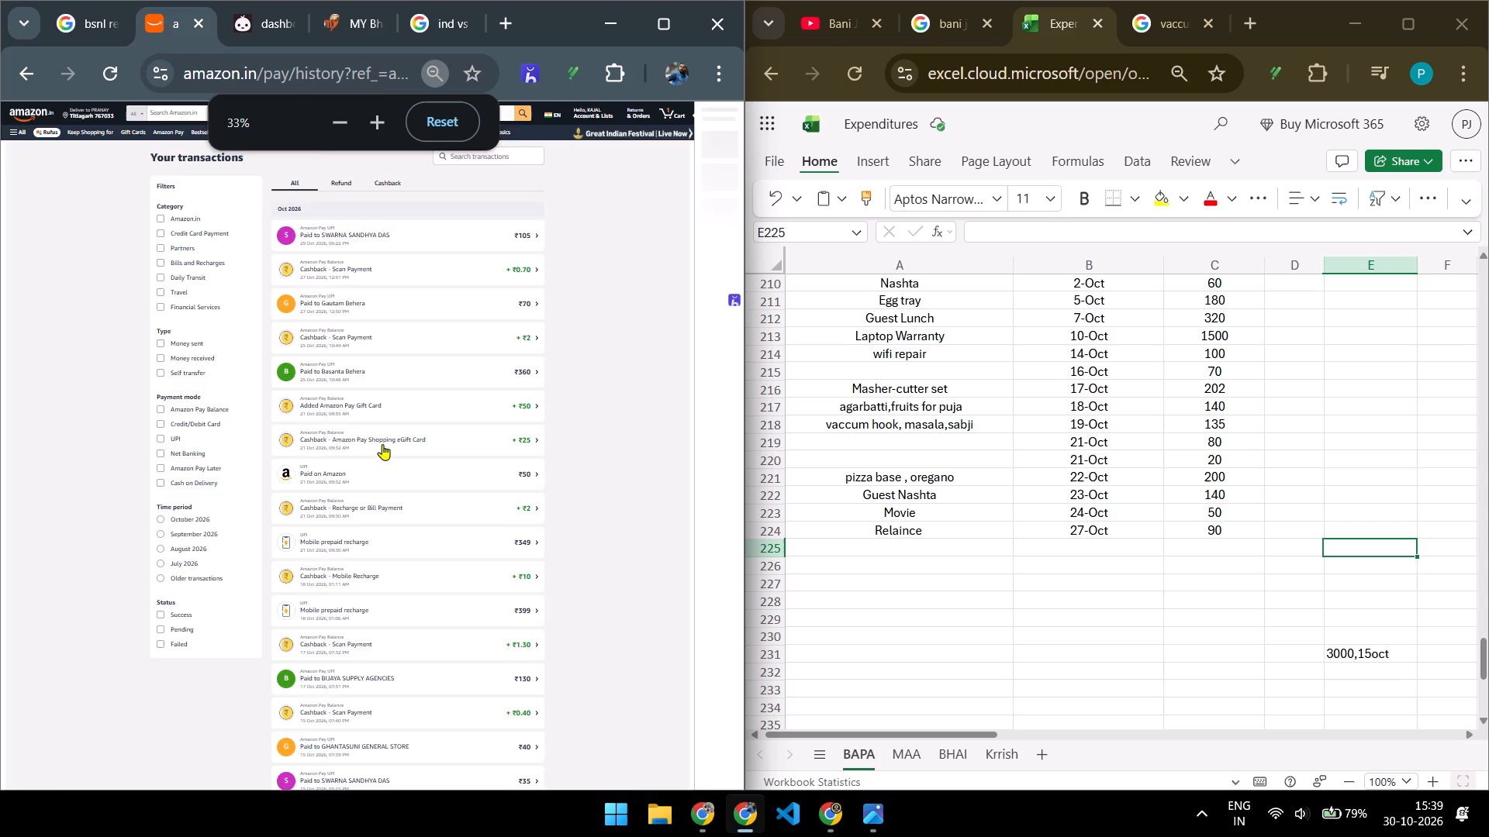
scroll(382, 444, "up", 2, "ctrl")
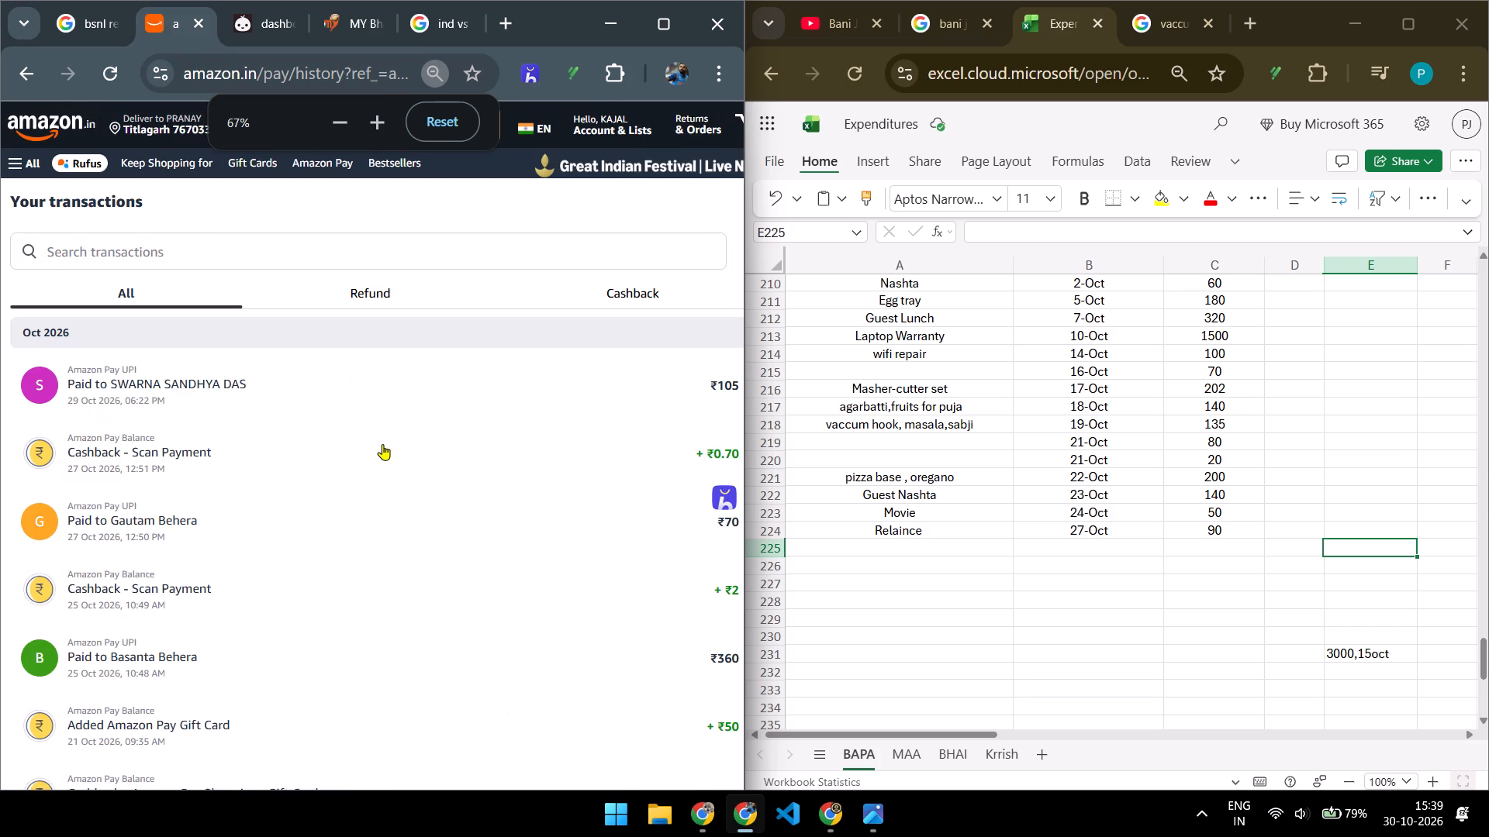
scroll(382, 444, "down", 1, "ctrl")
left_click(257, 121)
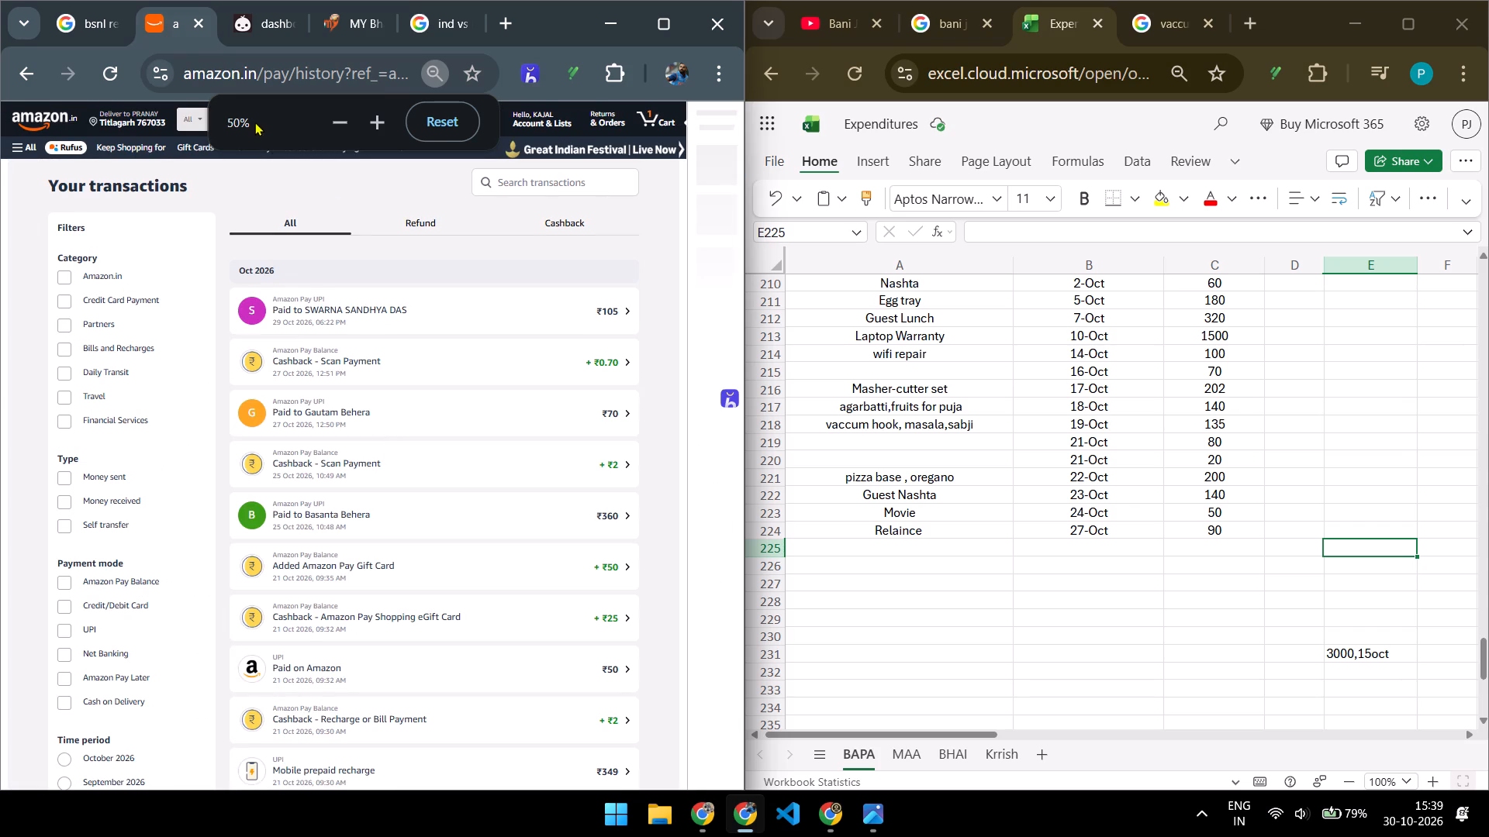
left_click(244, 123)
left_click(380, 119)
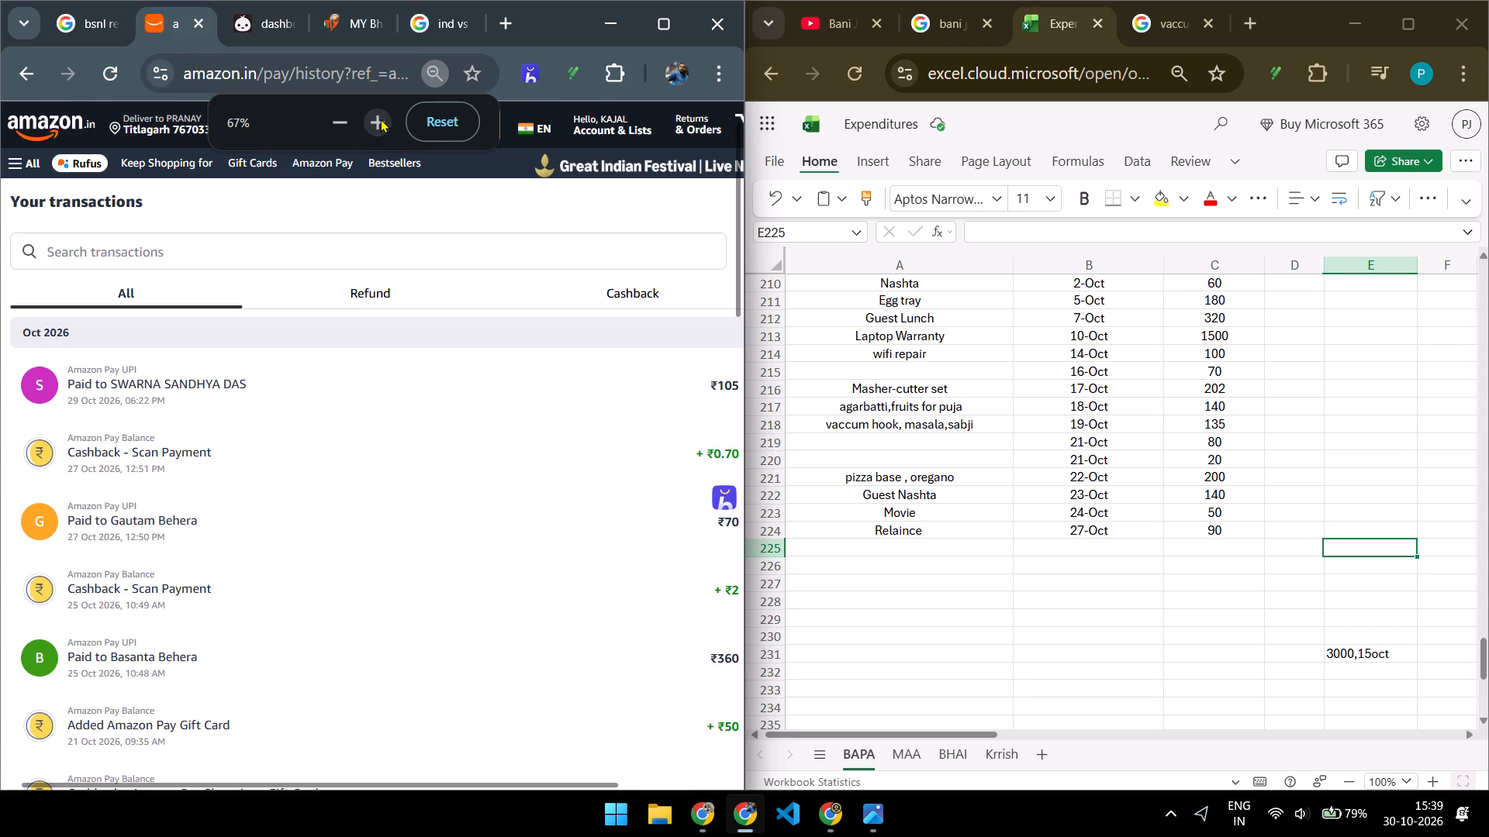
left_click(339, 120)
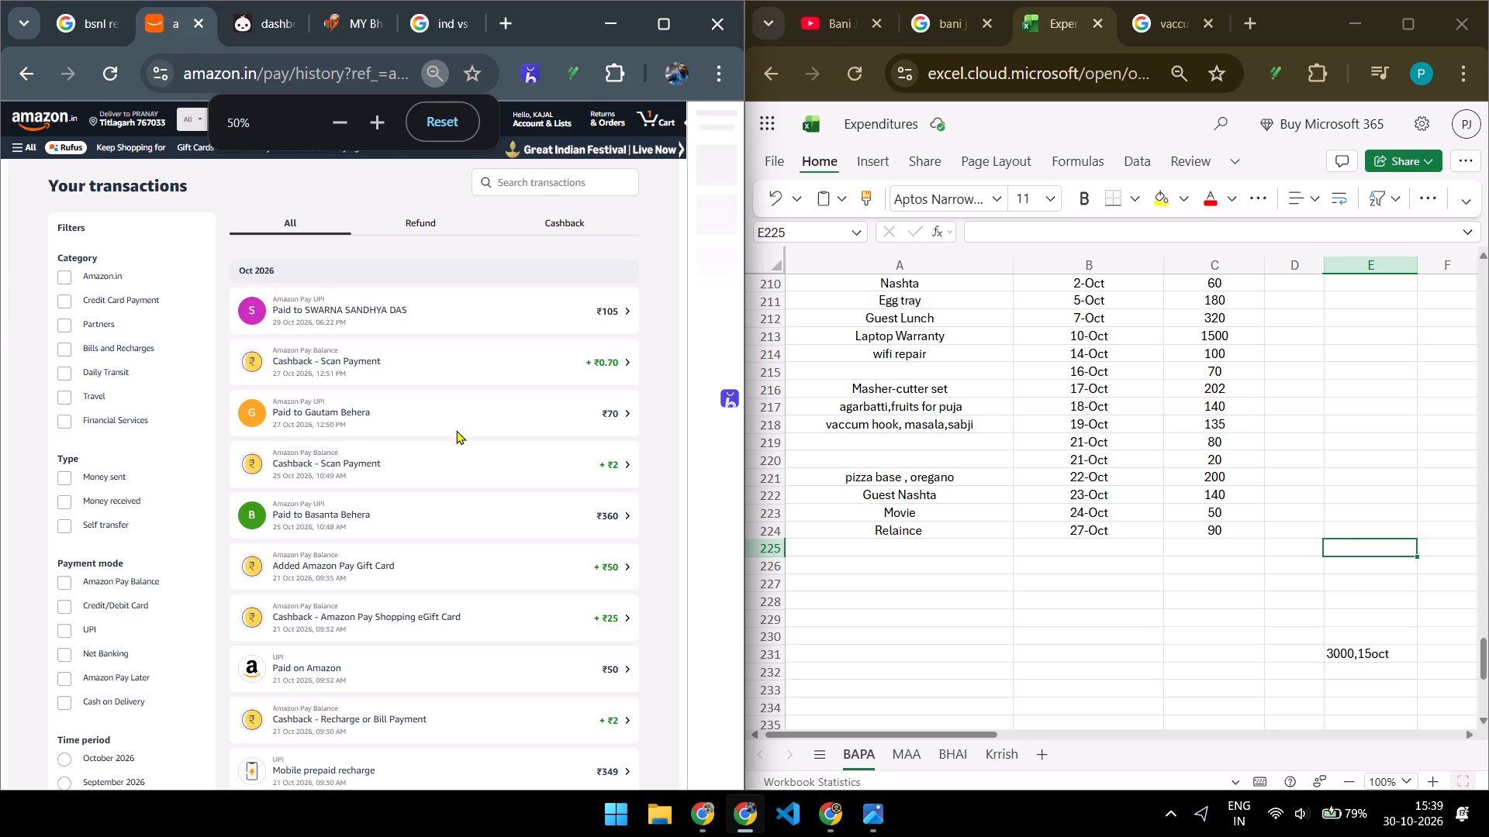
Examine the Amazon Pay transactions back to August 2026 alongside the August expenses on the BAPA sheet.
scroll(459, 430, "down", 9)
scroll(451, 448, "up", 4)
scroll(447, 449, "down", 7)
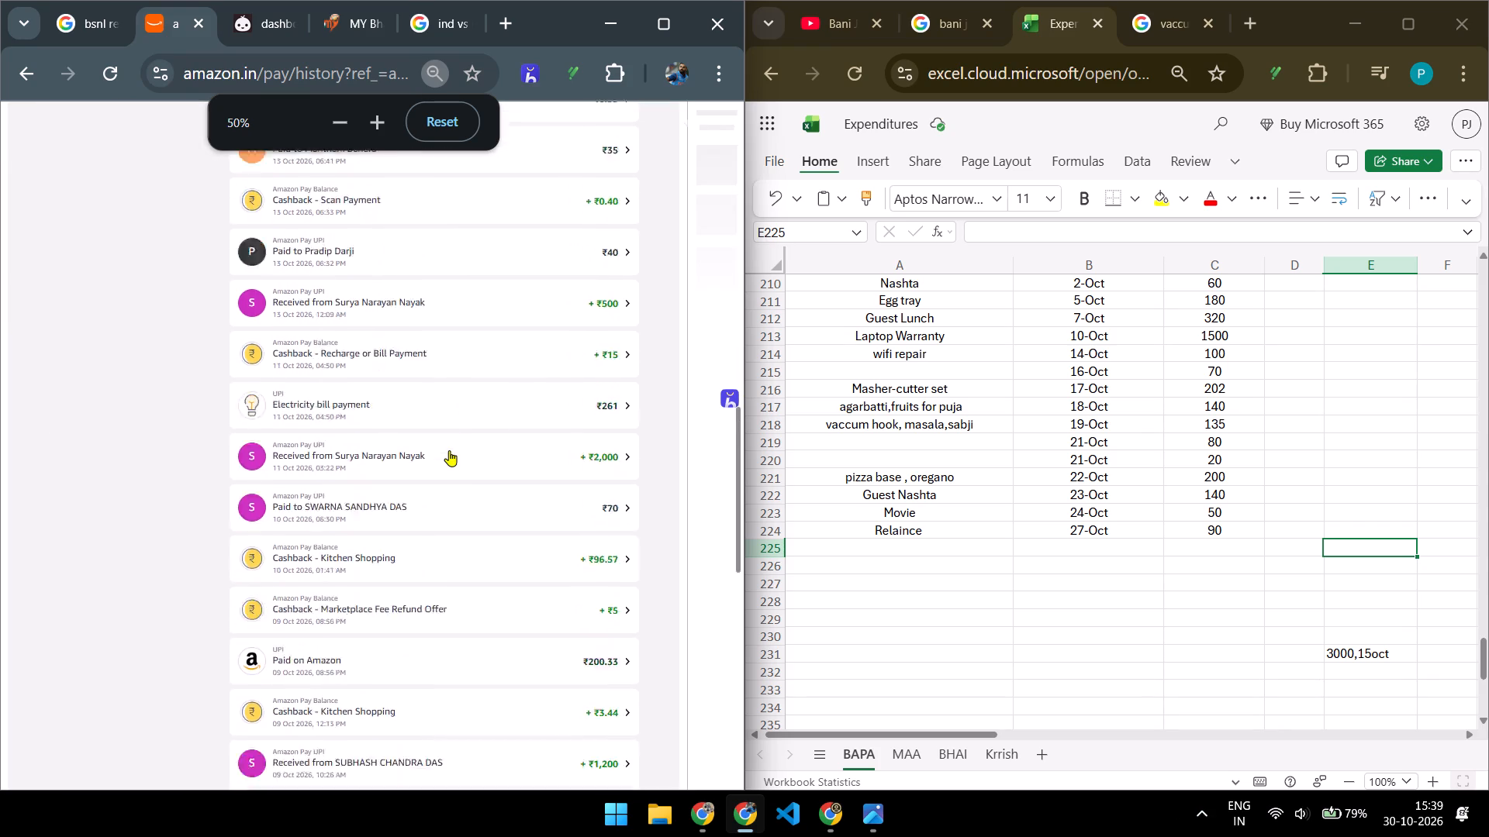
scroll(449, 450, "down", 8)
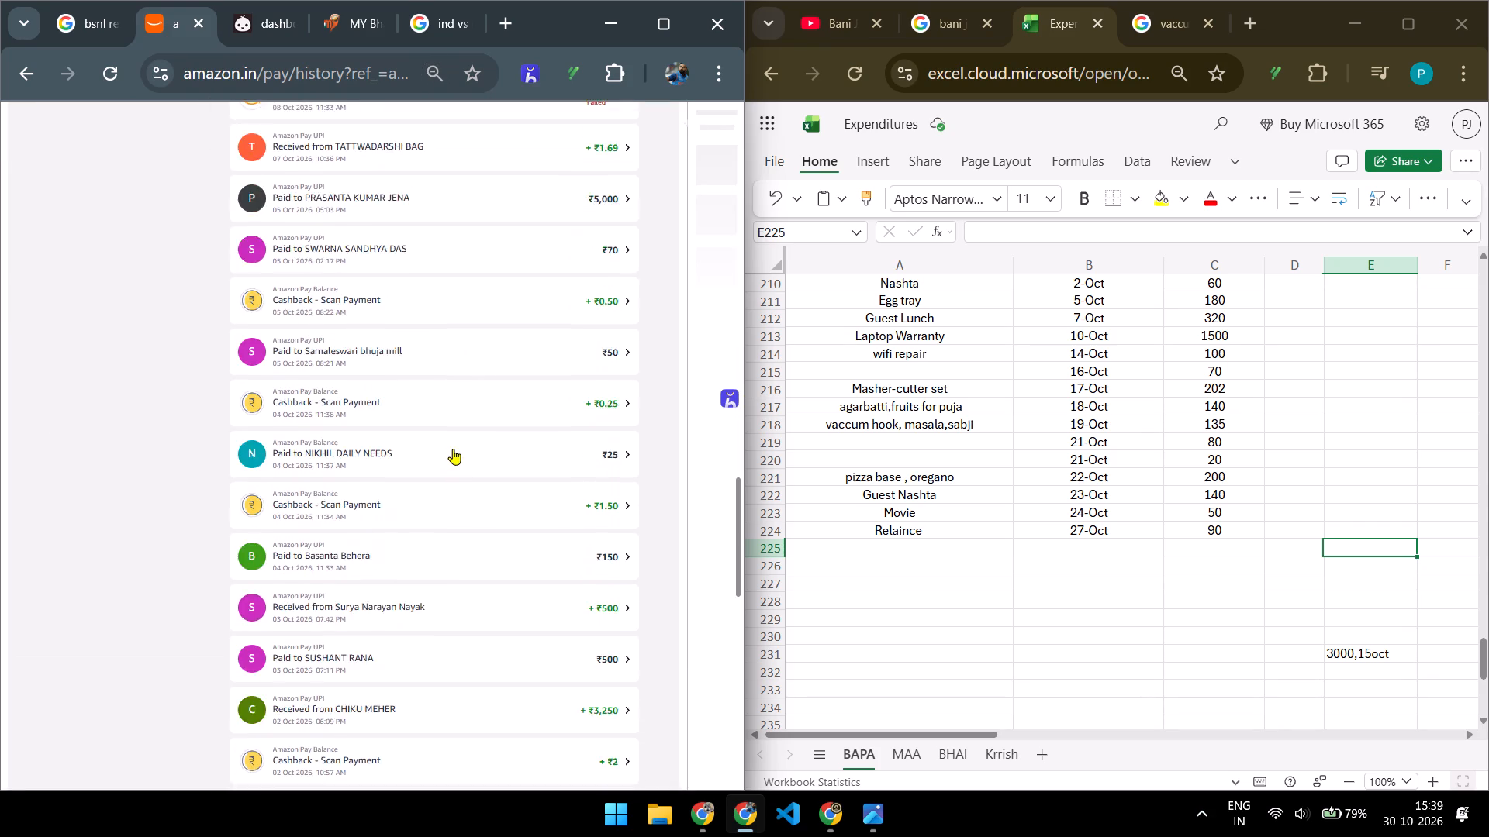
scroll(453, 449, "down", 19)
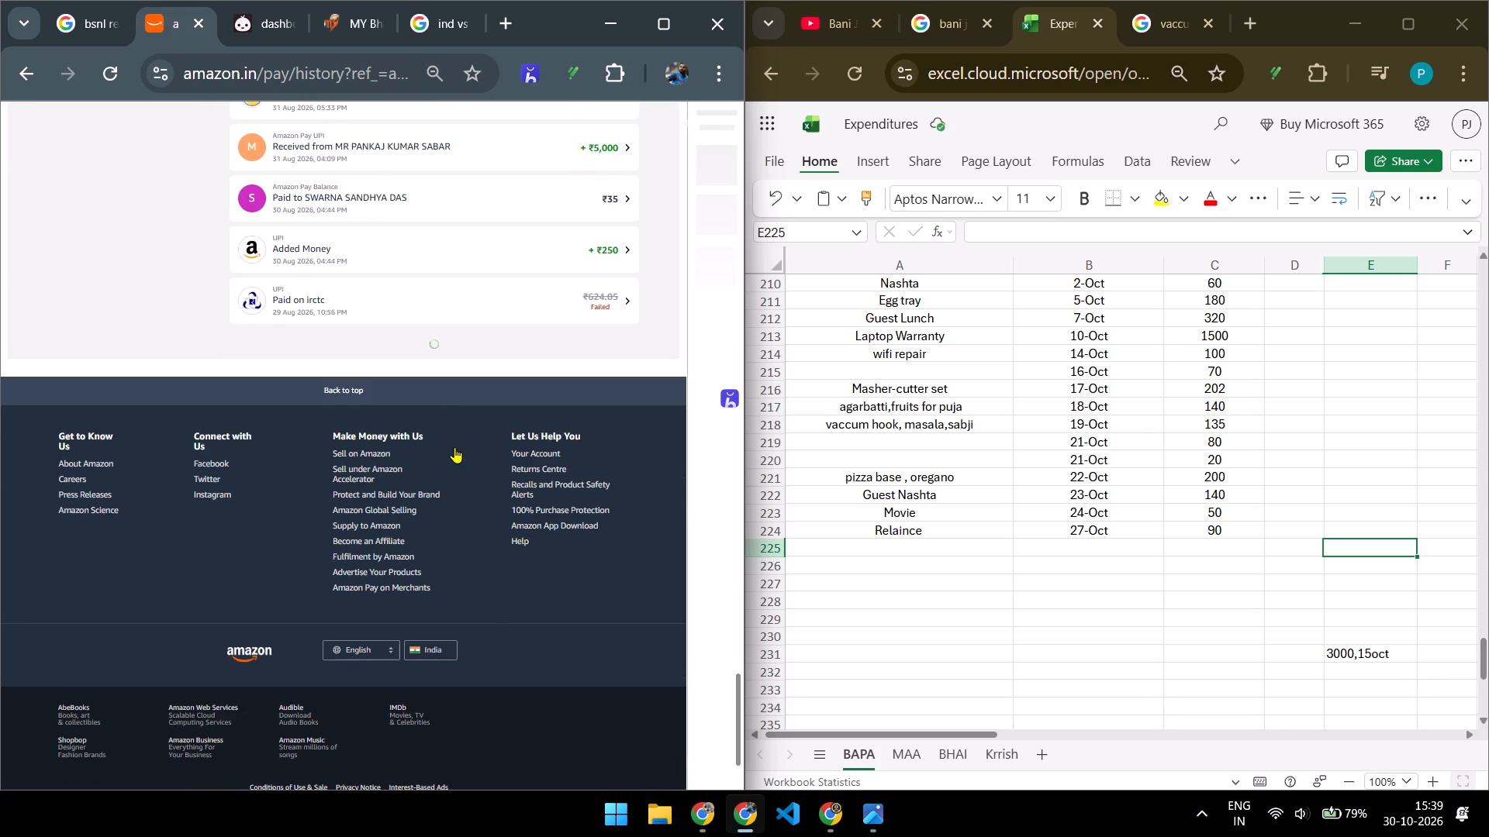
scroll(454, 447, "down", 7)
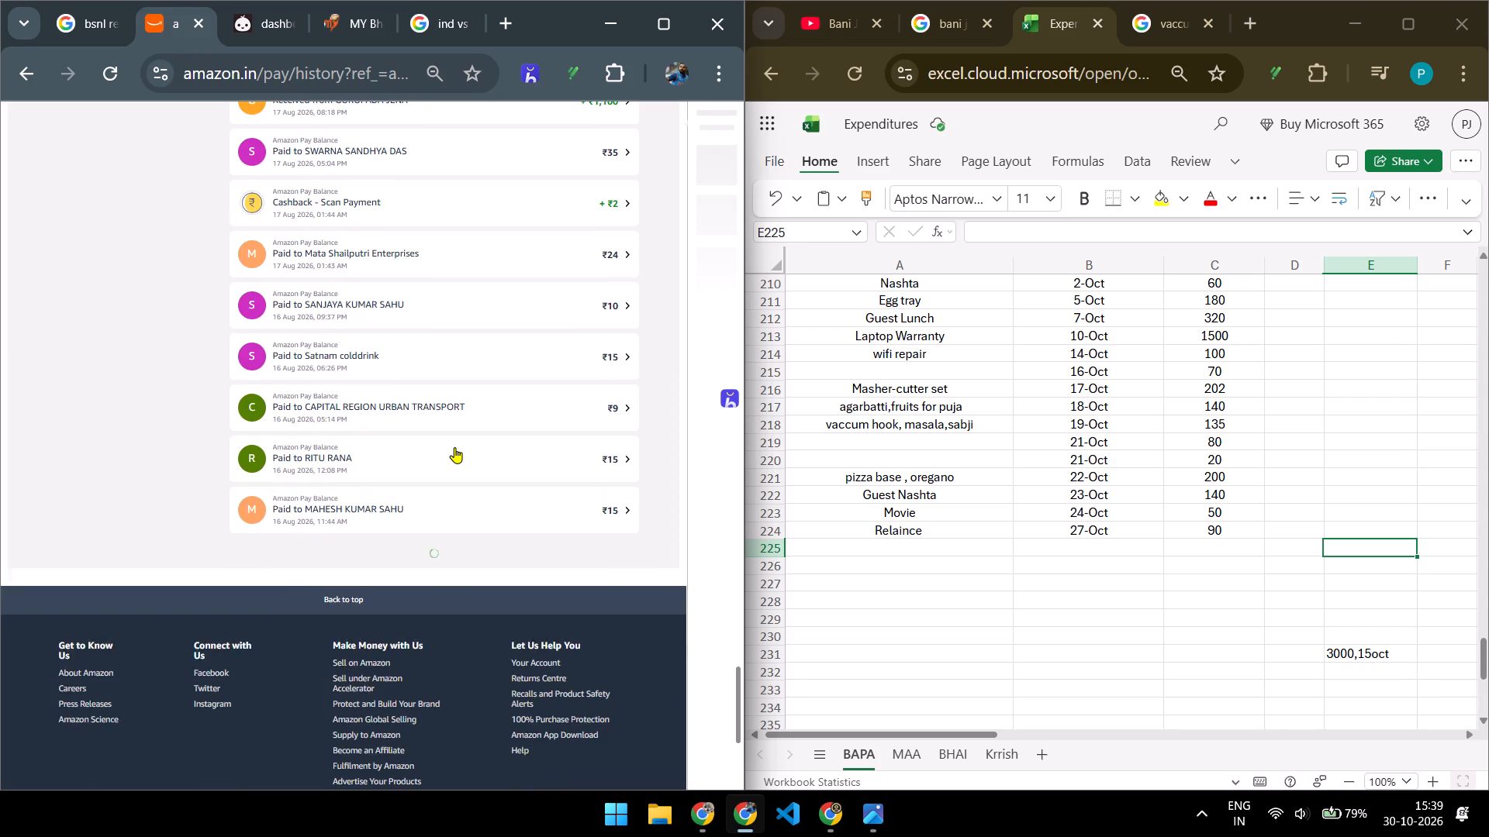
scroll(454, 447, "down", 1)
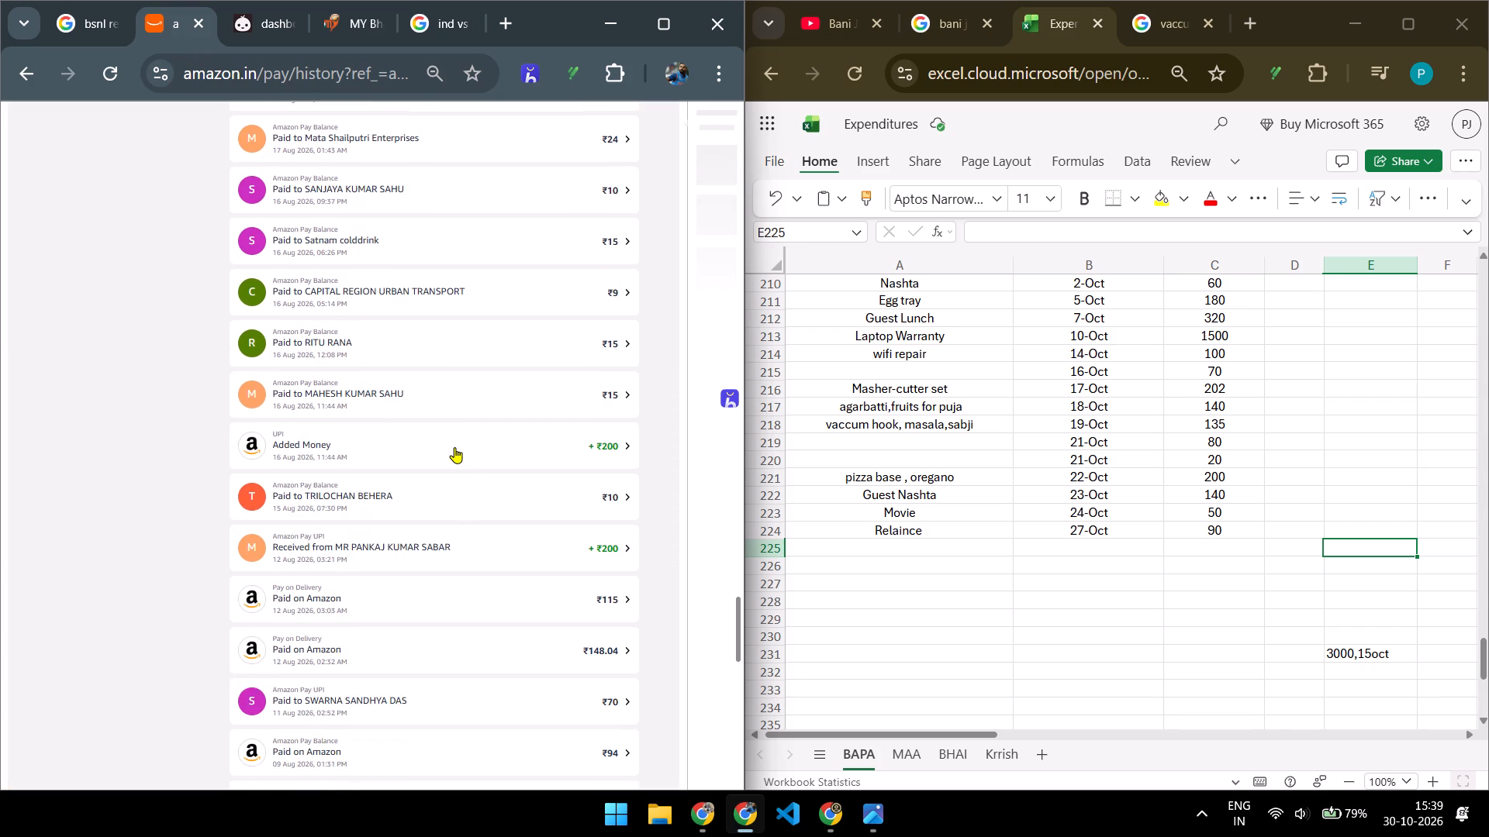
scroll(961, 484, "up", 6)
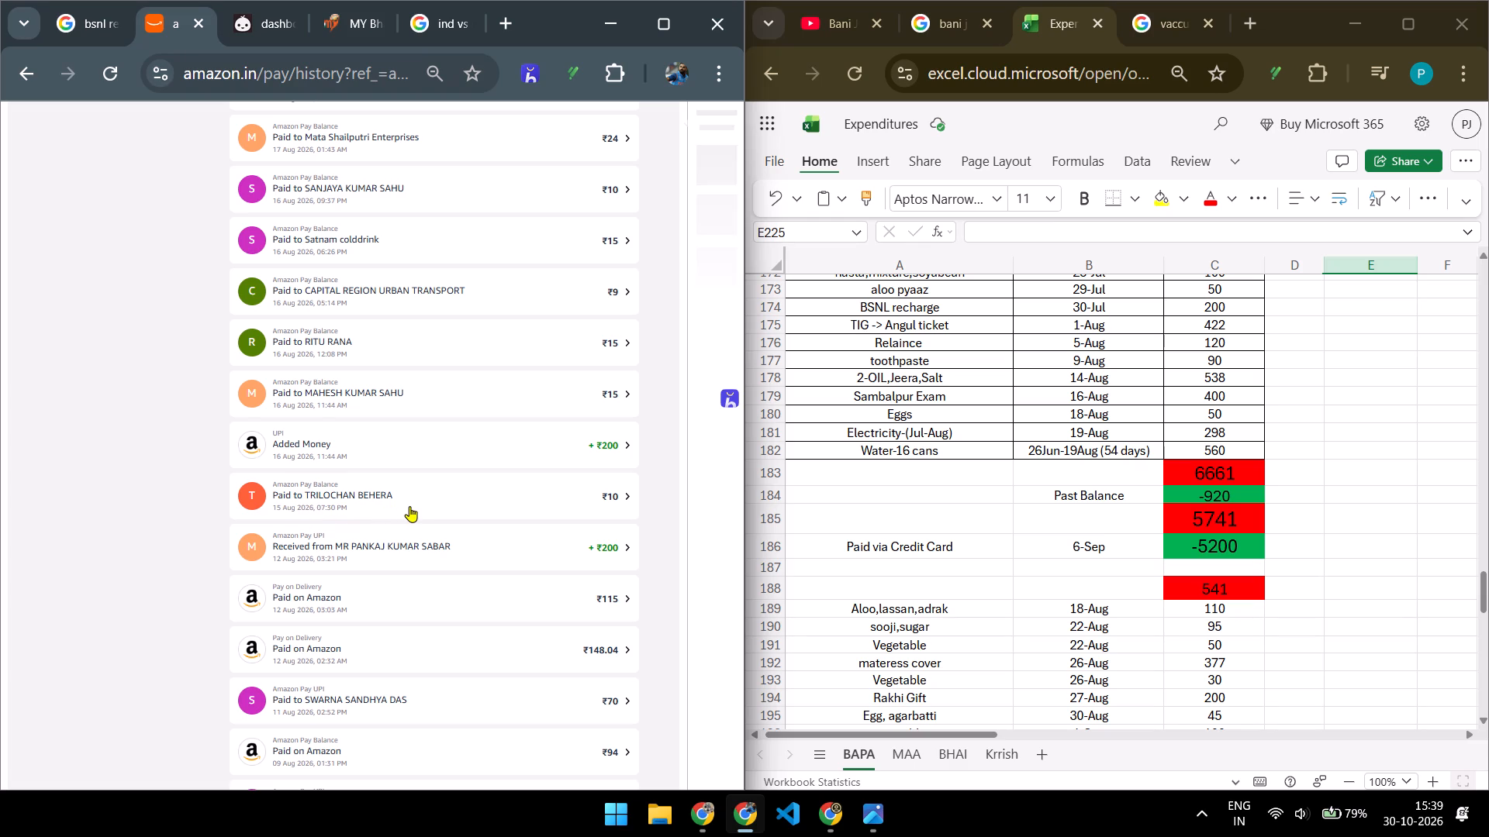
scroll(411, 505, "up", 1)
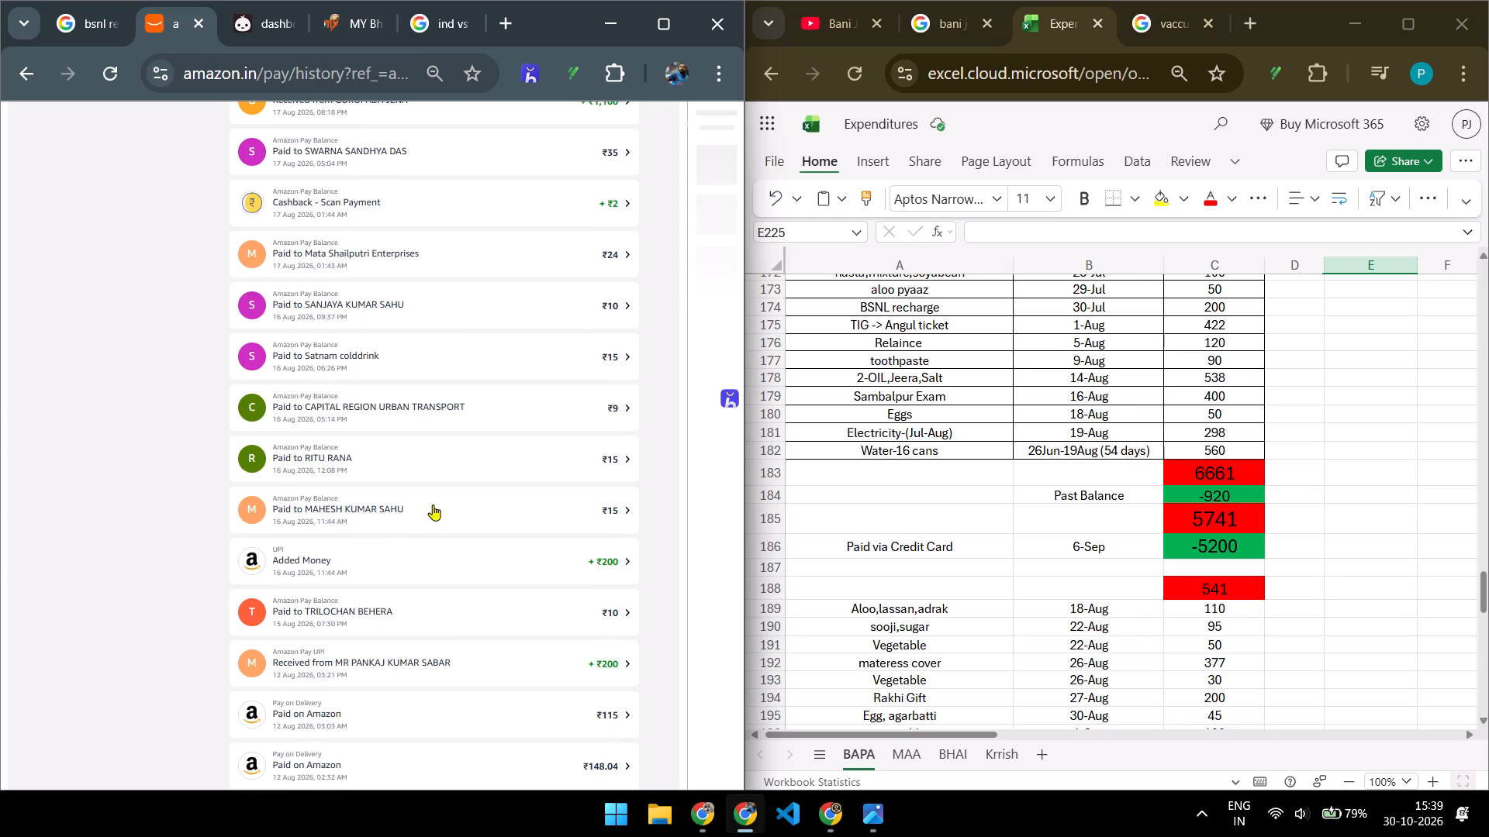
scroll(437, 498, "up", 1)
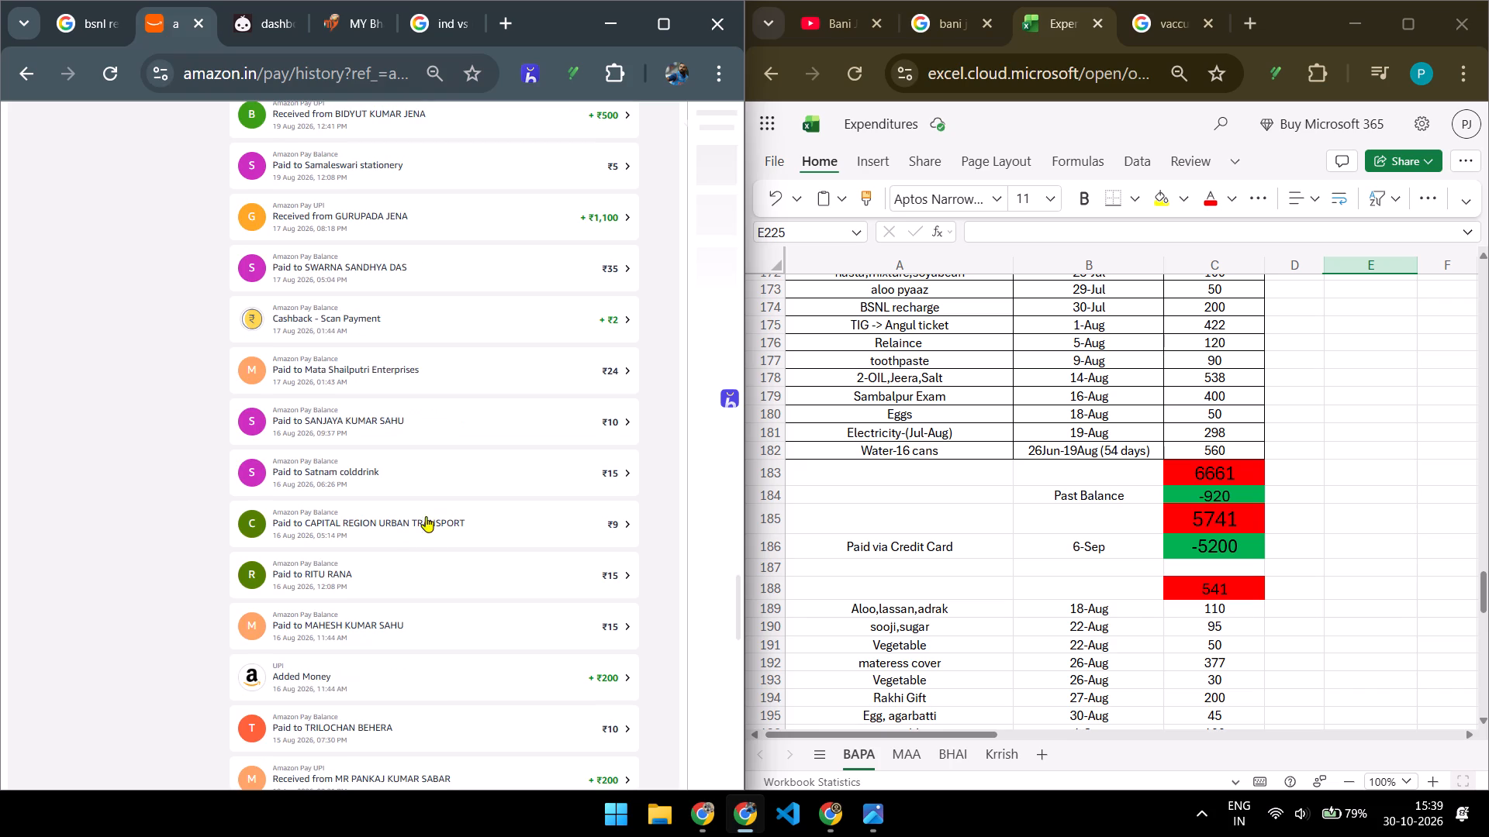
scroll(425, 484, "up", 1)
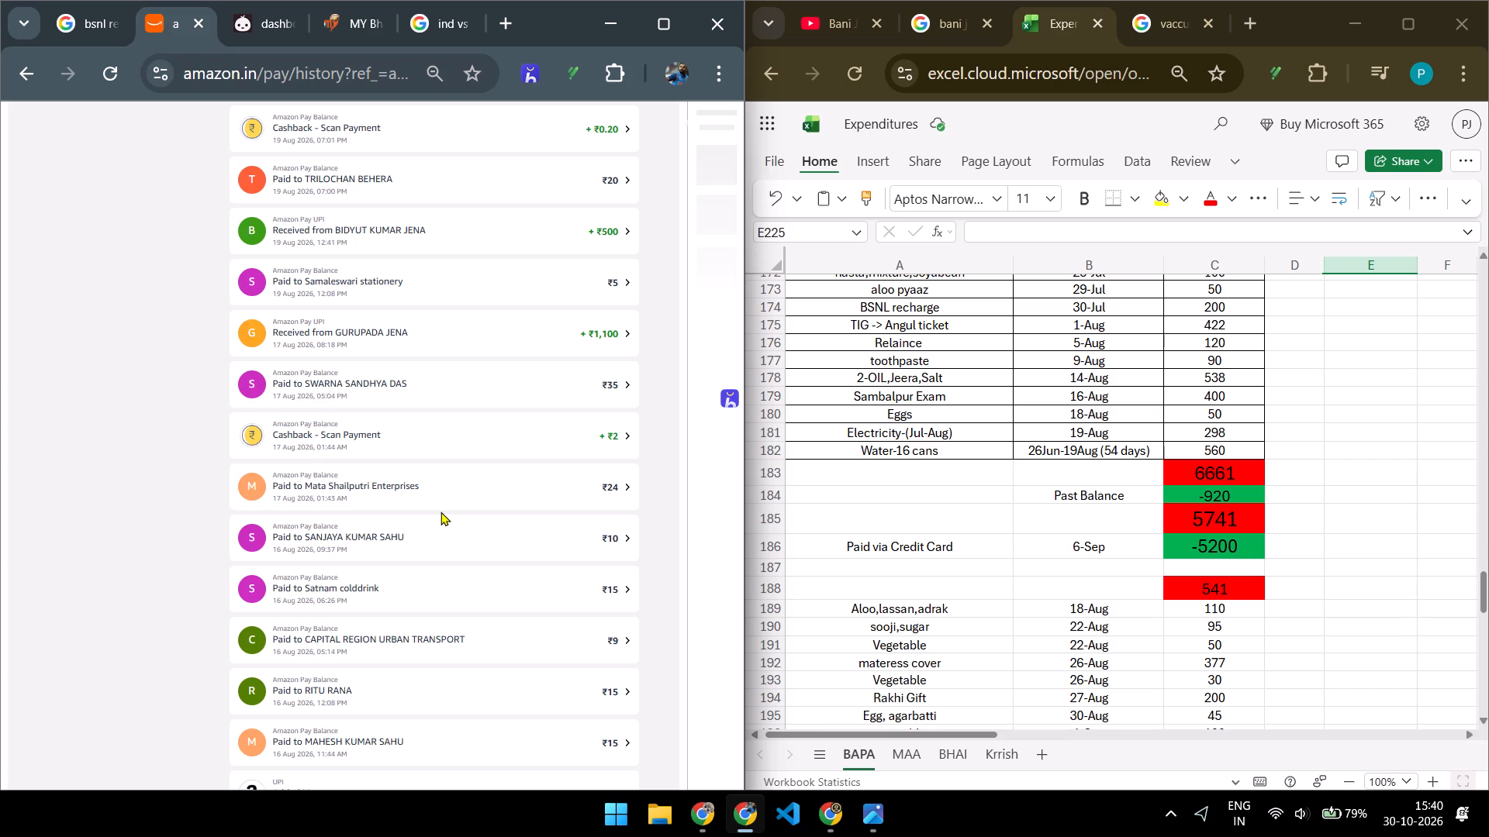
scroll(440, 511, "up", 1)
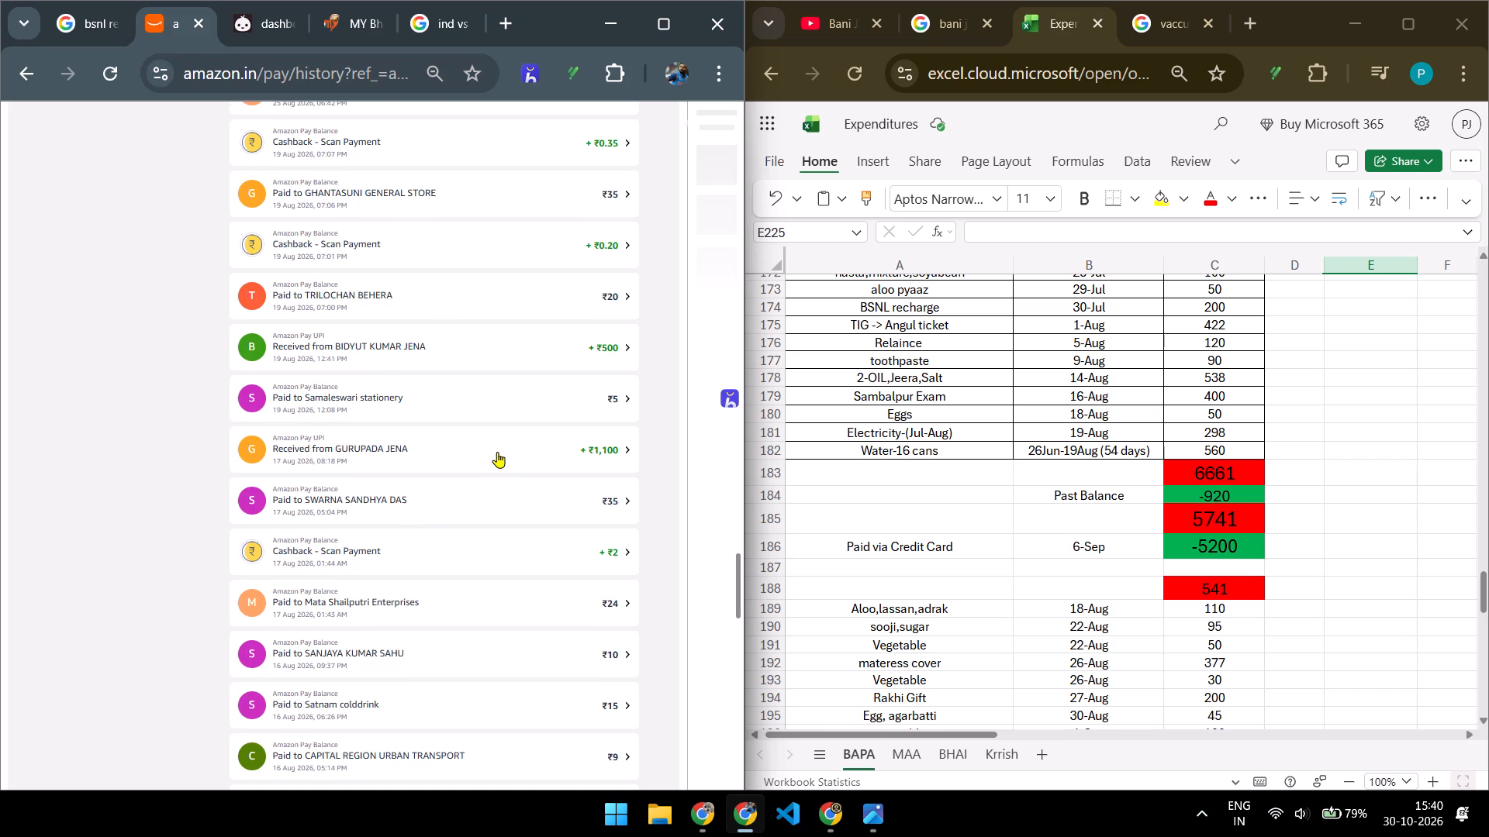
scroll(498, 452, "up", 1)
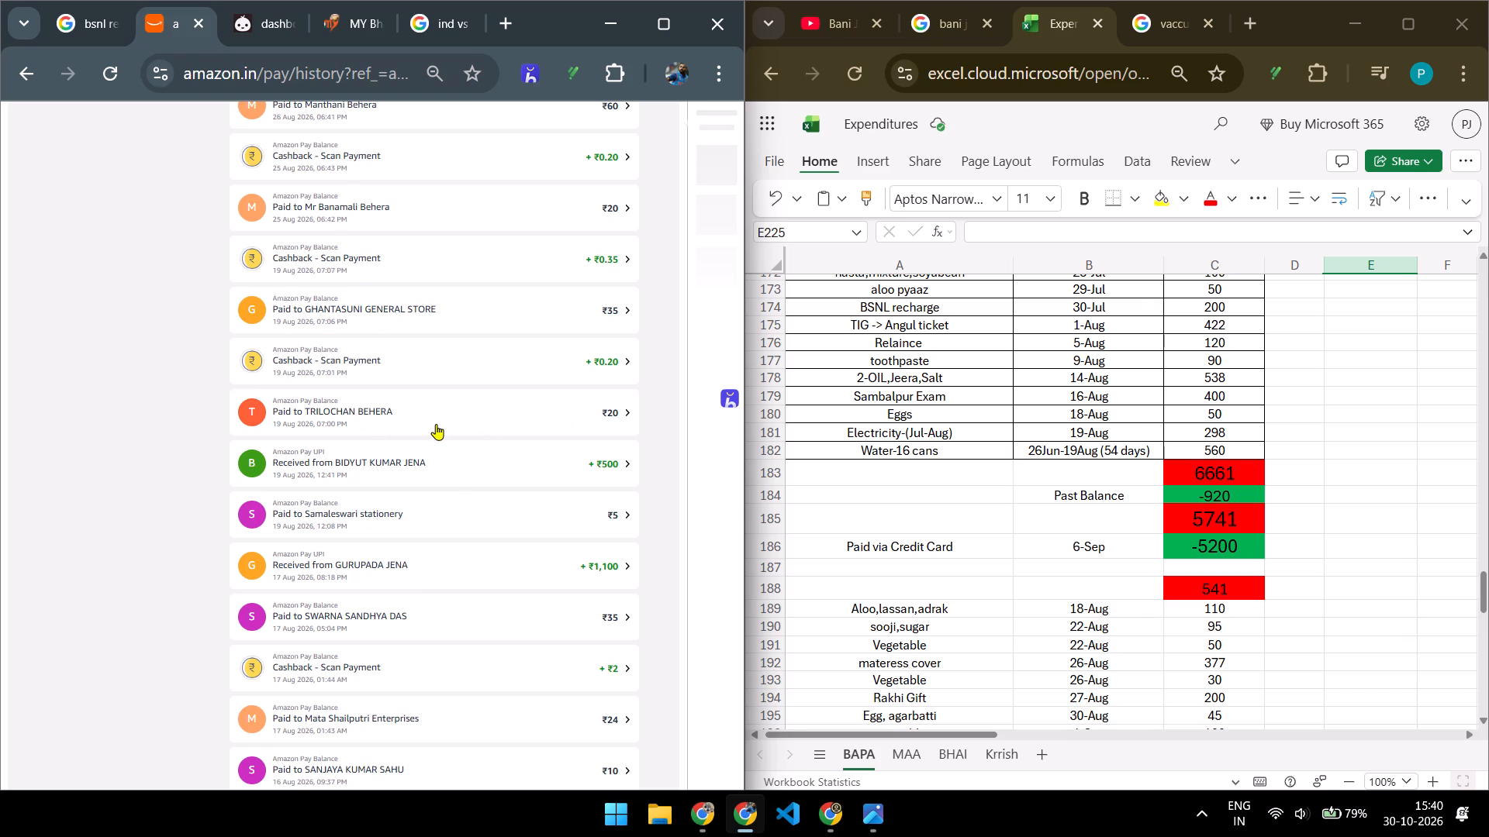
scroll(436, 424, "up", 1)
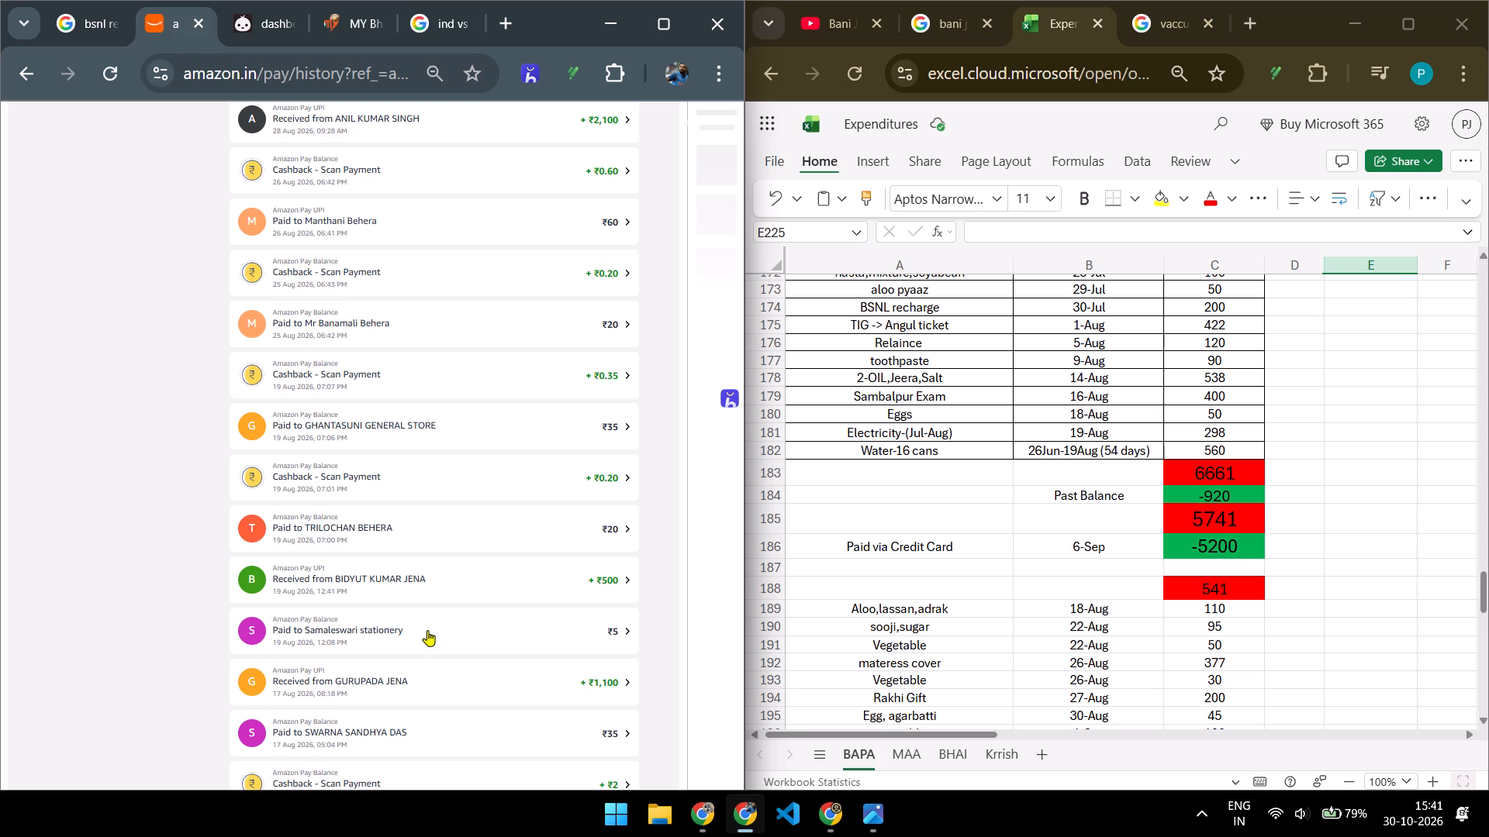
Insert one blank row below the 18-Aug "Aloo,lassan,adrak" expense in row 189 and select its item cell A190.
right_click(777, 609)
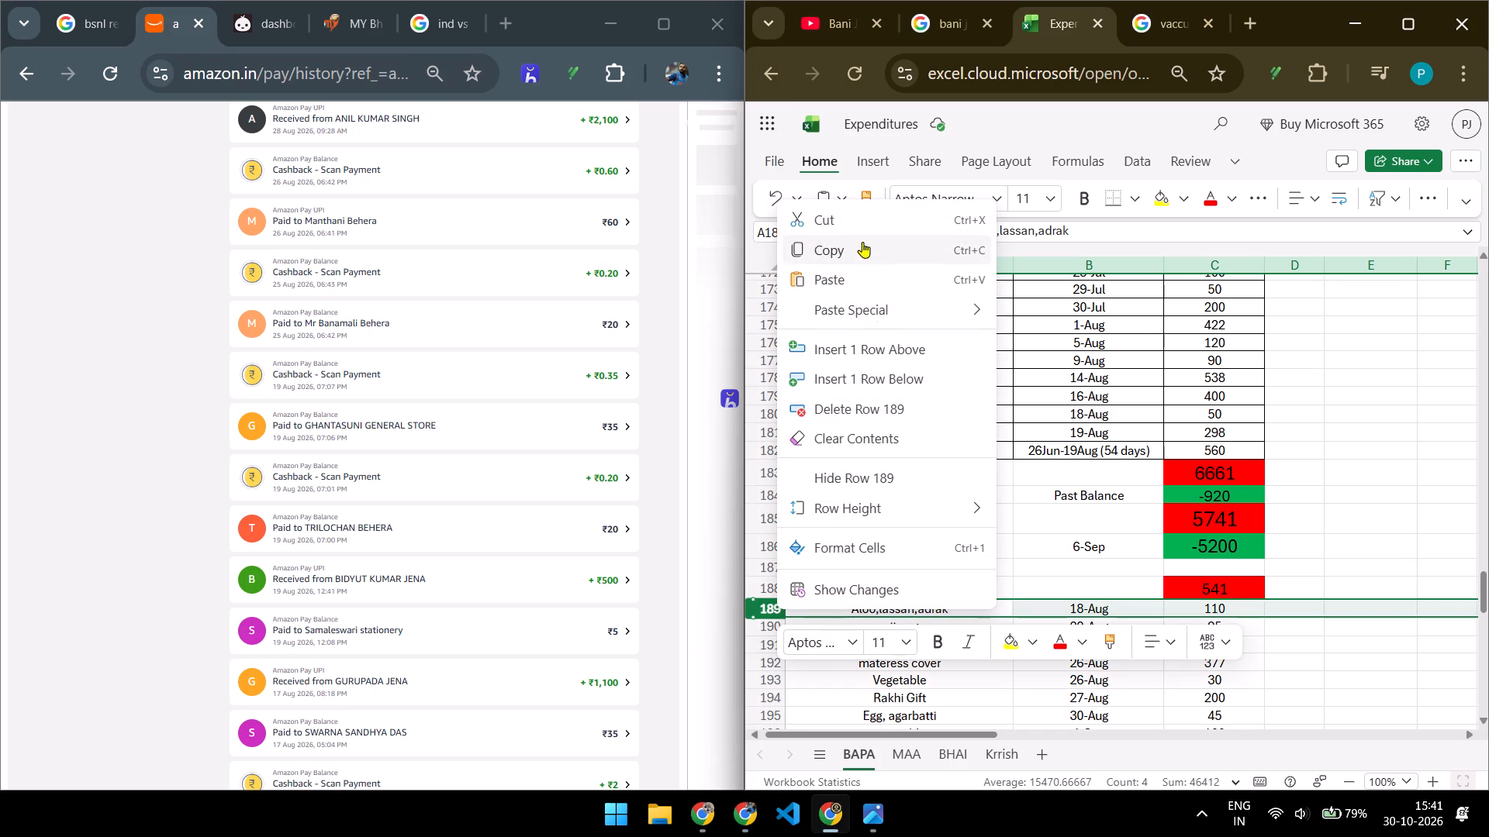
left_click(877, 381)
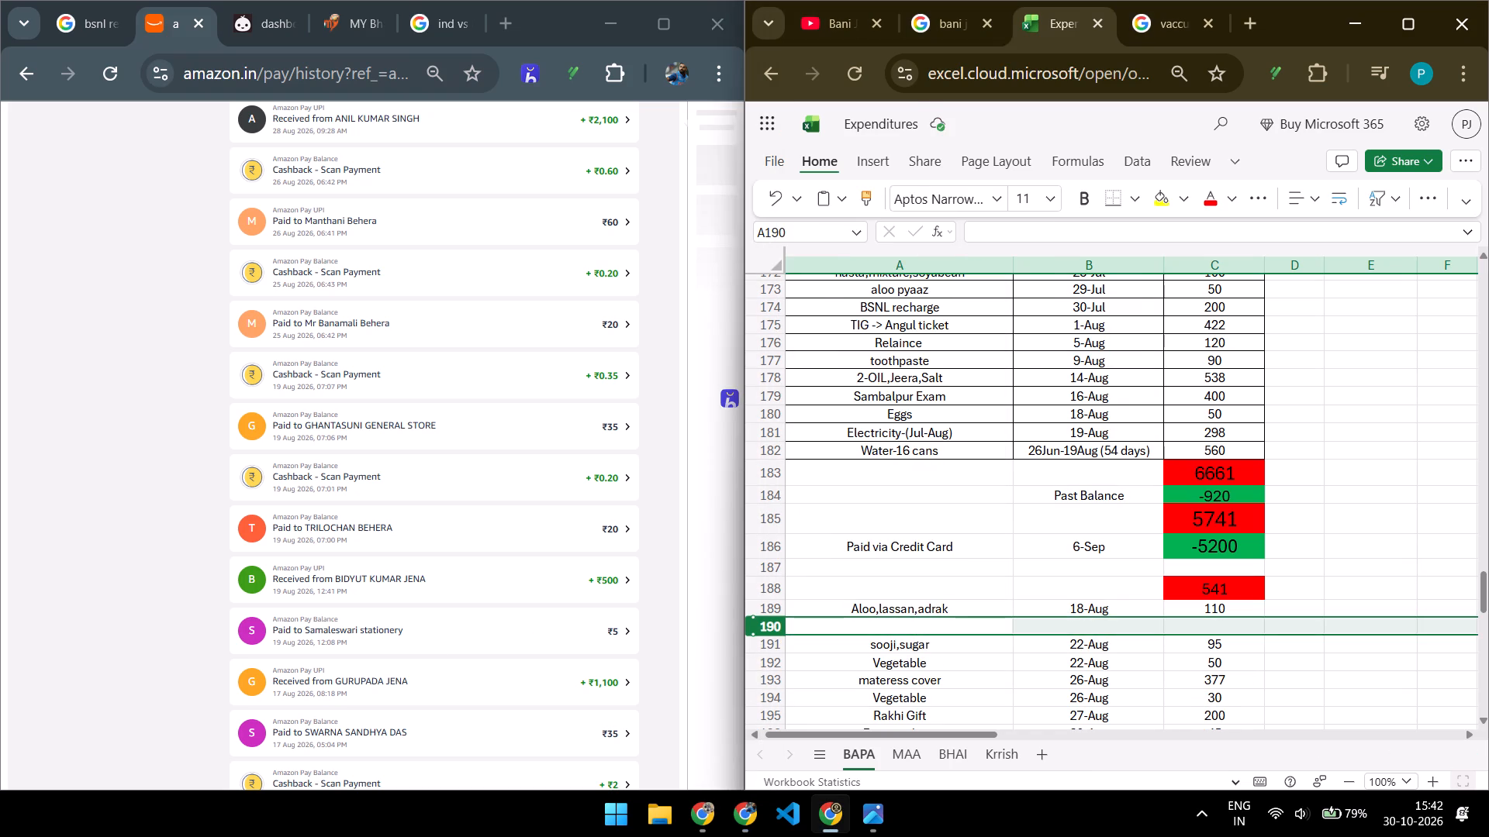
left_click(887, 626)
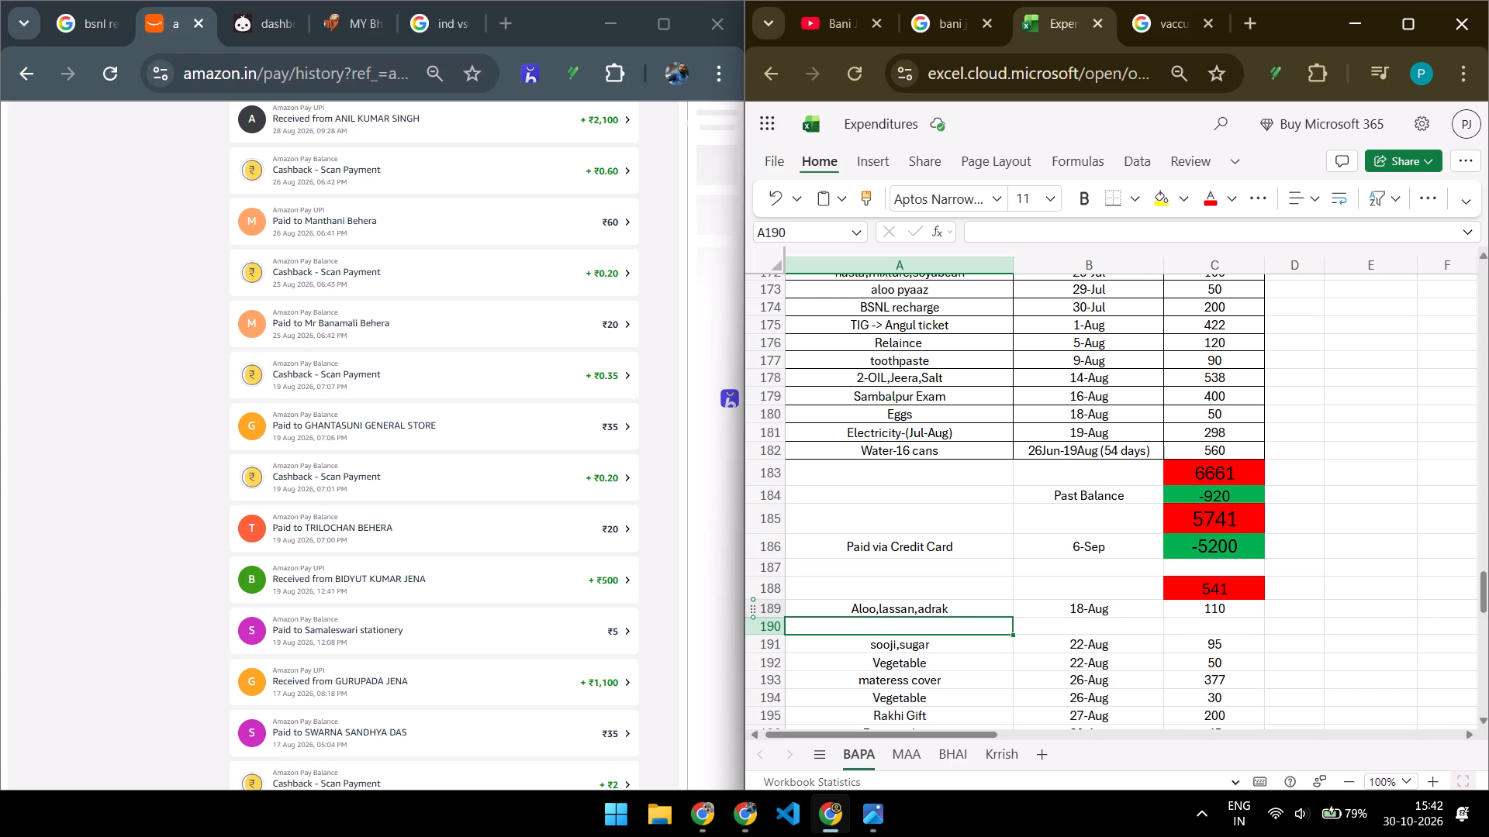
Check the ₹35 payment to GHANTASUNI GENERAL STORE of 19 August and enter "soyachunk,masala" as the item in cell A190.
left_click(913, 628)
left_click(627, 426)
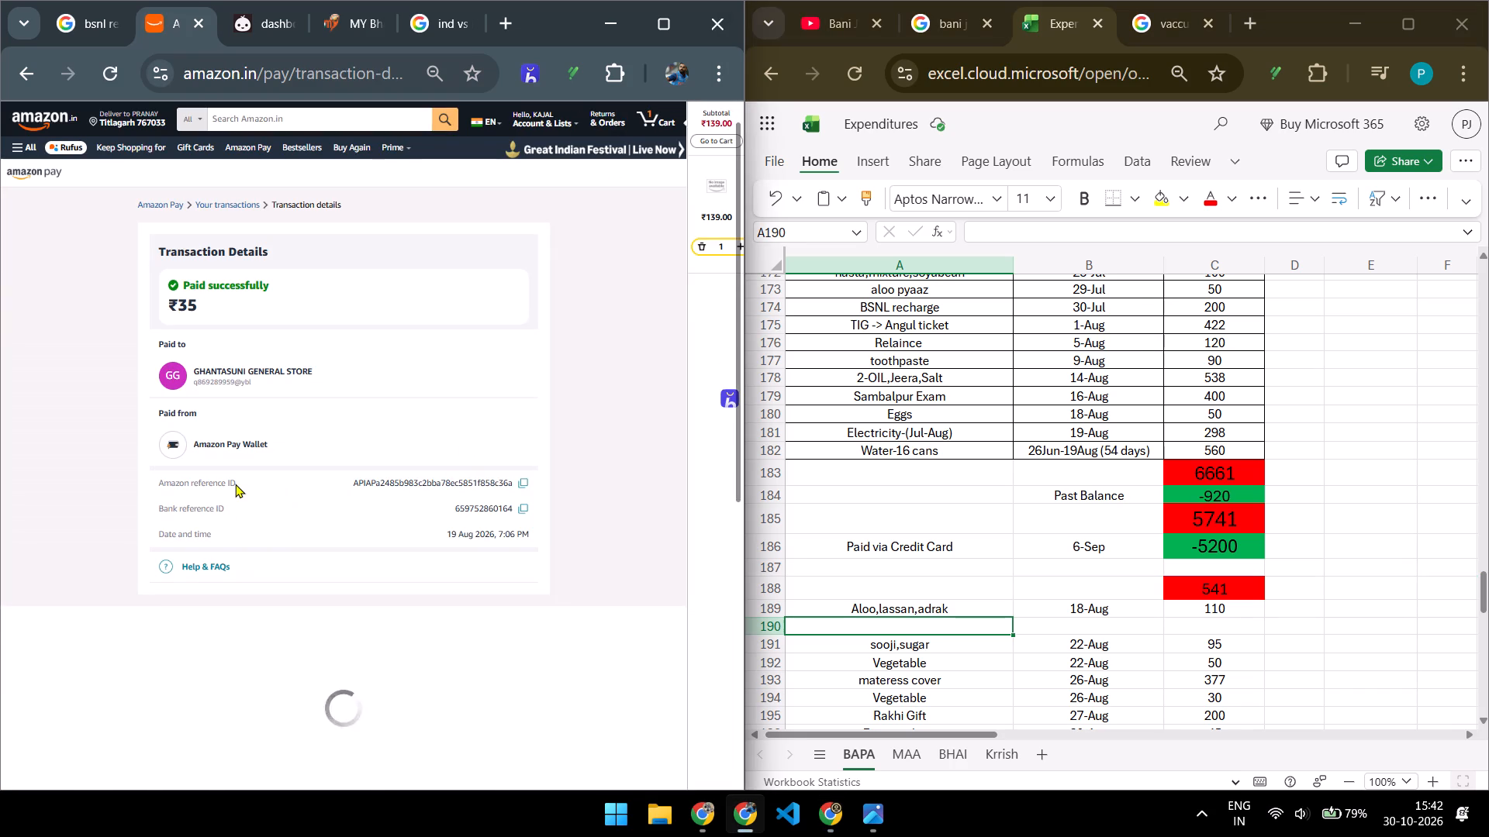
left_click(30, 67)
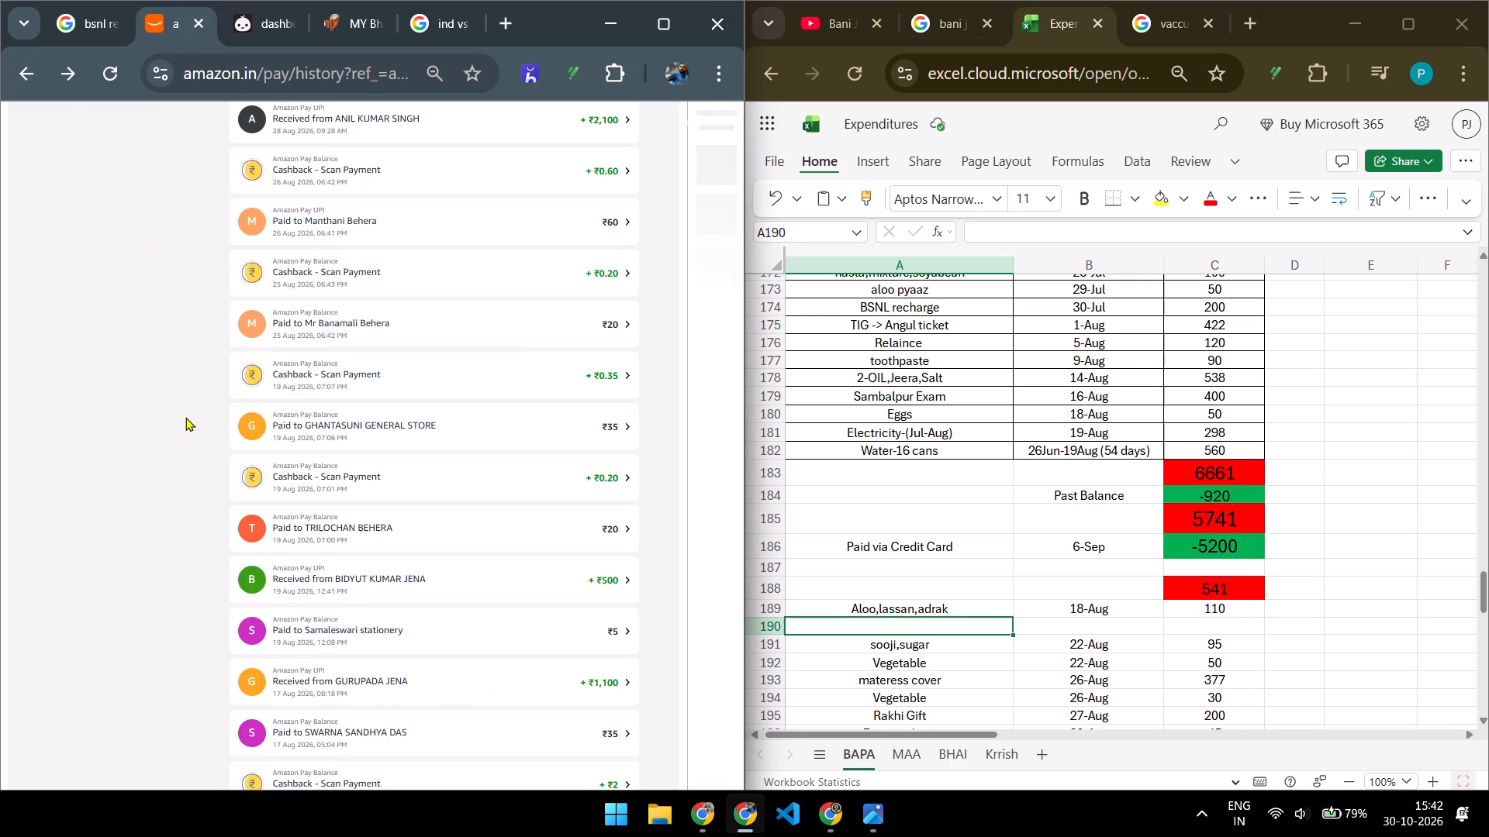
left_click_drag(430, 427, 516, 424)
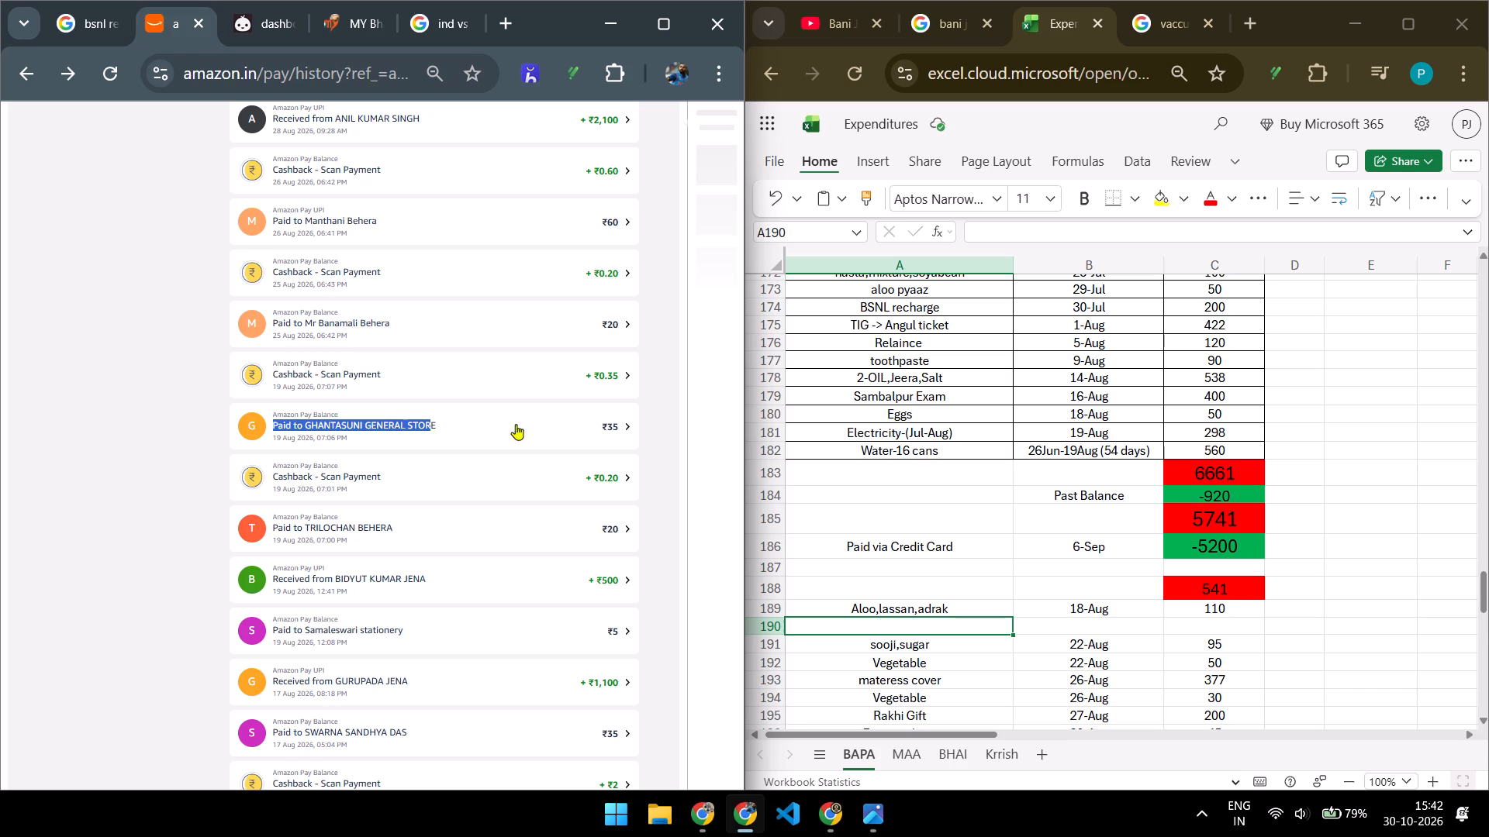
left_click_drag(516, 424, 639, 417)
left_click(648, 415)
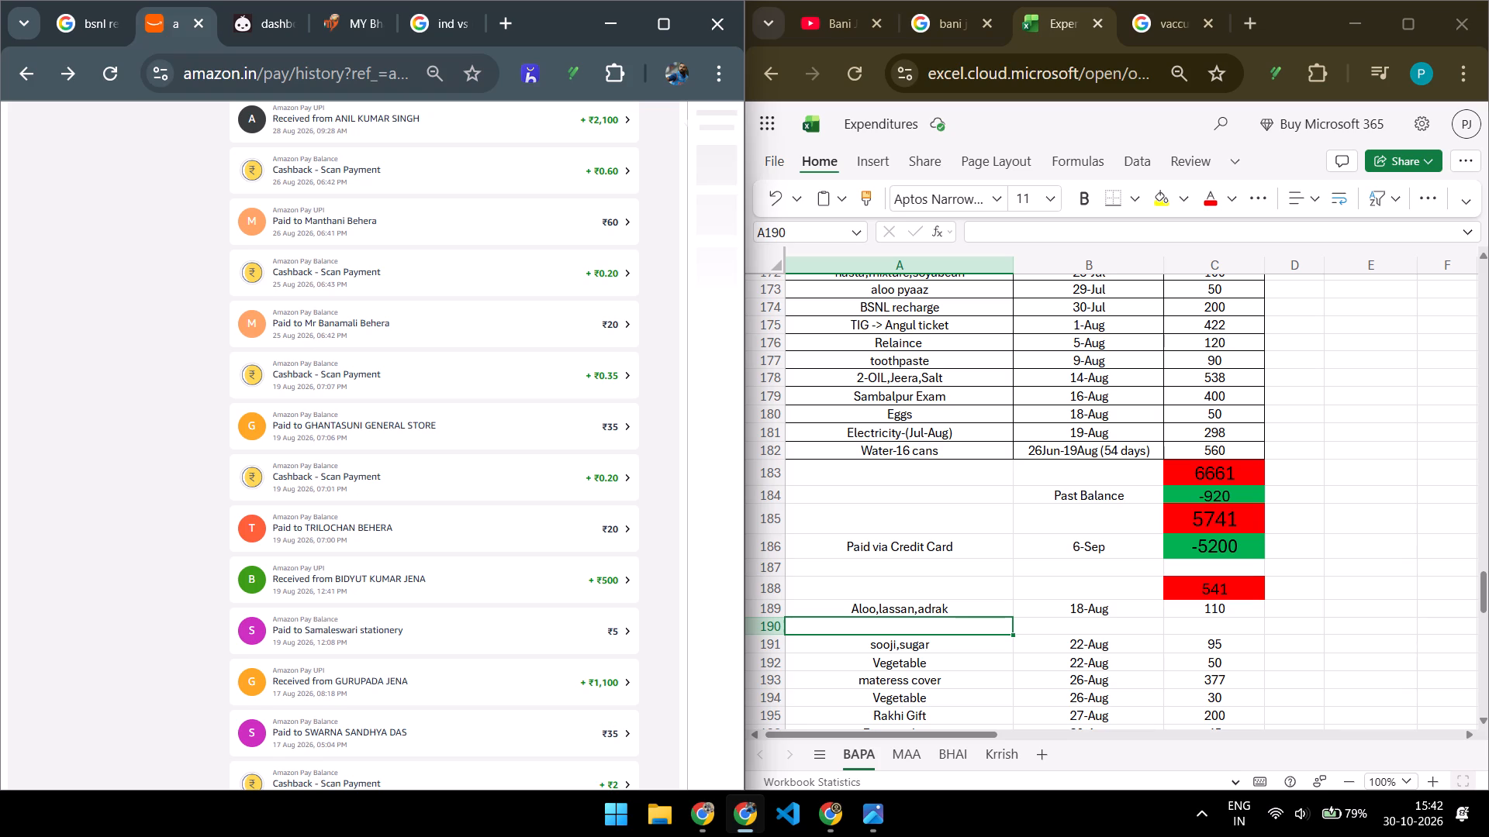
key("shift+s")
type("oy")
left_click(935, 626)
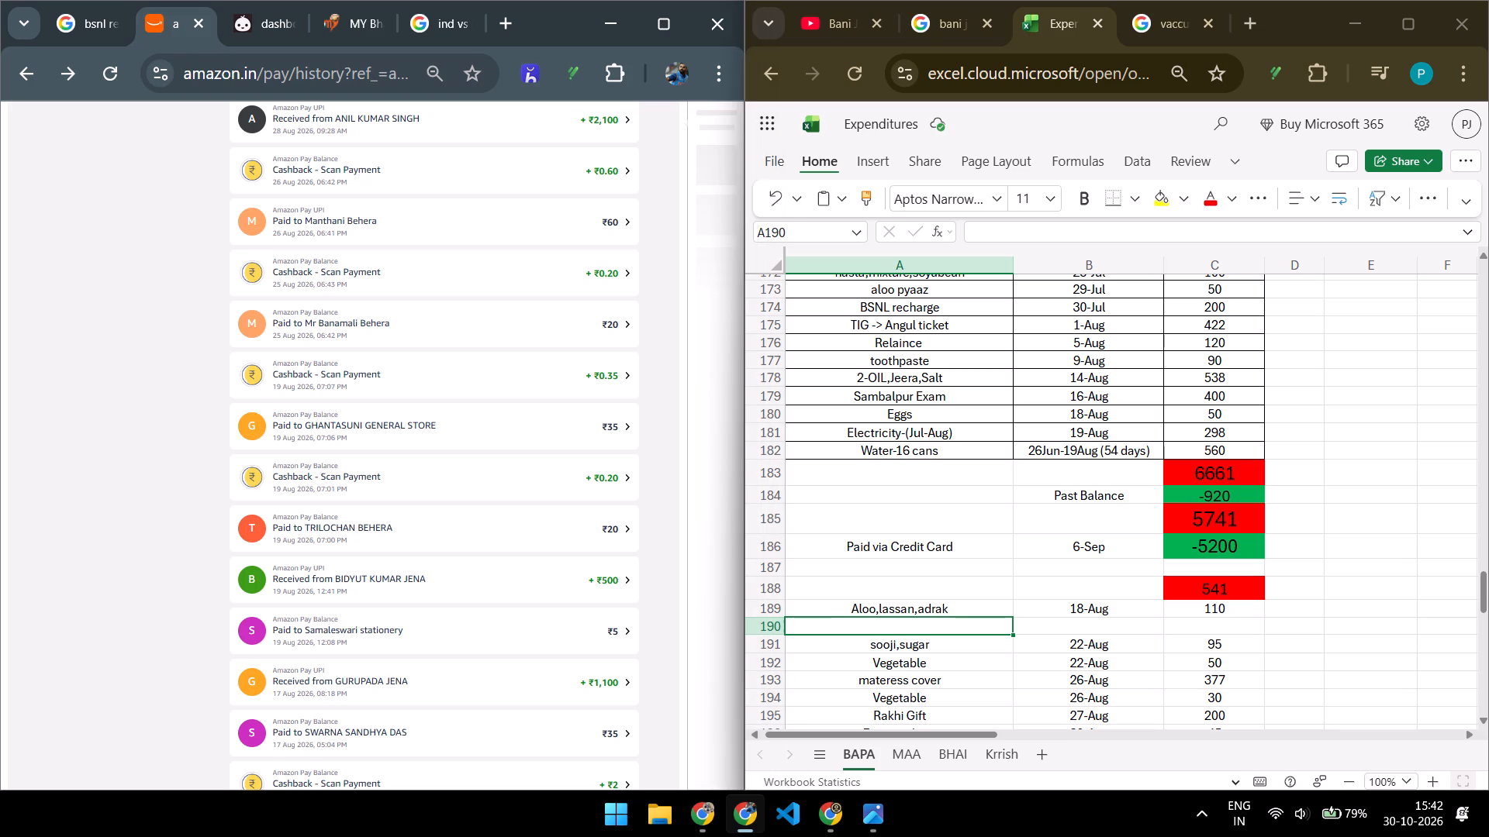
key("s")
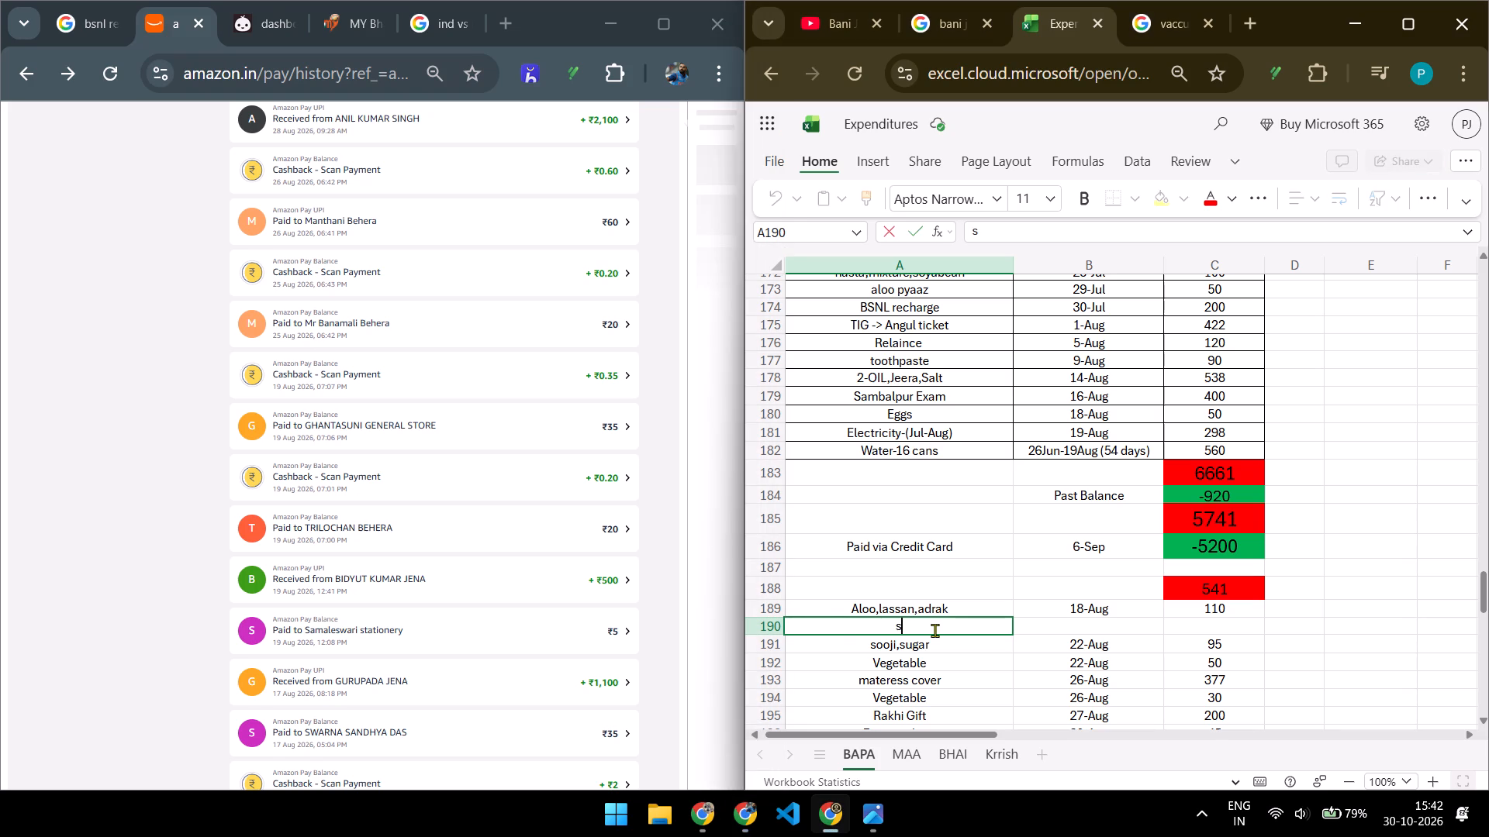
type("oya")
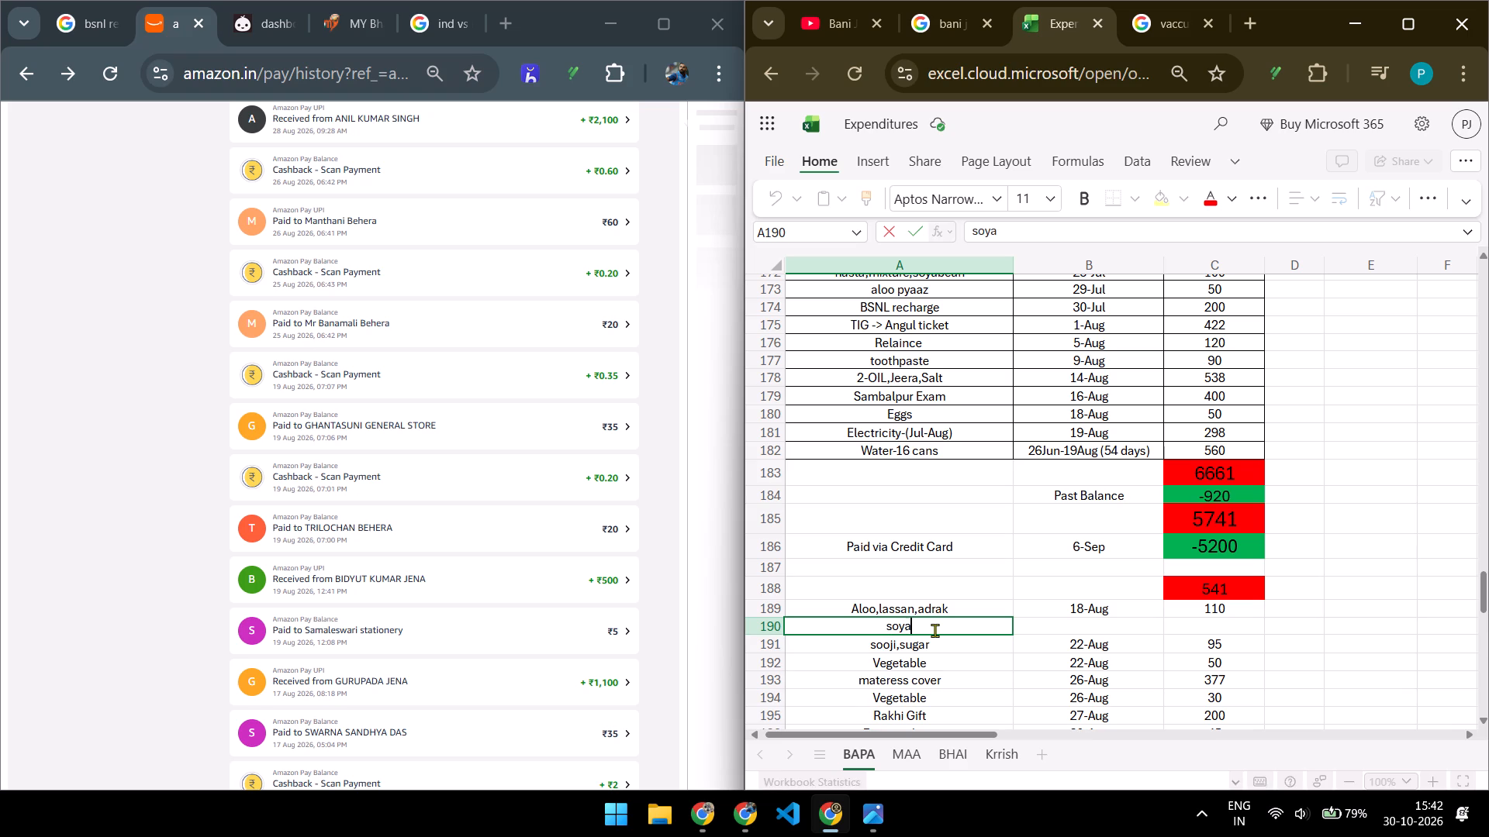
type("chu")
type("nk")
key("comma")
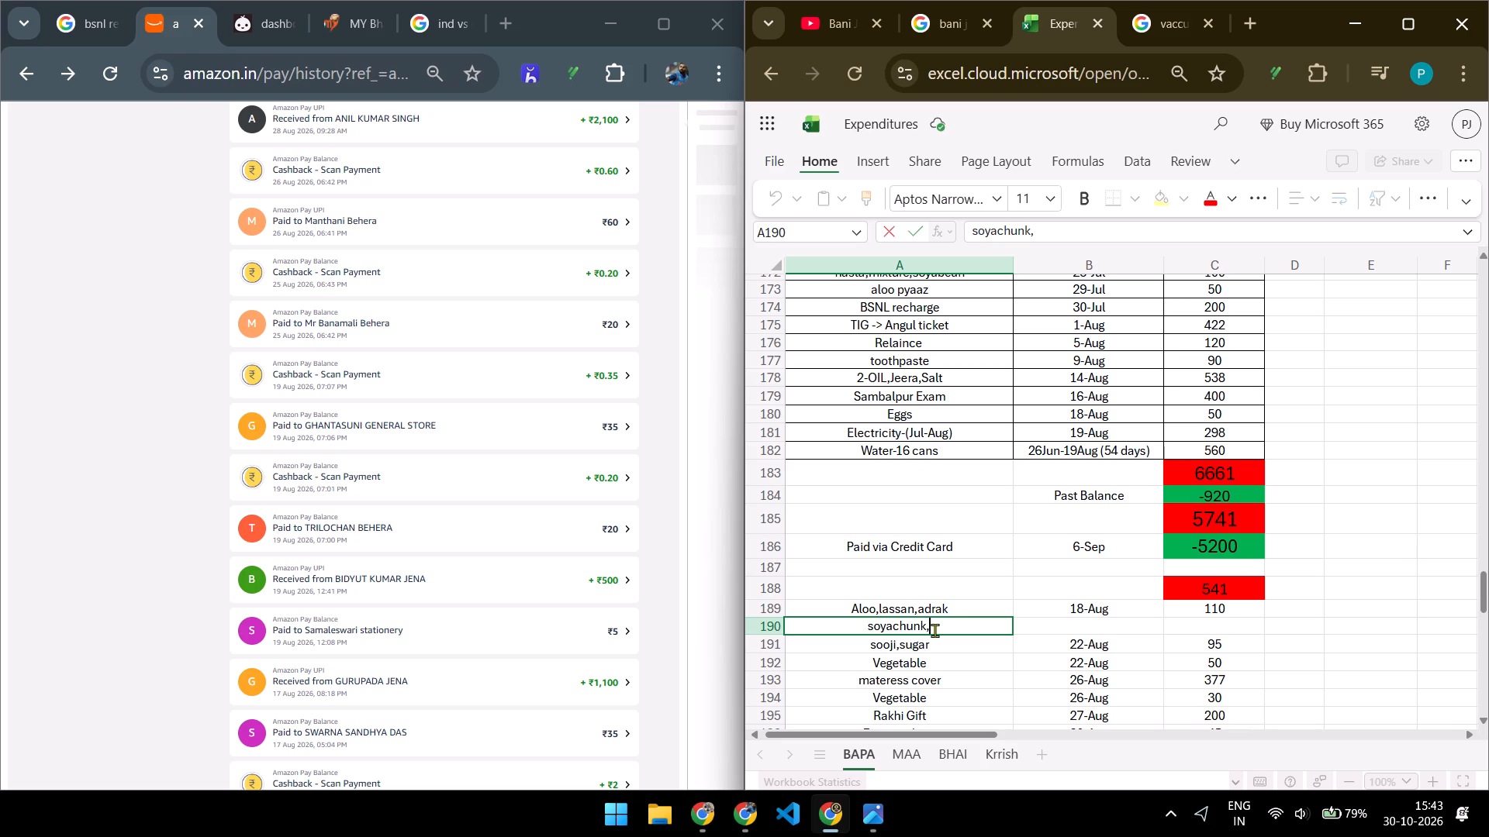
type("masal")
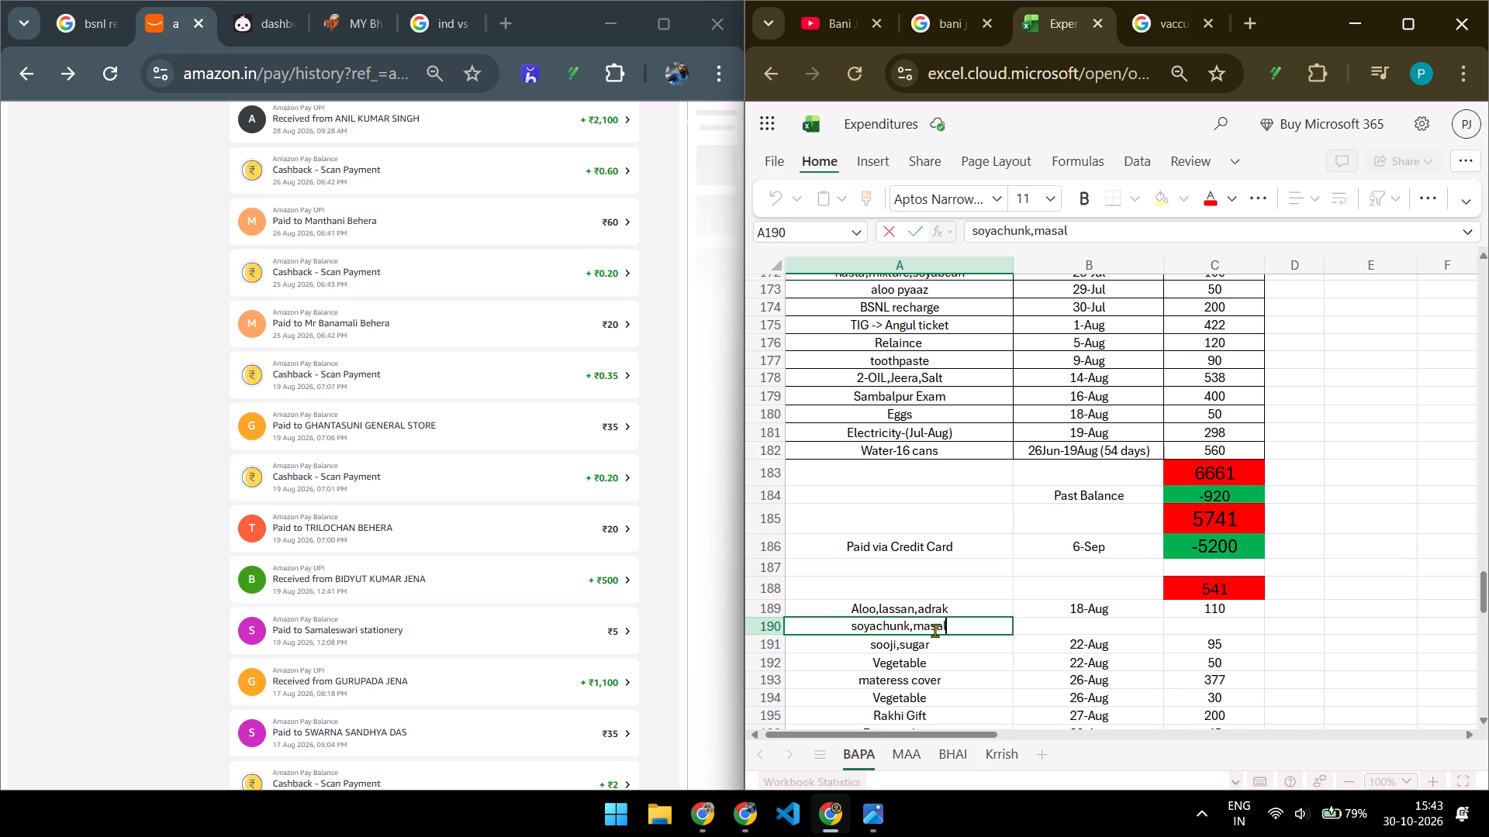
key("e")
key("BackSpace")
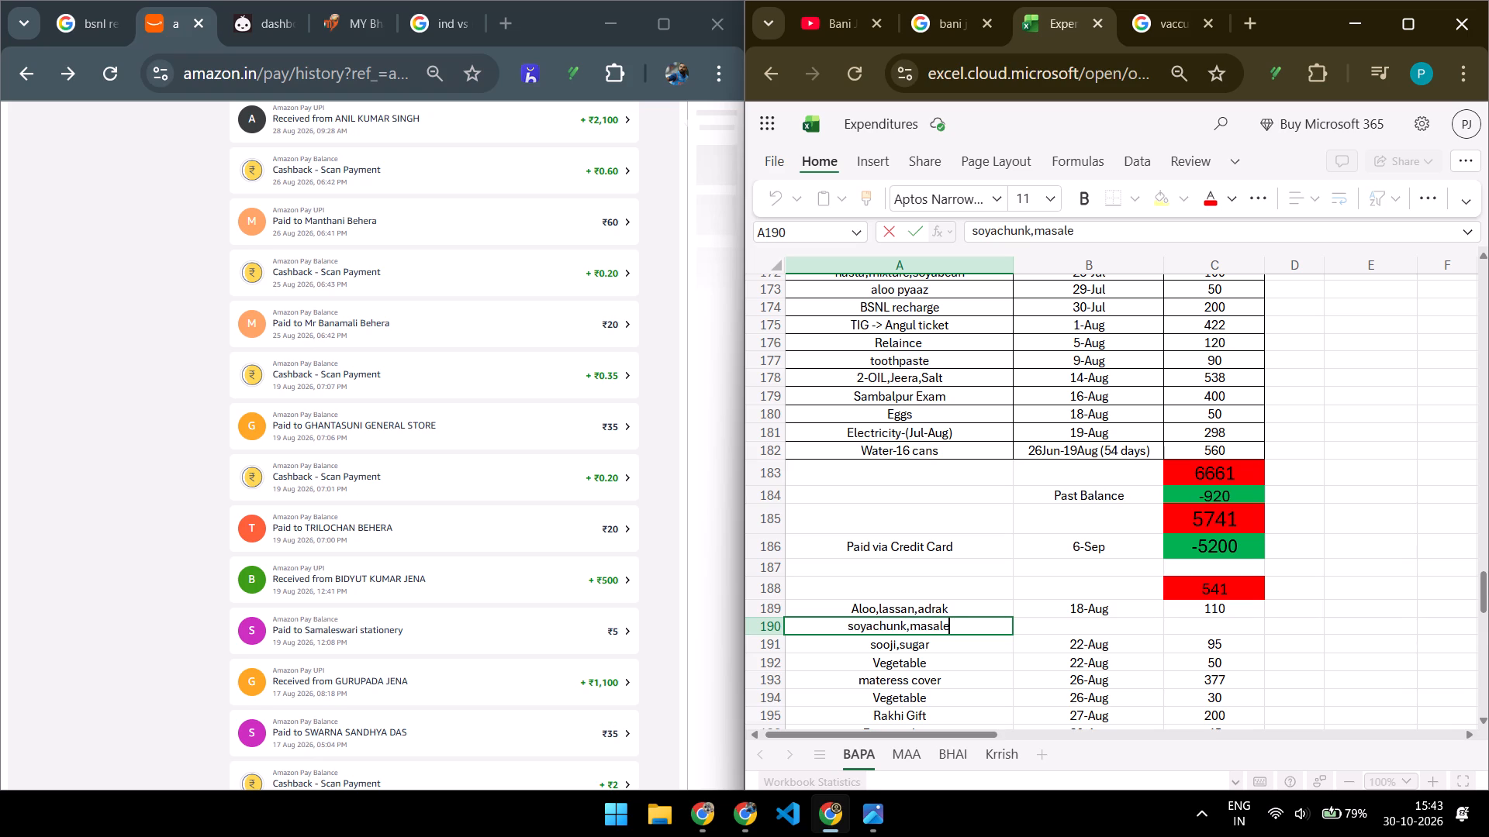
key("a")
Complete the soyachunk,masala expense in row 190 with the date 19-Aug and the amount 35.
scroll(976, 669, "down", 1)
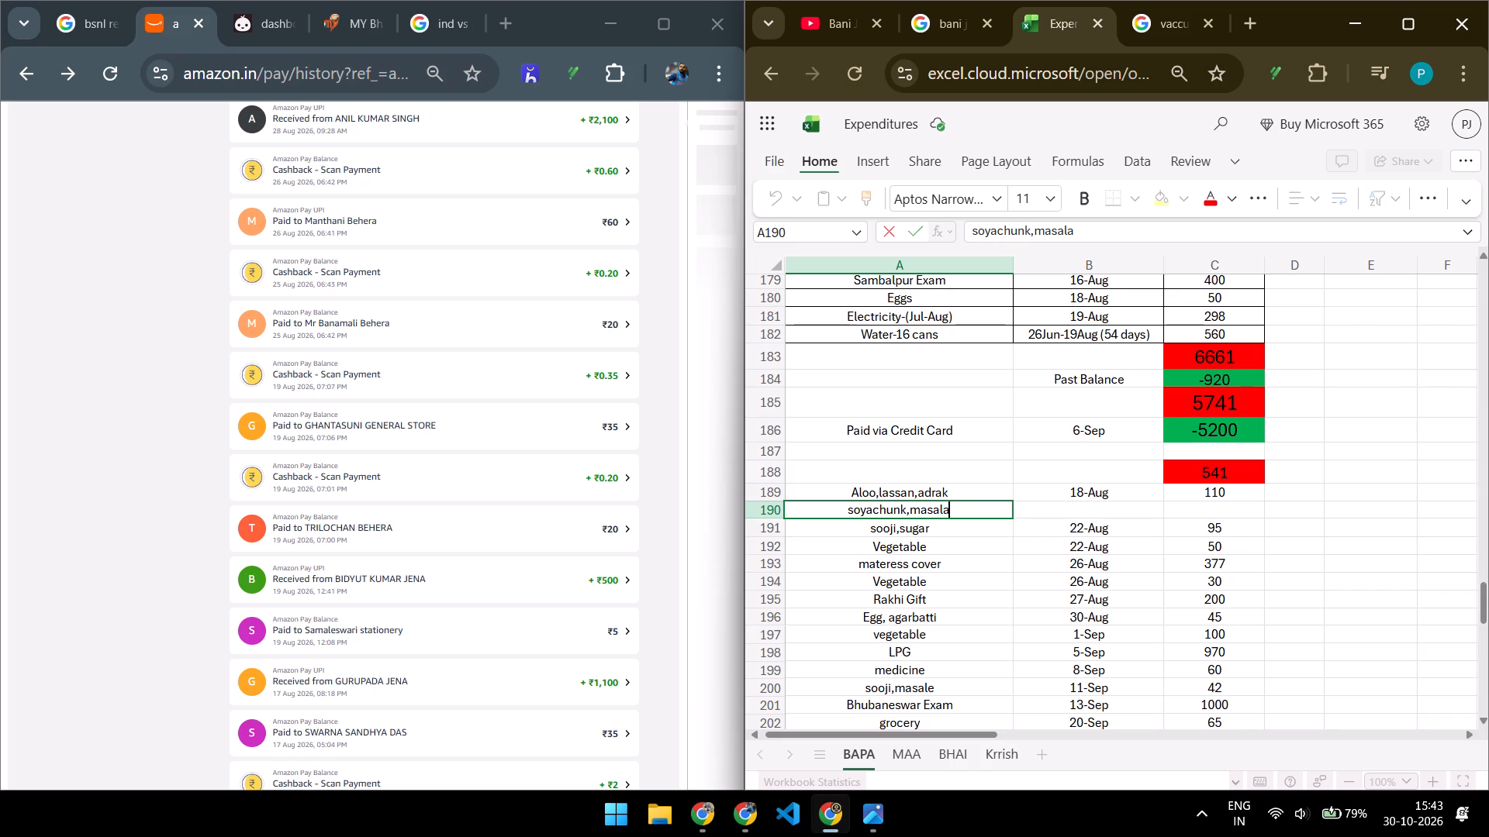
left_click(1100, 511)
key("1")
type("9-")
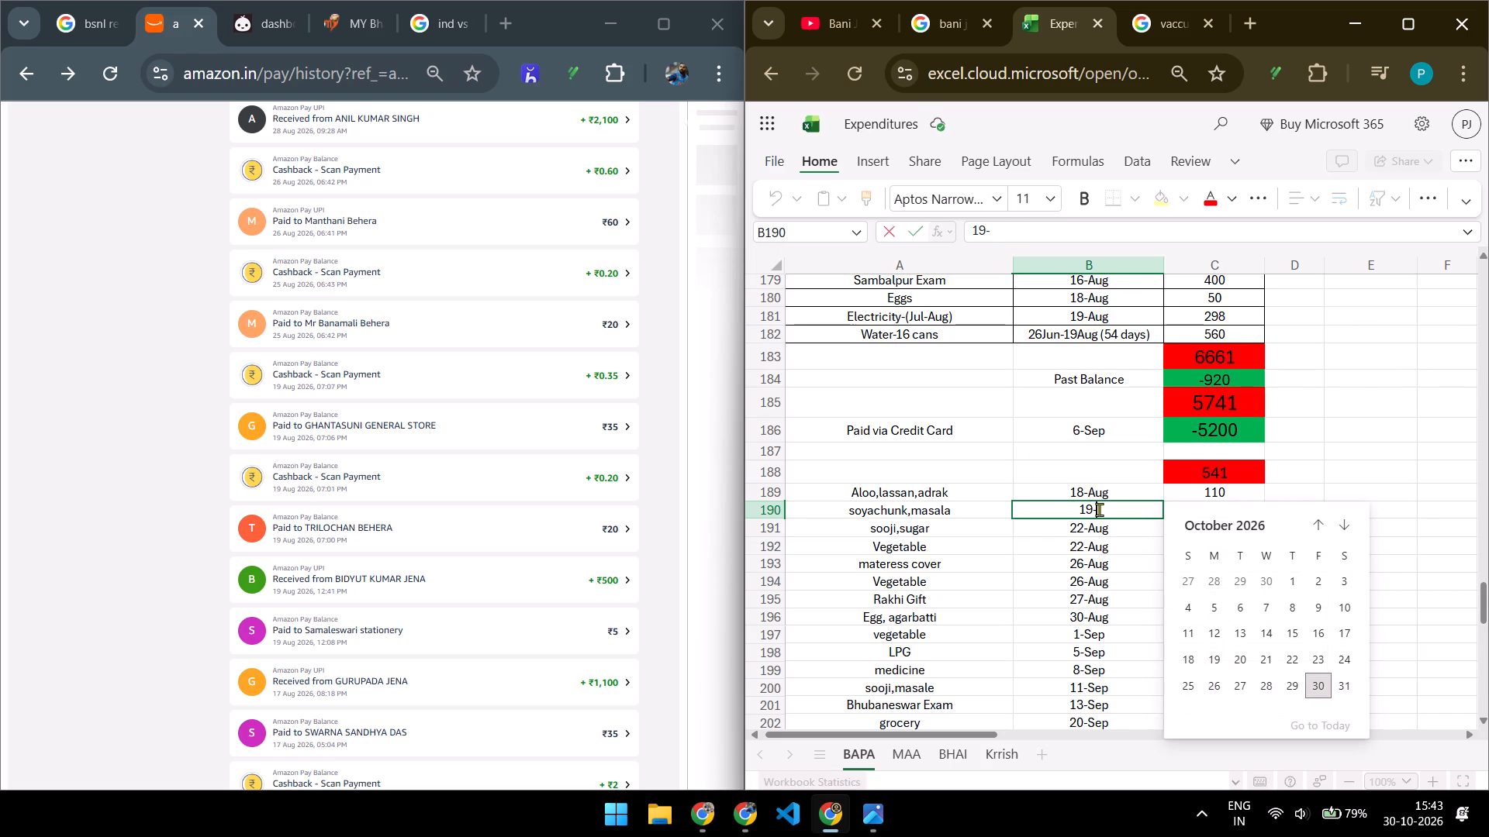
type("aug")
left_click(1079, 542)
left_click(1191, 508)
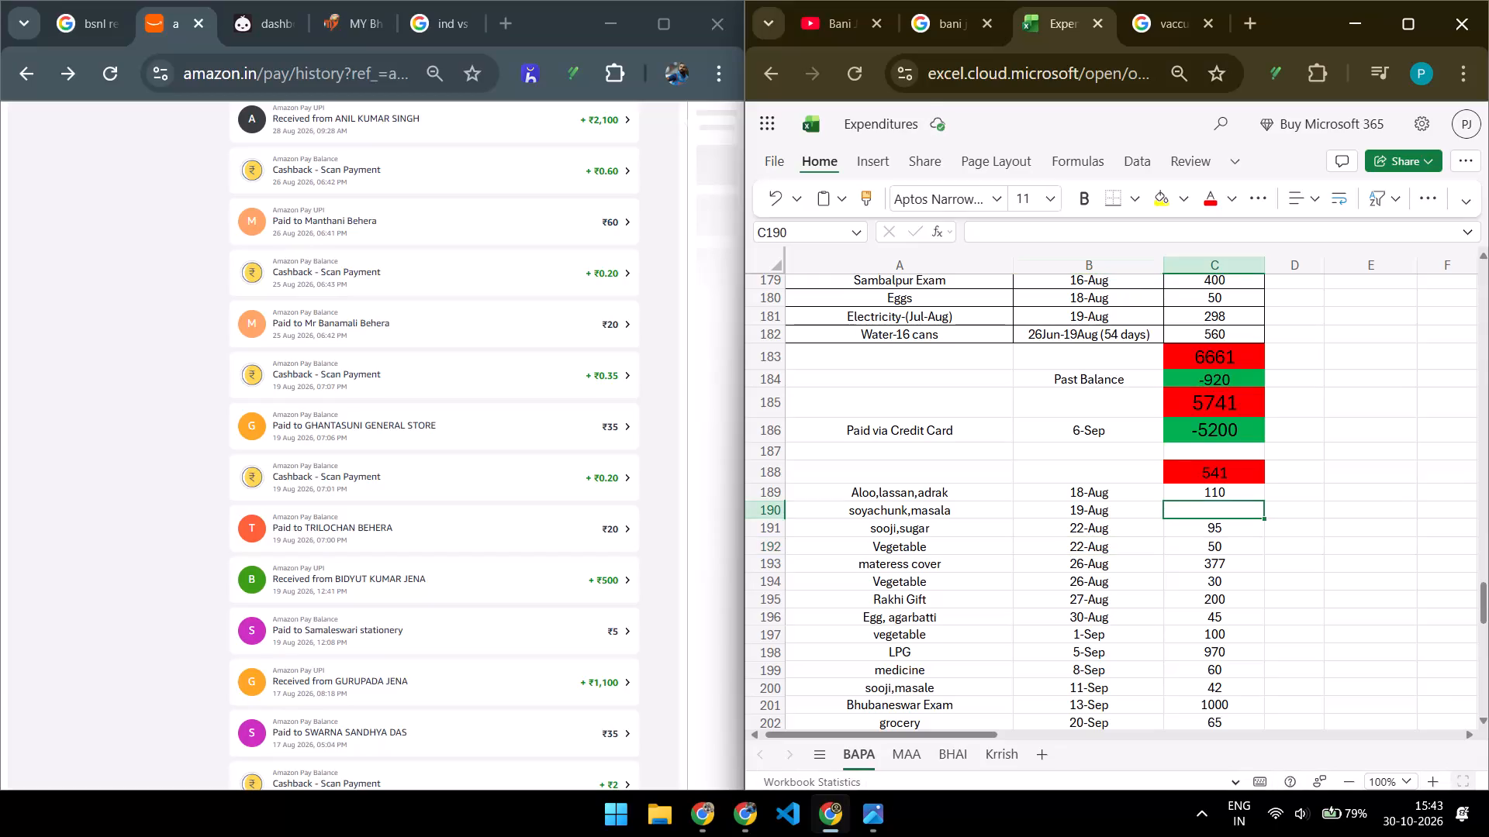
Enter the amount 35 for the 19-Aug soyachunk,masala expense in cell C190.
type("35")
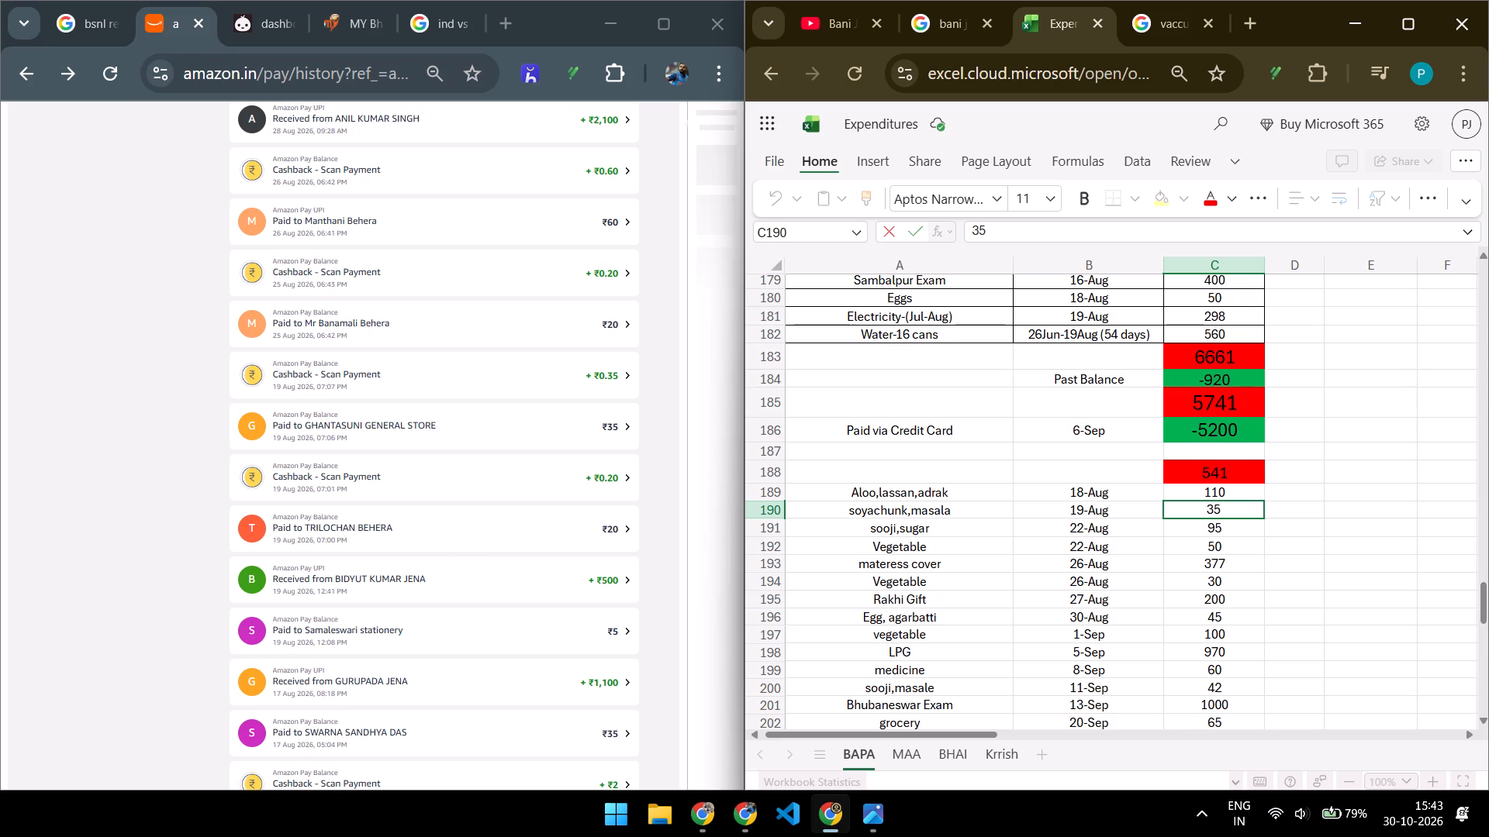
Raise the system volume to just under half and the screen brightness to about four fifths of its range.
left_click(1292, 803)
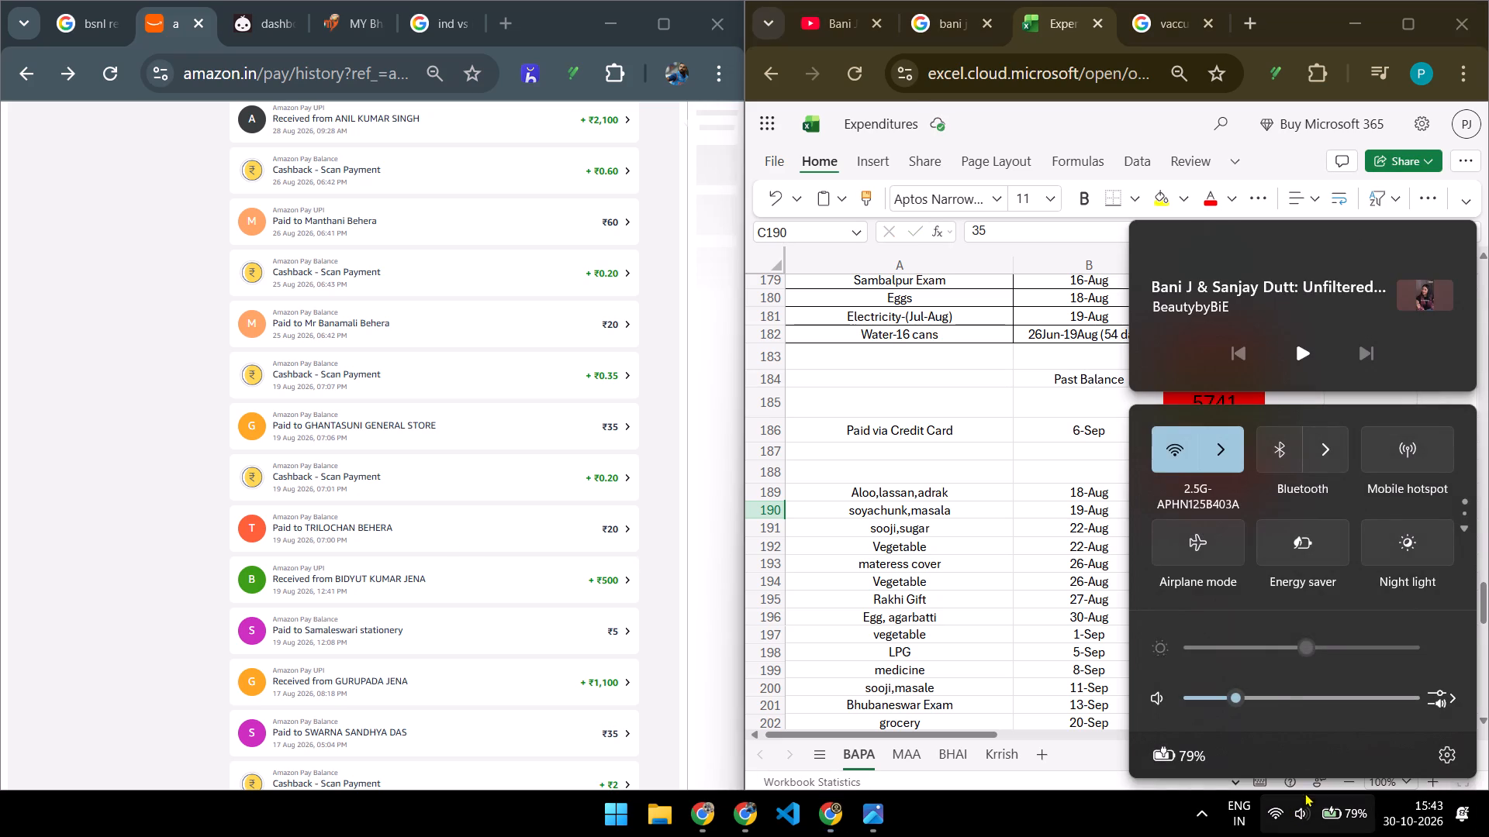
left_click(1282, 689)
left_click(1322, 649)
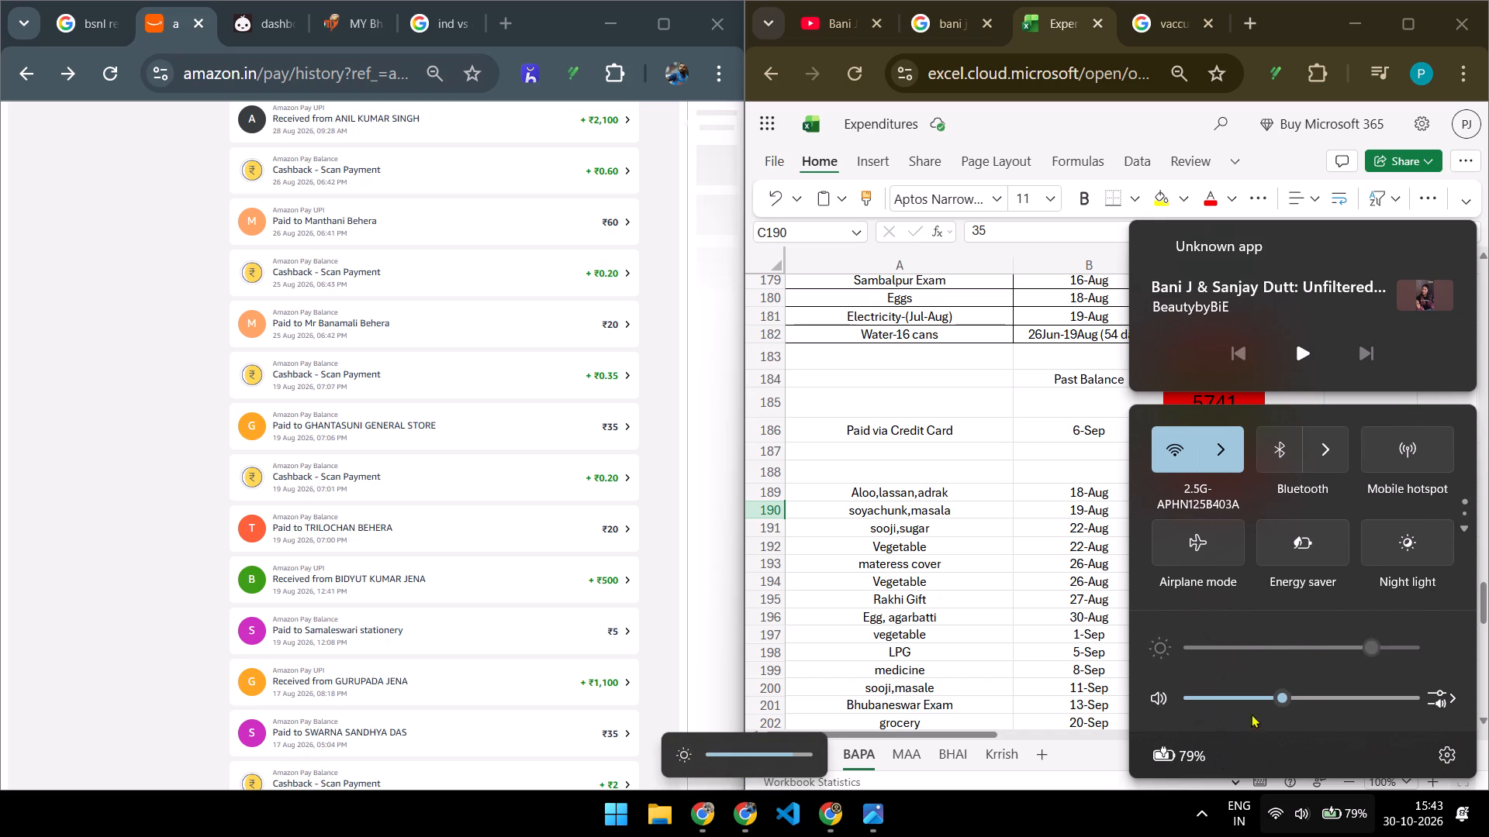
left_click(1007, 815)
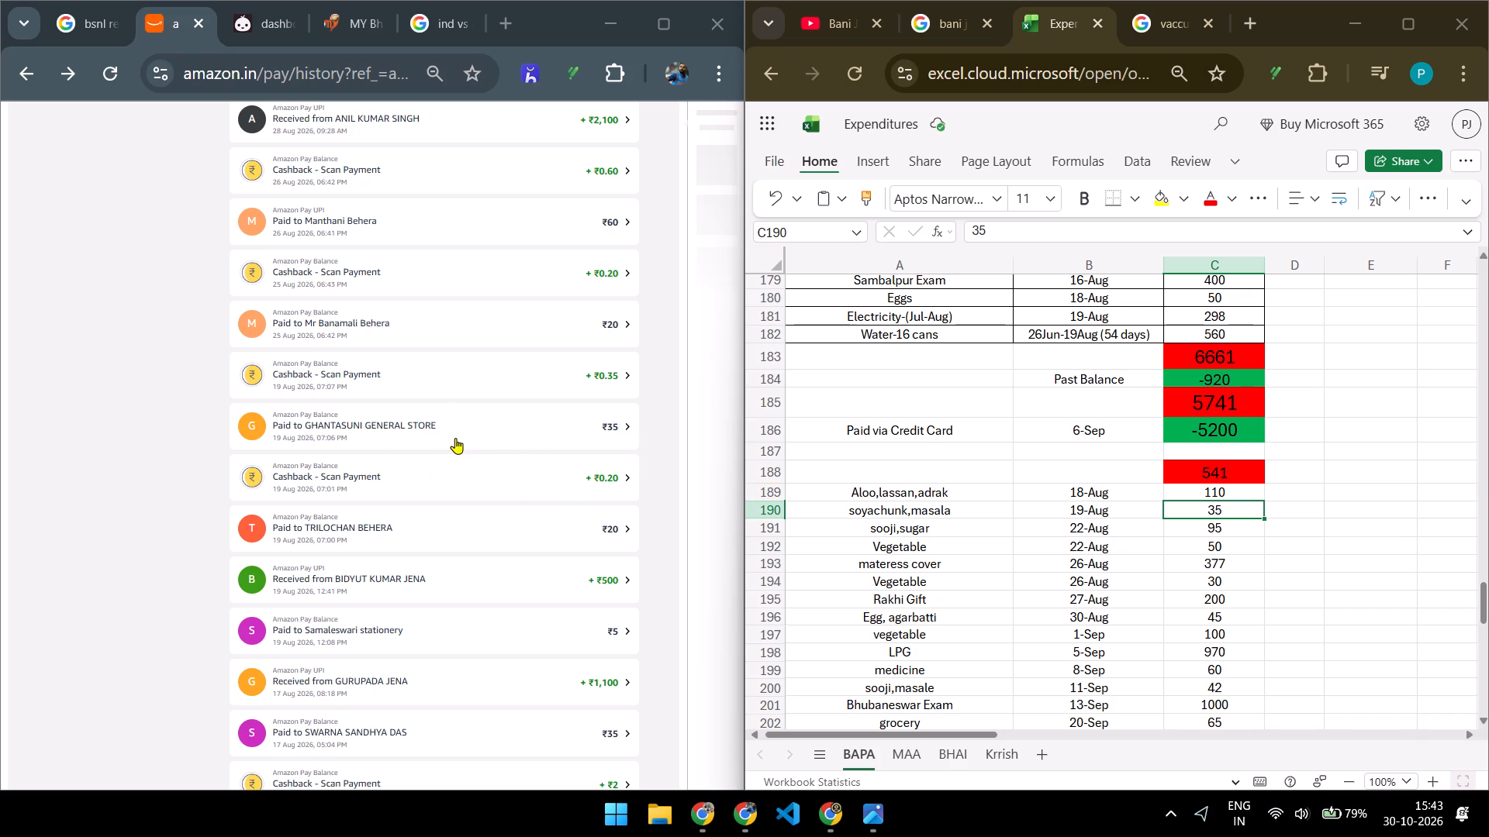
Review the Amazon Pay transactions from 19 August 2026 onward against the expenses on the BAPA sheet.
scroll(535, 423, "up", 1)
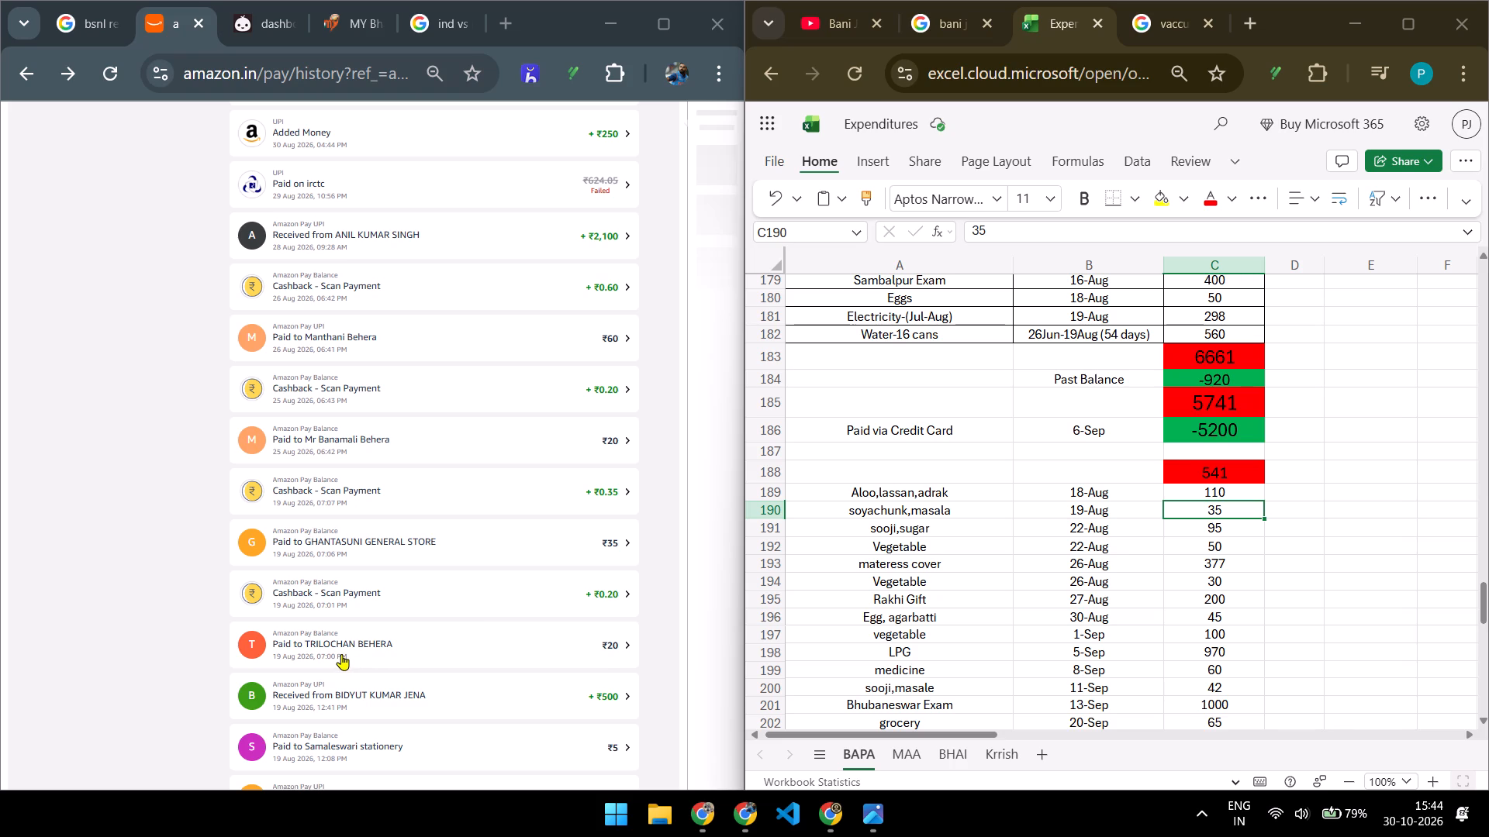
Check the details of the ₹20 payment made on 19 August 2026 at 7:00 PM and return to the transaction list.
left_click(609, 645)
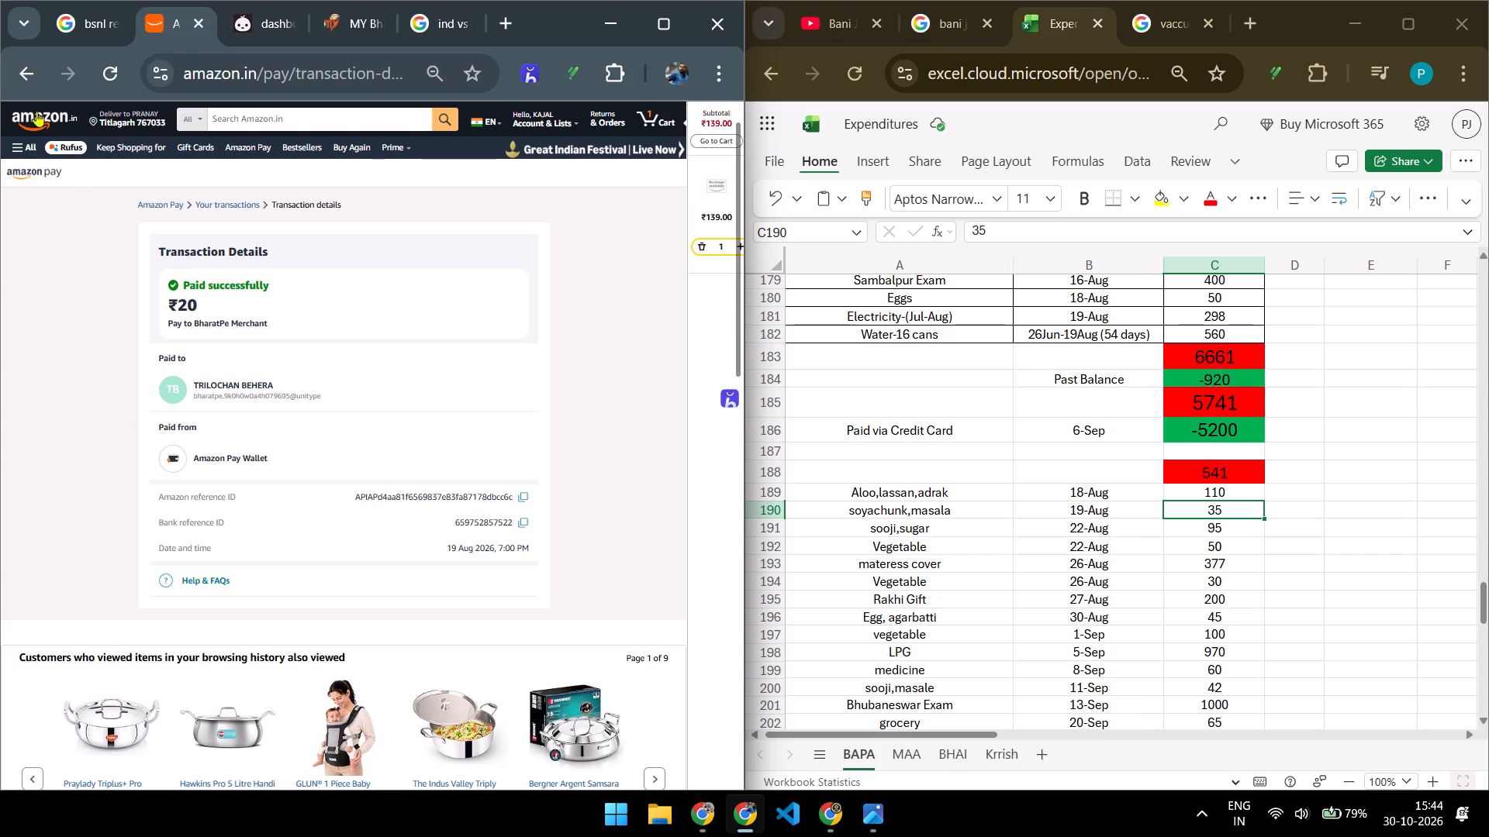
left_click(26, 77)
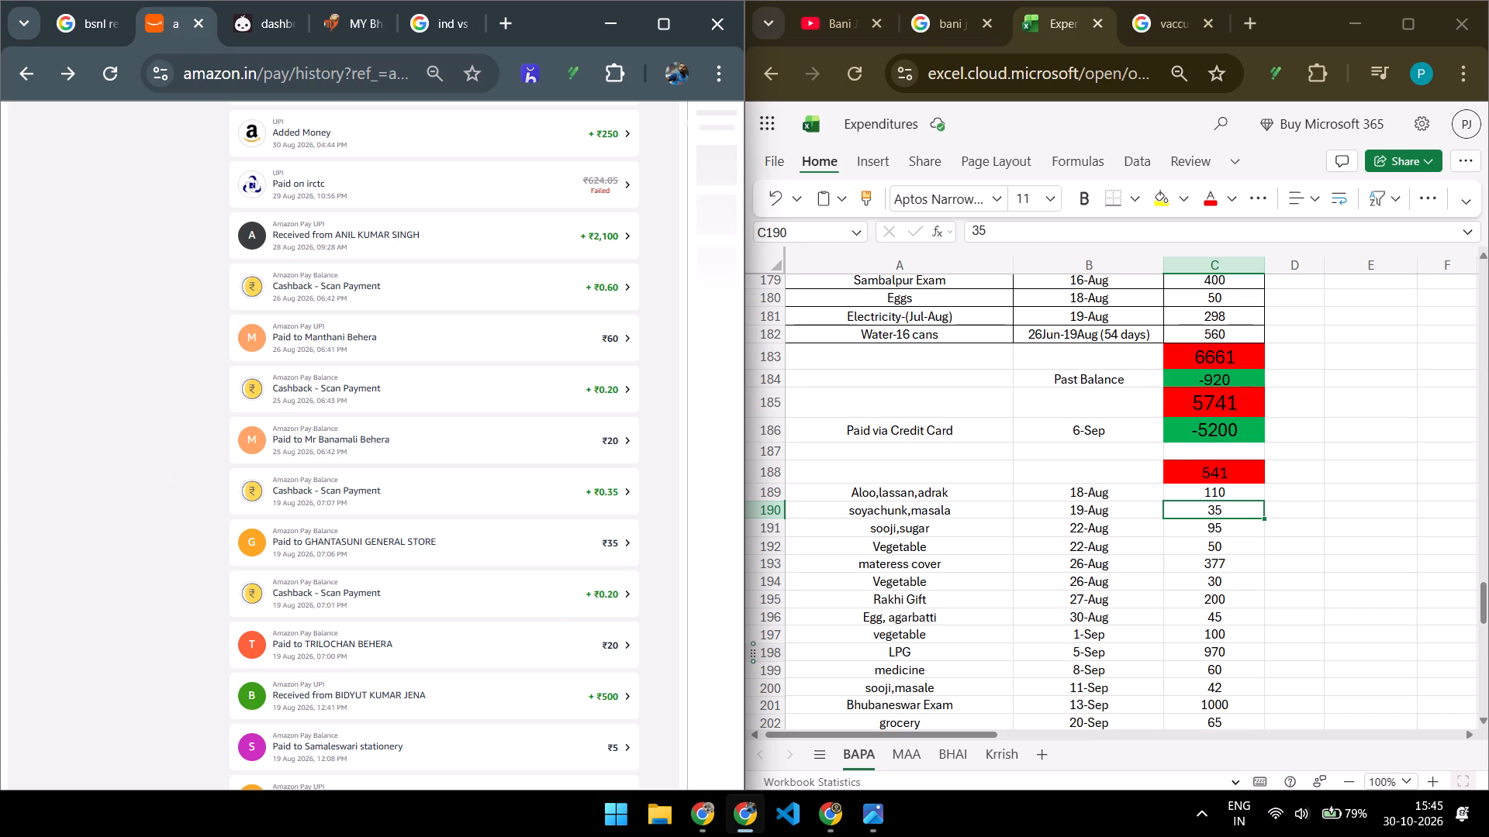
scroll(993, 635, "down", 2)
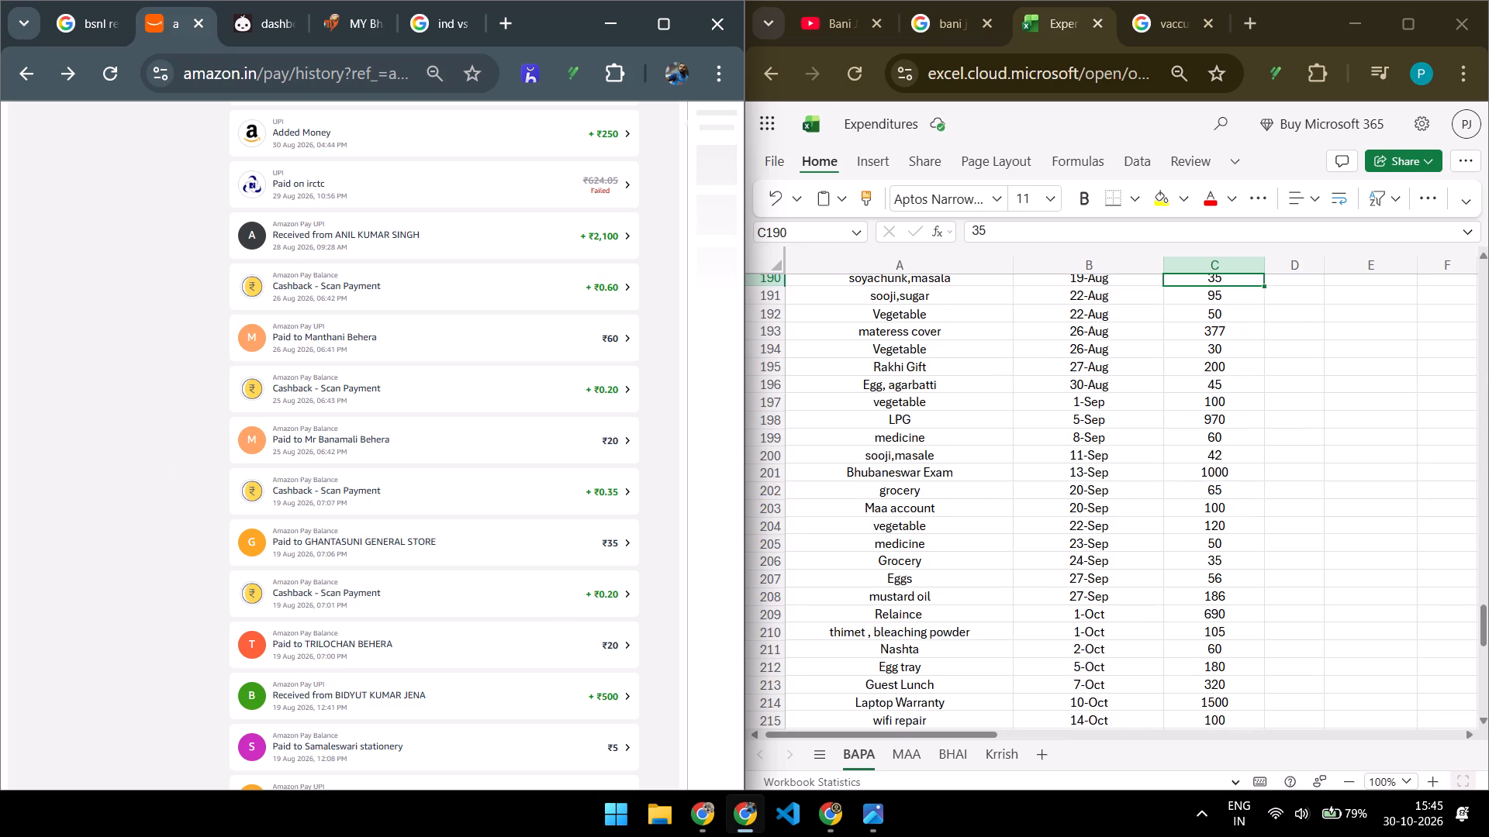
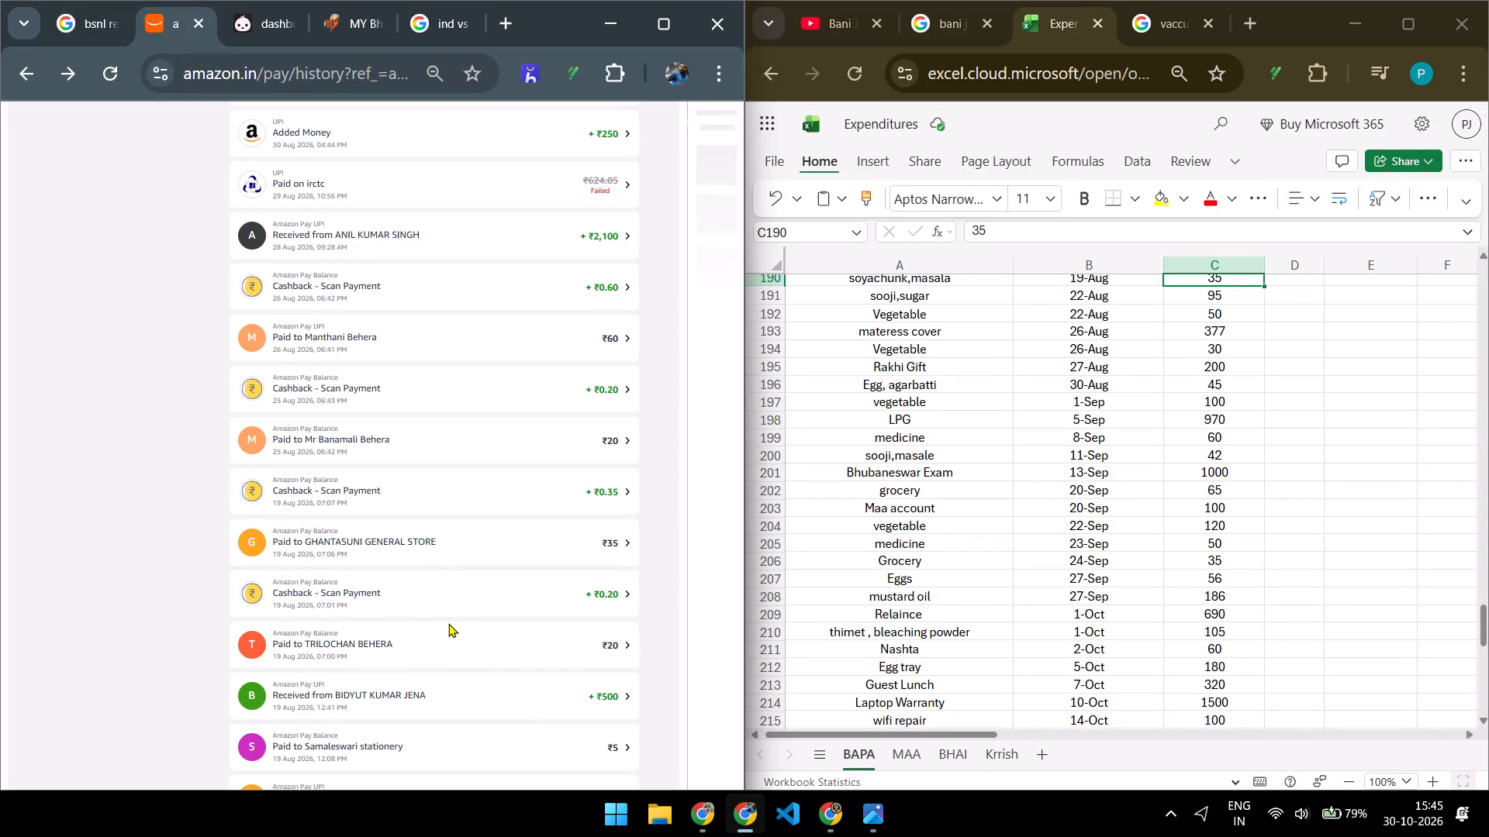
Check the details of the ₹60 payment made on 26 August 2026 at 6:41 PM and return to the transaction list.
scroll(450, 617, "up", 1)
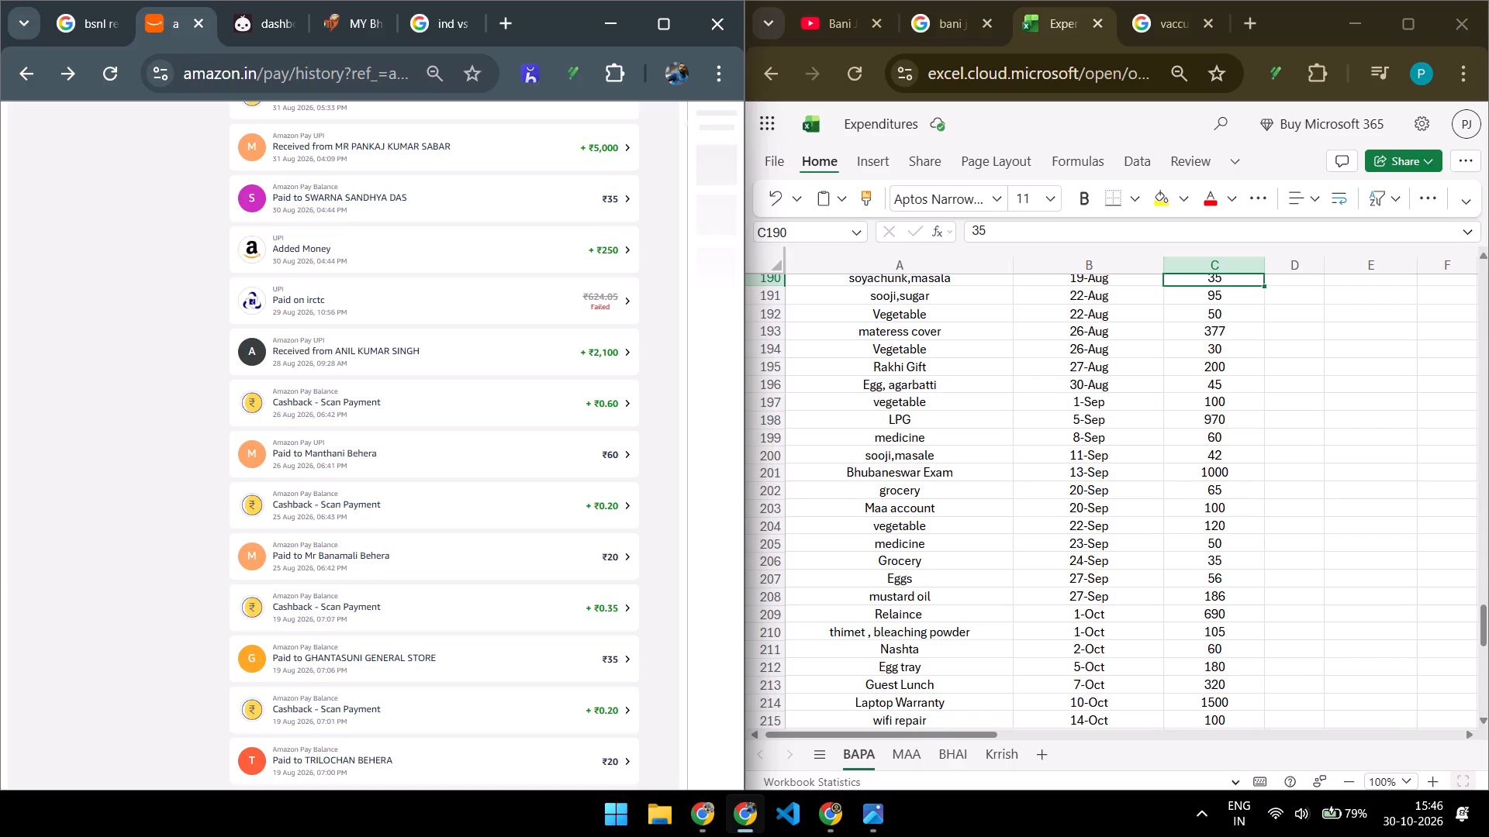
left_click(627, 456)
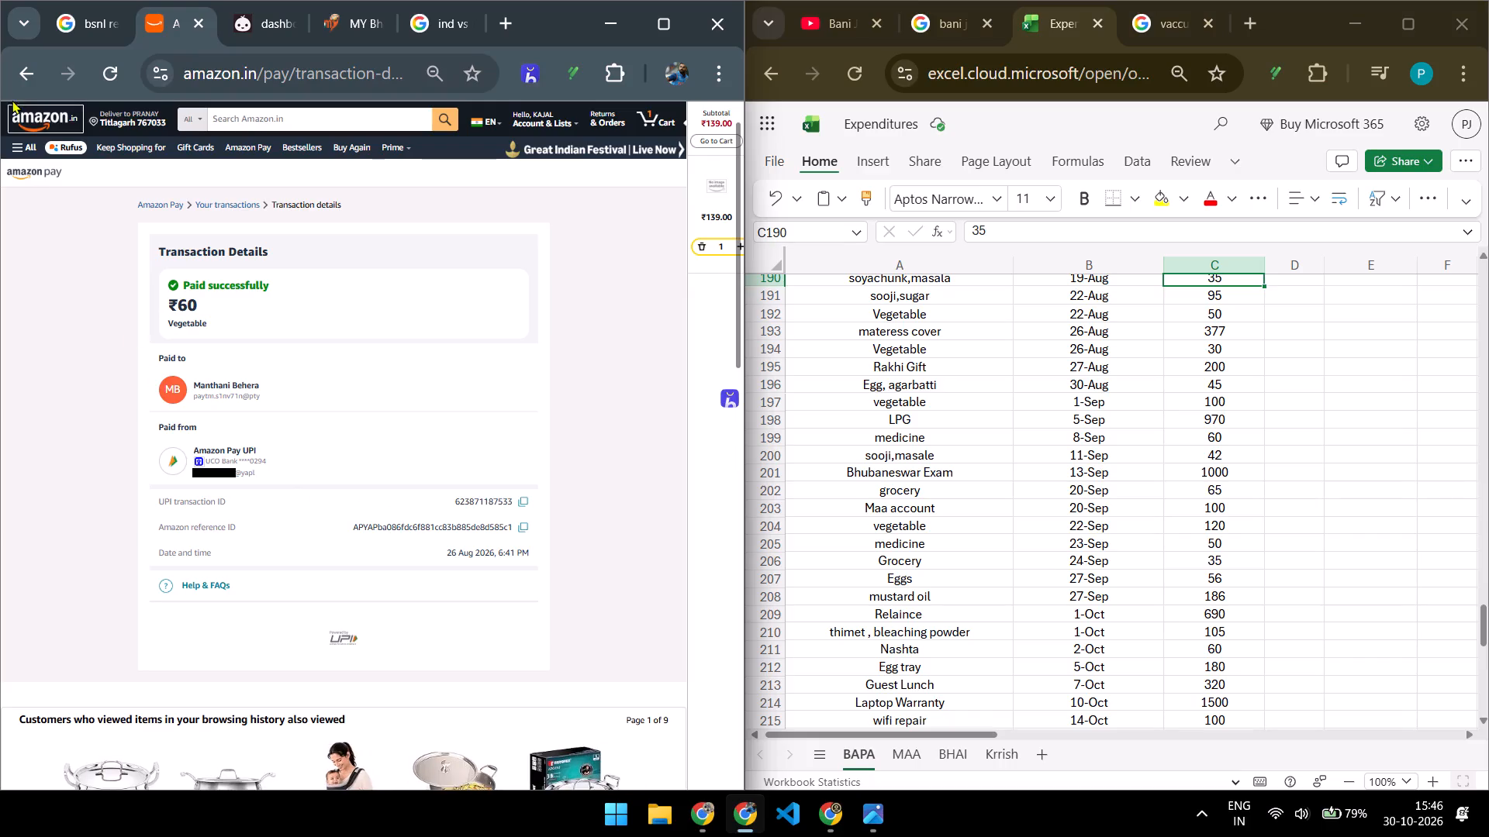
left_click(22, 73)
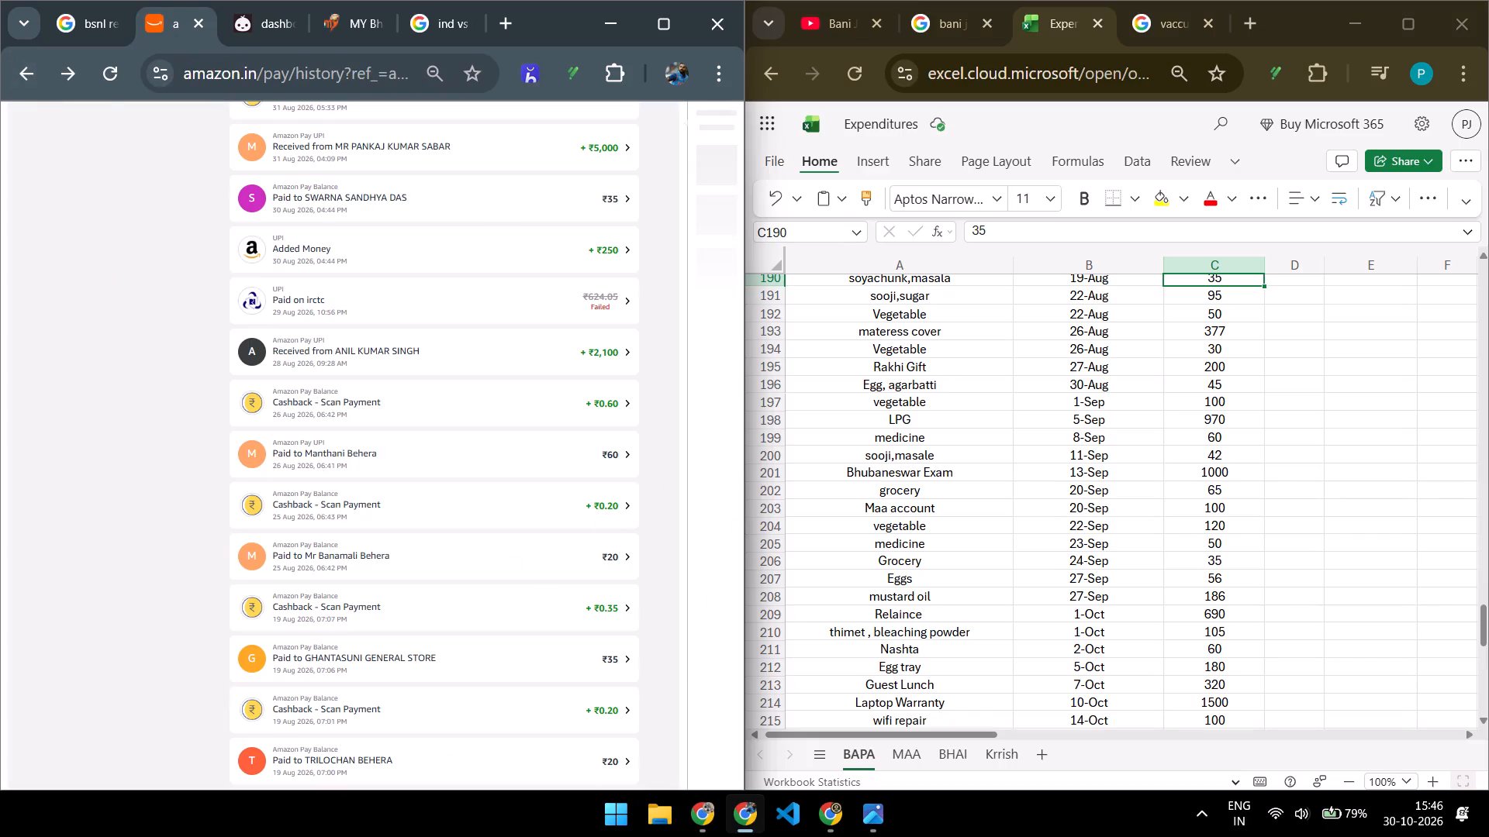
scroll(1031, 520, "up", 1)
scroll(845, 563, "down", 1)
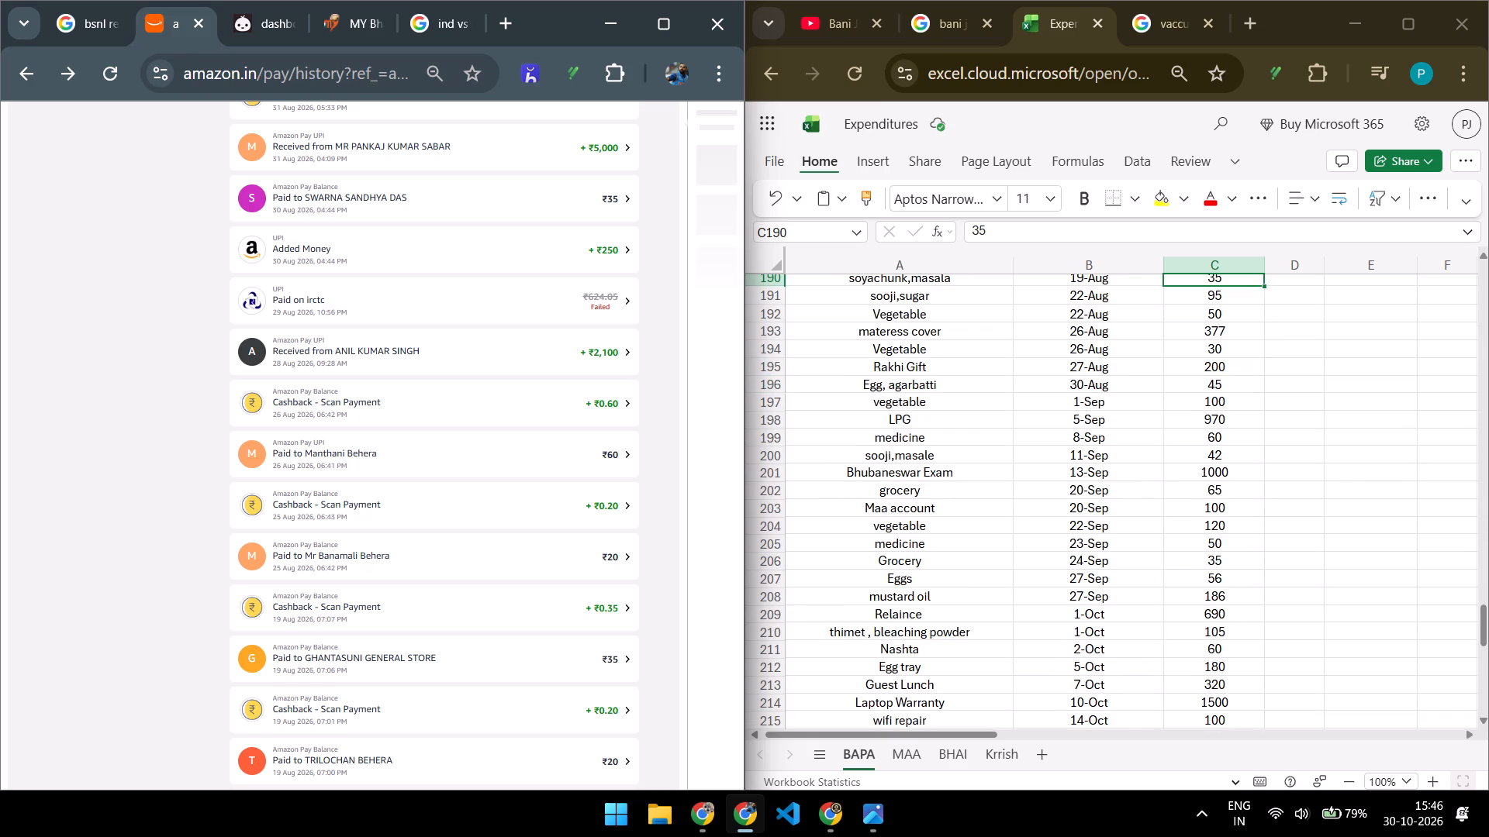
Insert one blank row below the 24-Sep Grocery expense in row 206 of the BAPA sheet.
scroll(969, 567, "down", 1)
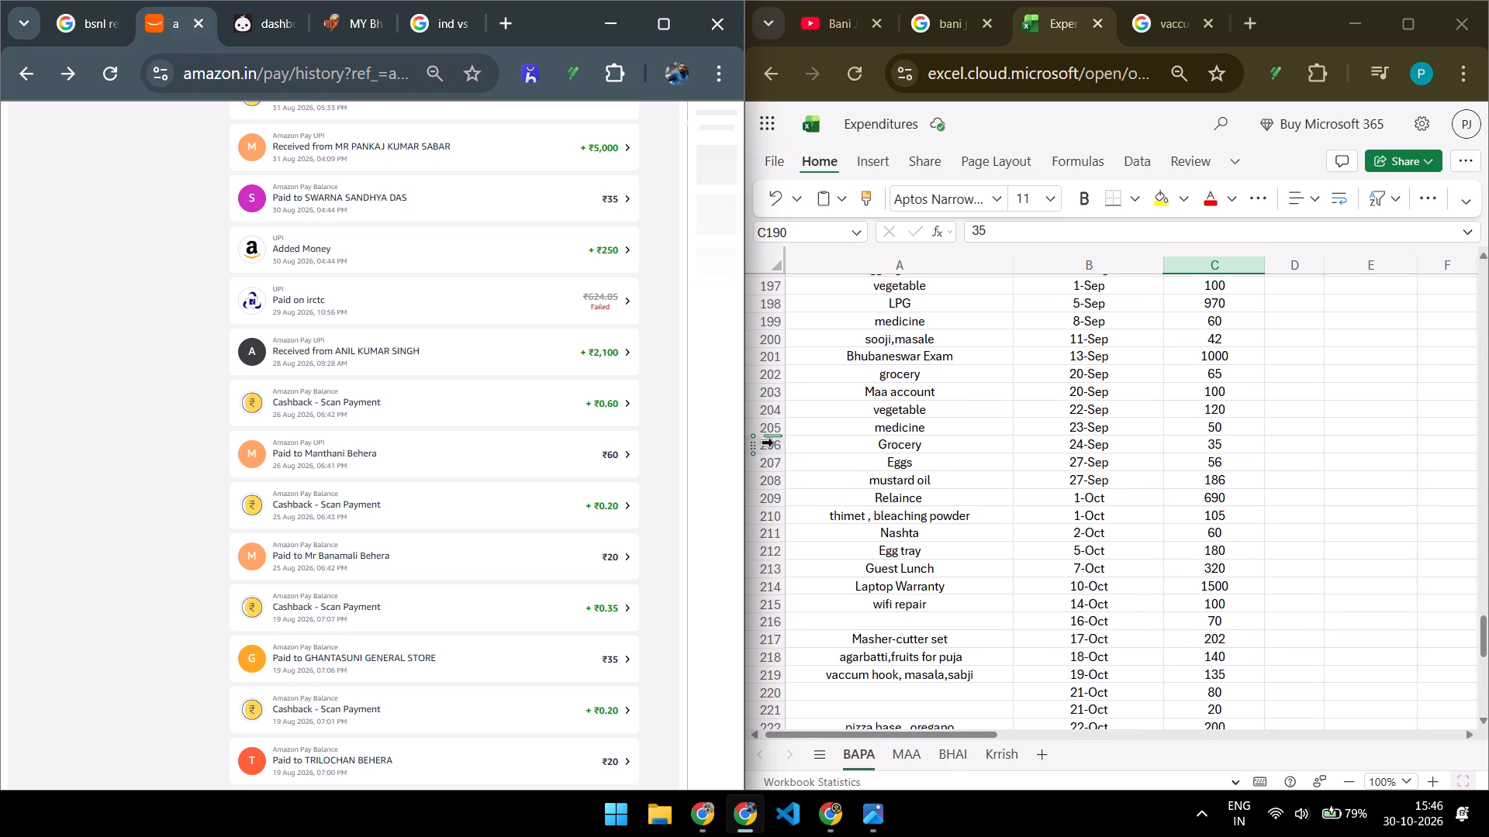
left_click(775, 445)
right_click(775, 445)
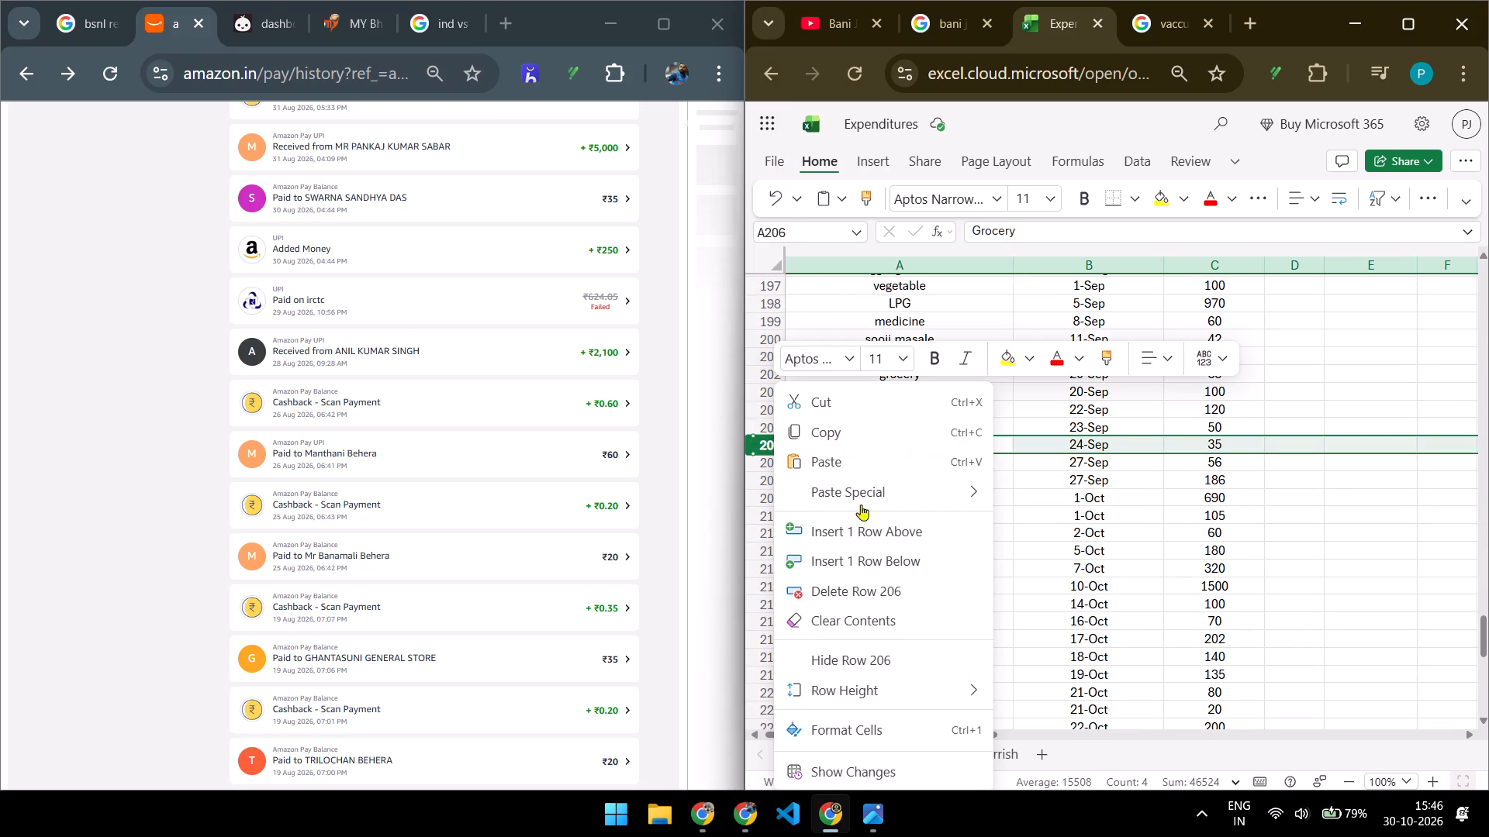
left_click(880, 556)
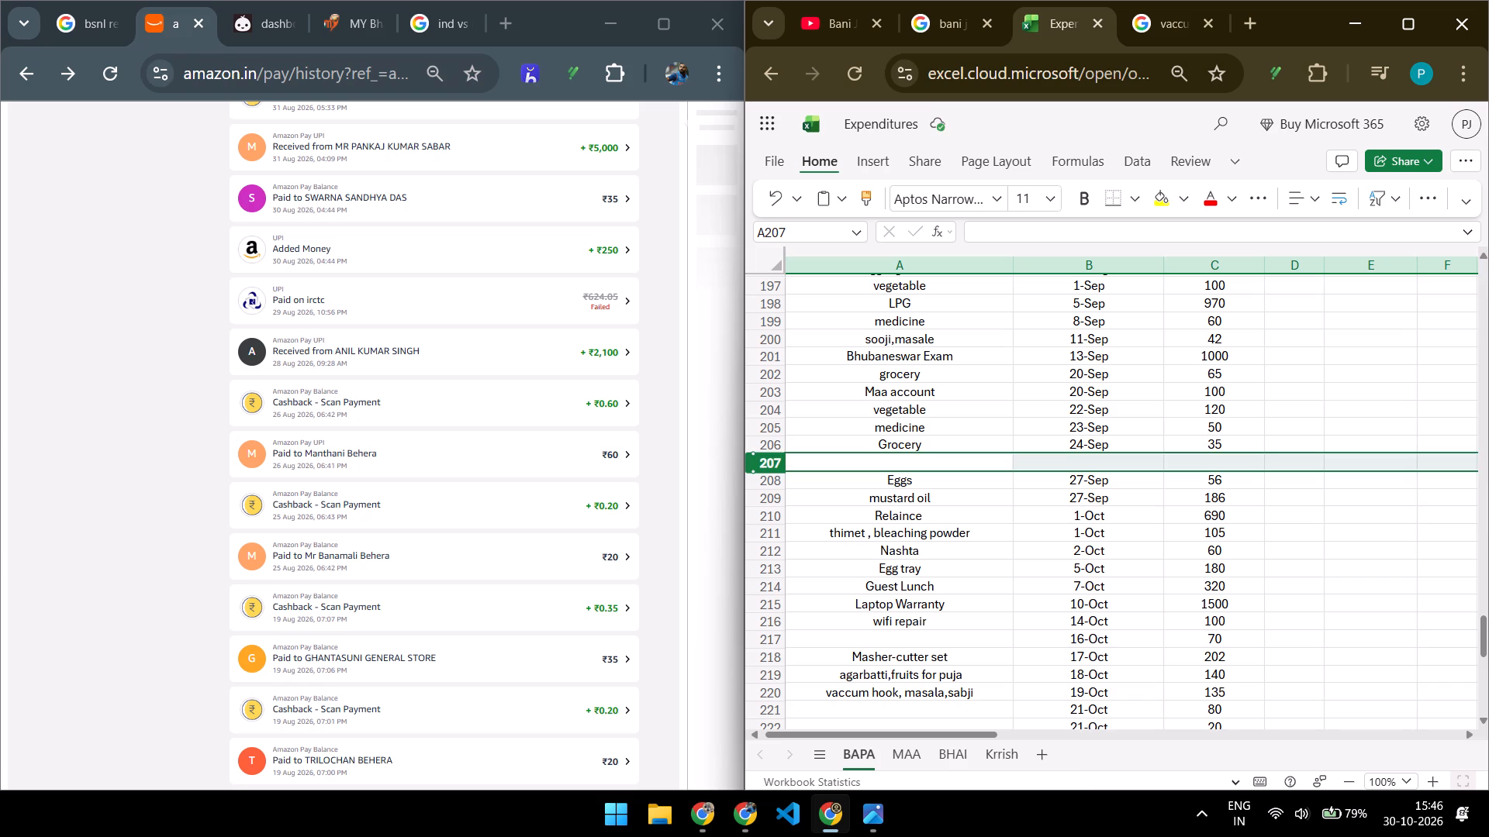
Fill in the blank row 207 with the item Vegetable, the date 26-Aug and the amount 60.
left_click(1080, 464)
type("26-aug")
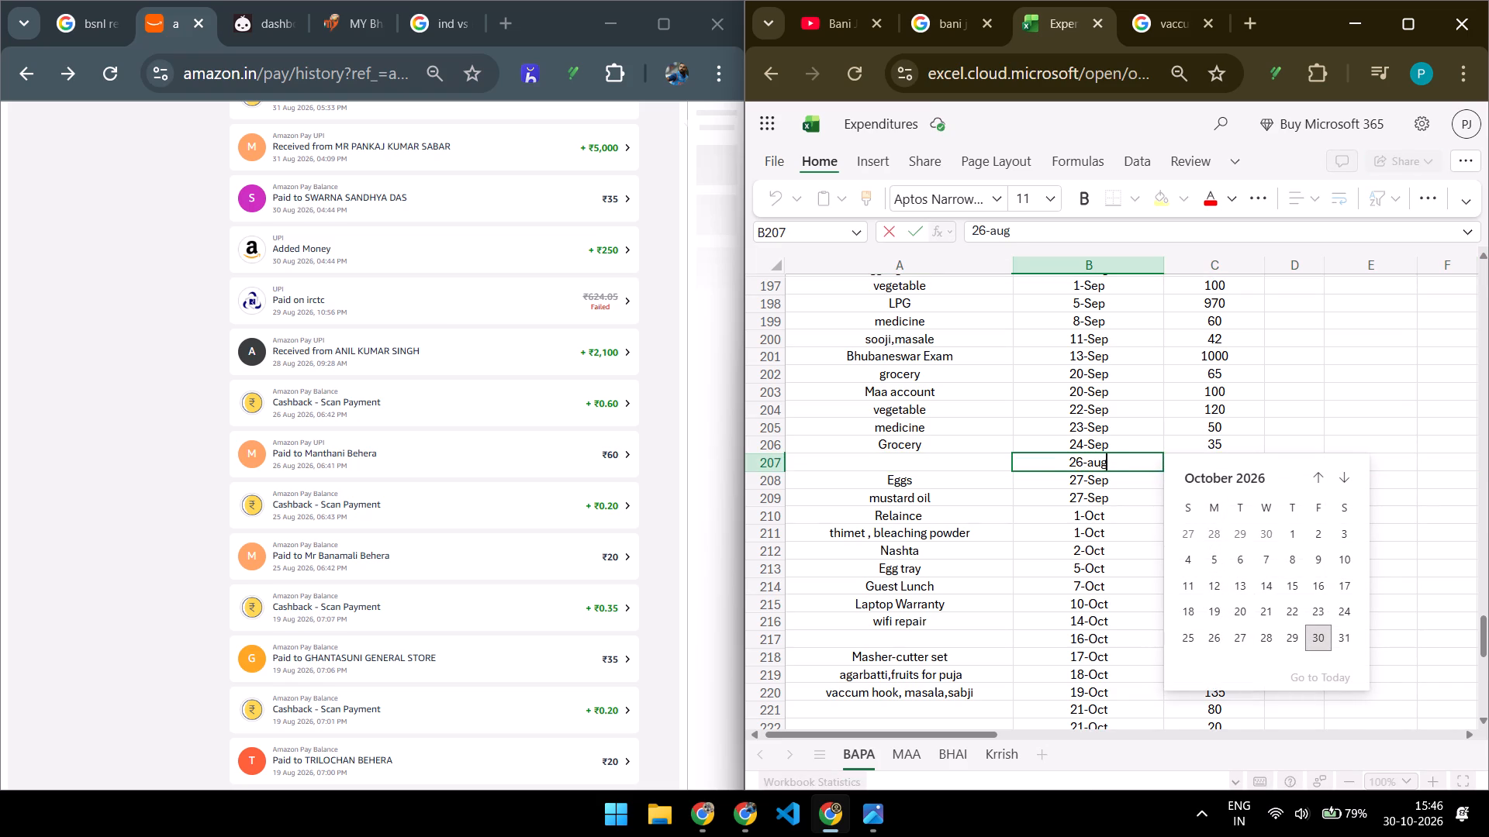
left_click(890, 459)
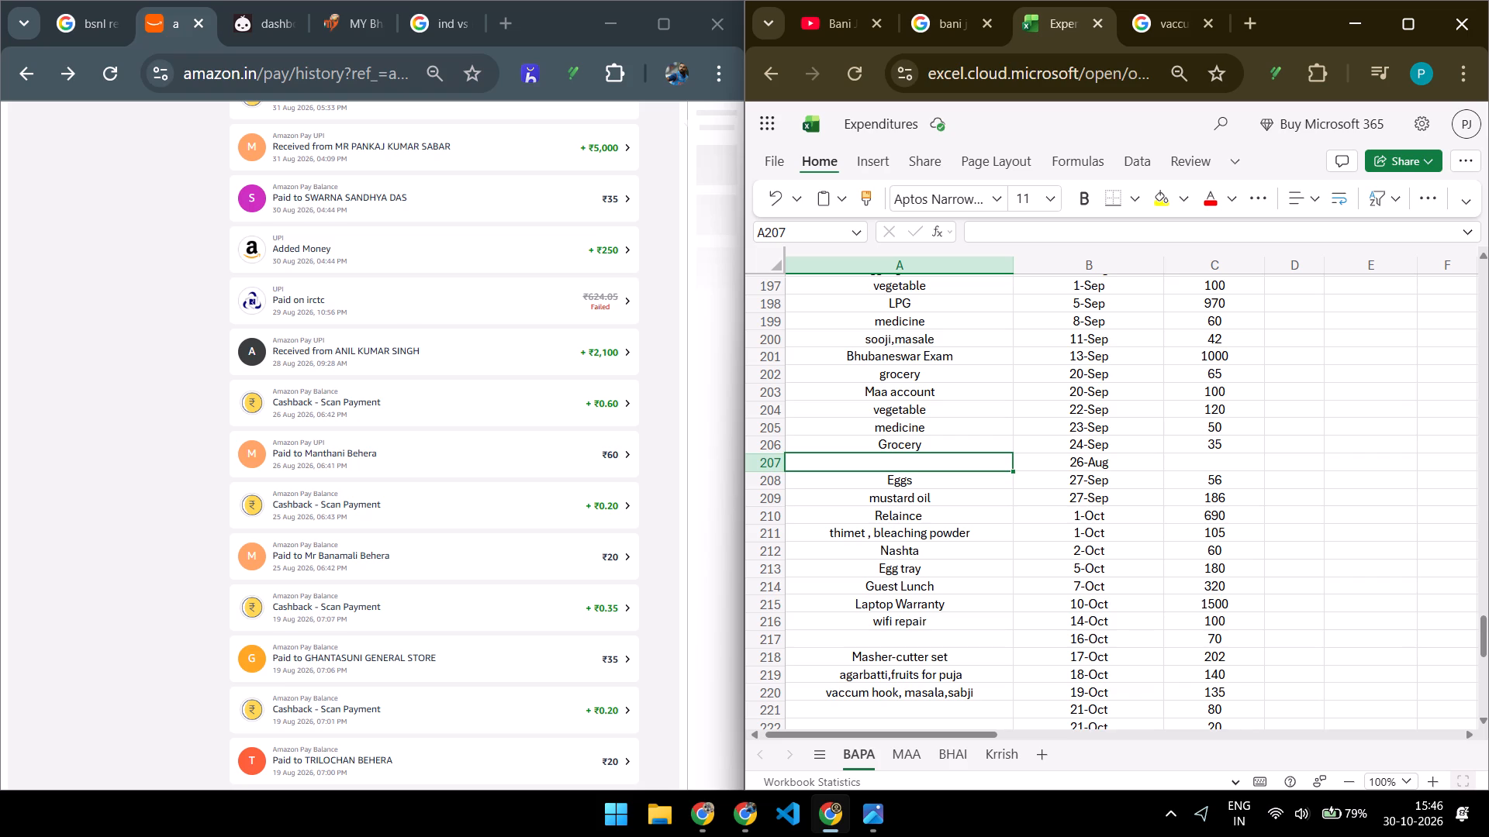
type("Veg")
key("e")
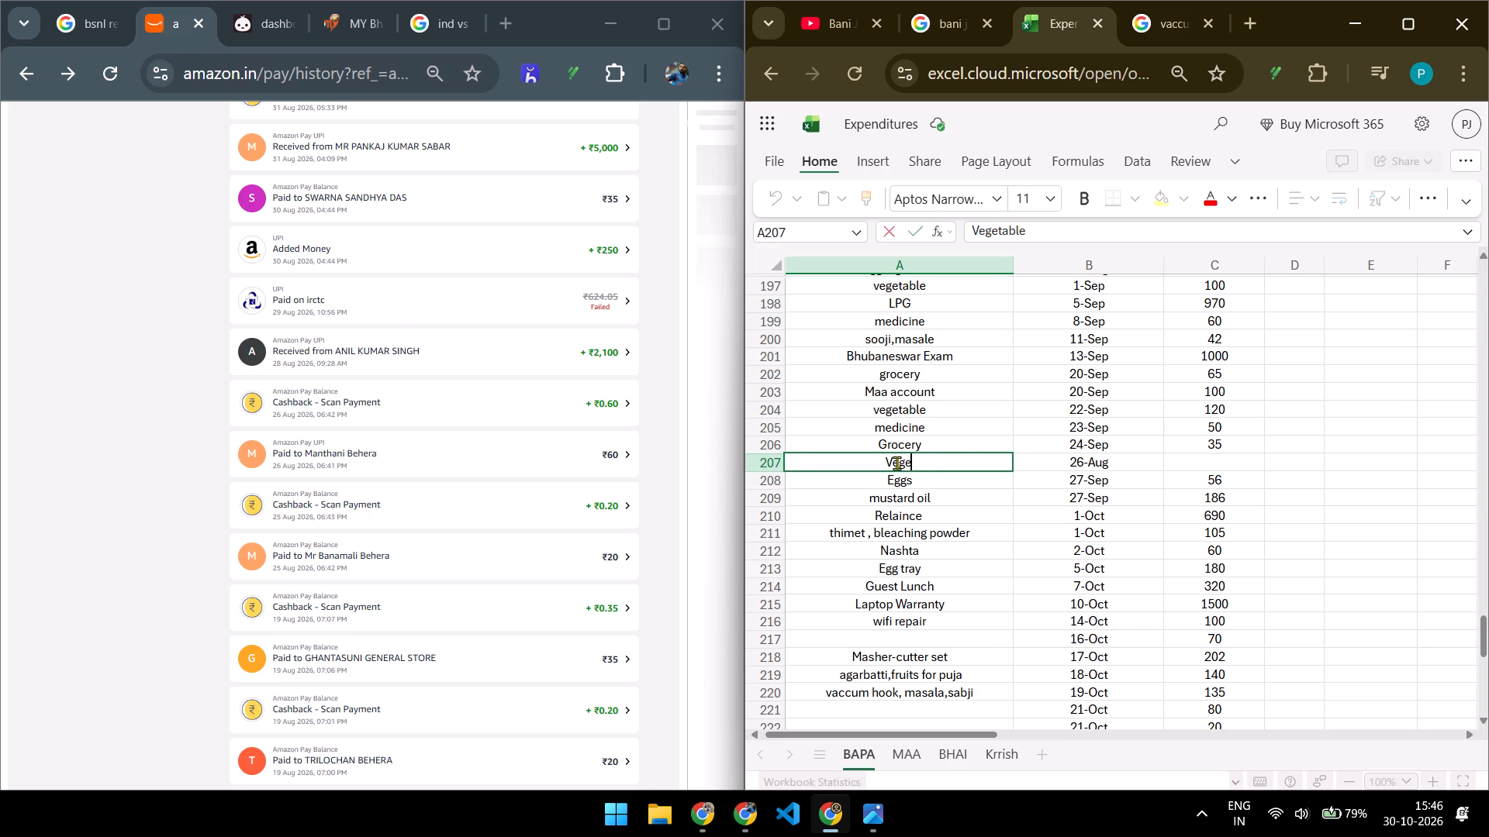
key("t")
left_click(962, 461)
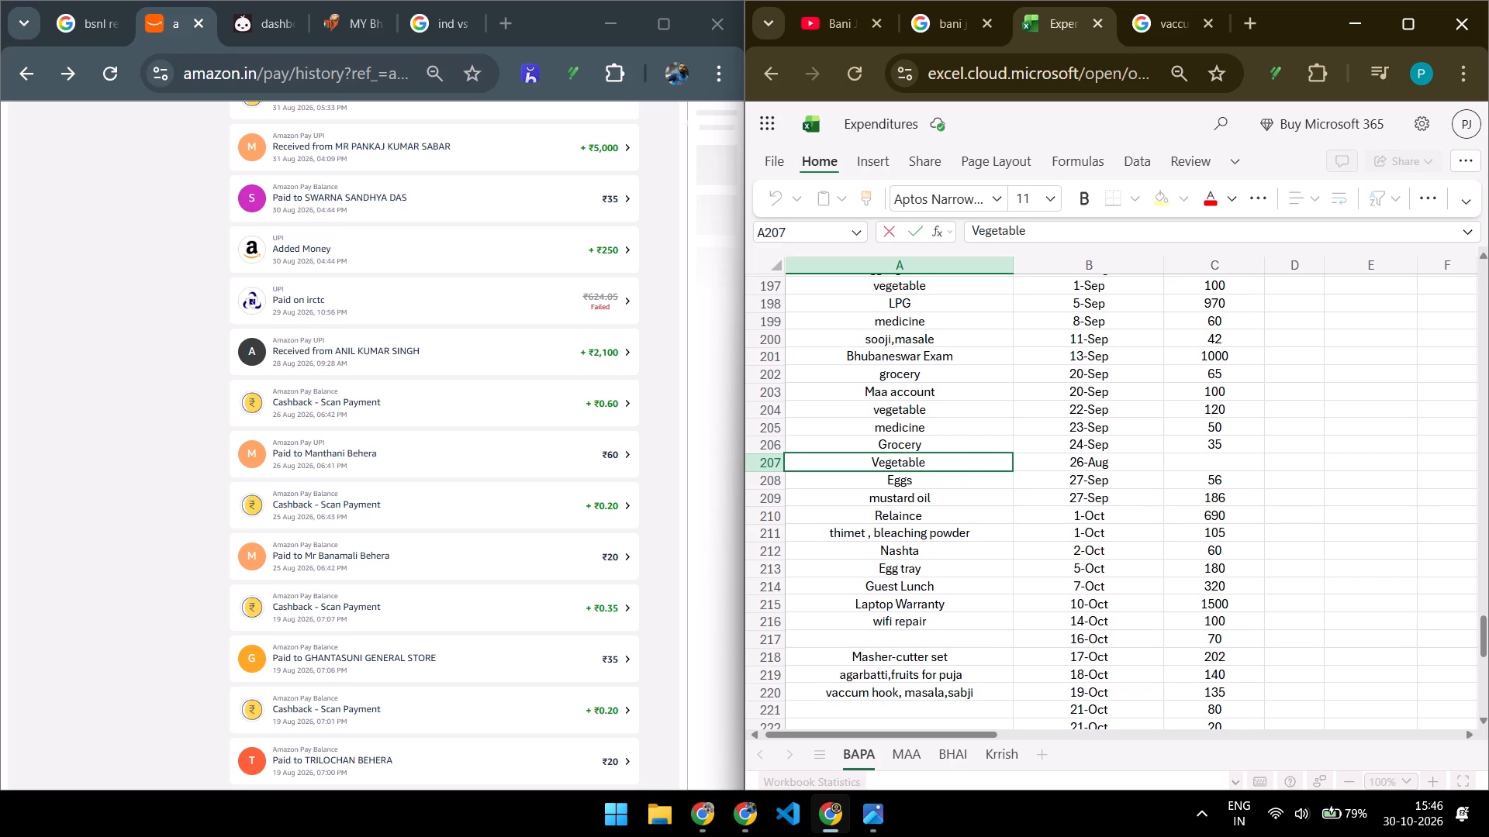
left_click(1202, 455)
type("60")
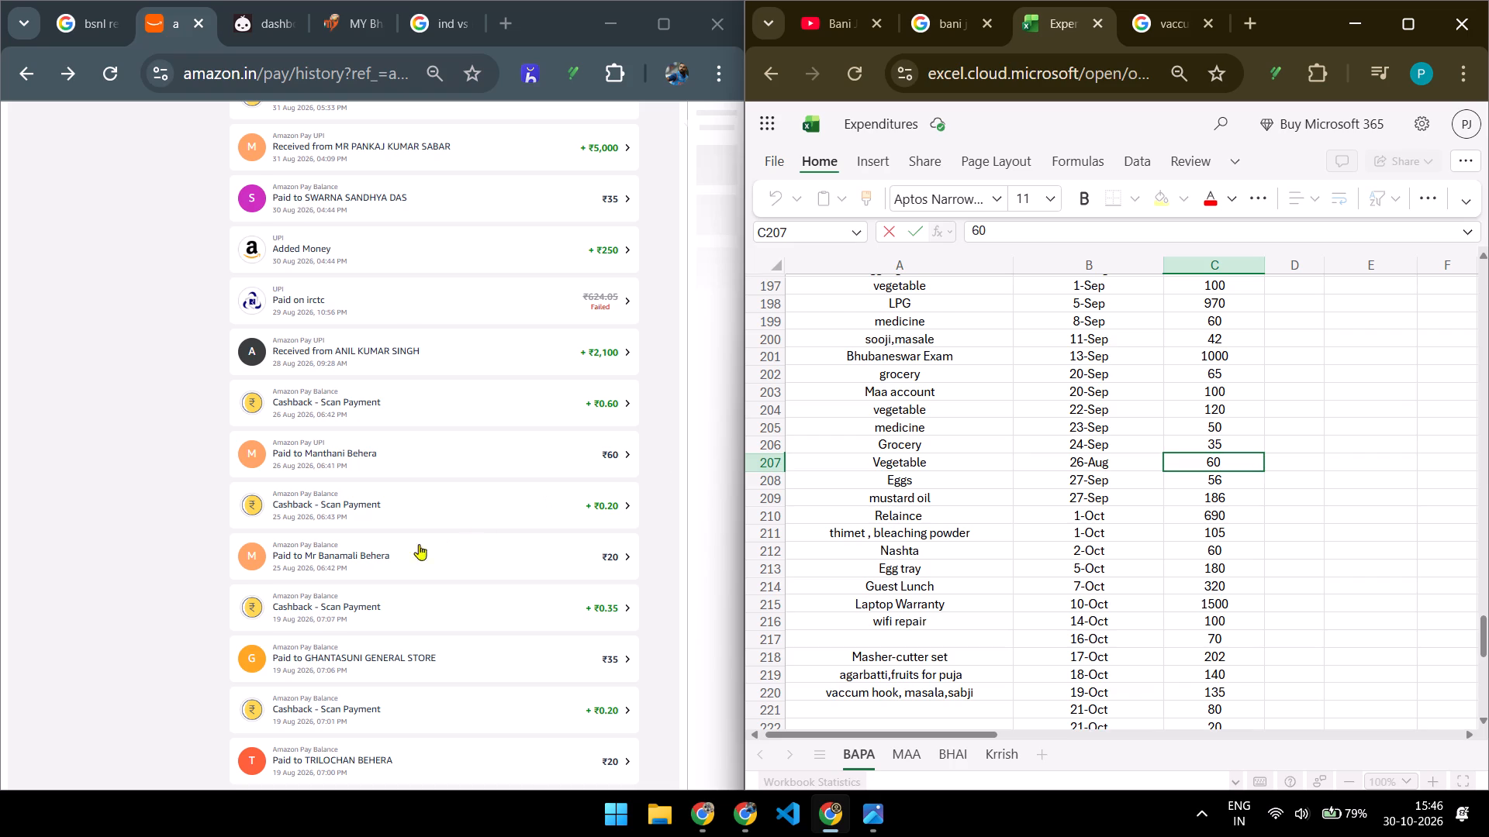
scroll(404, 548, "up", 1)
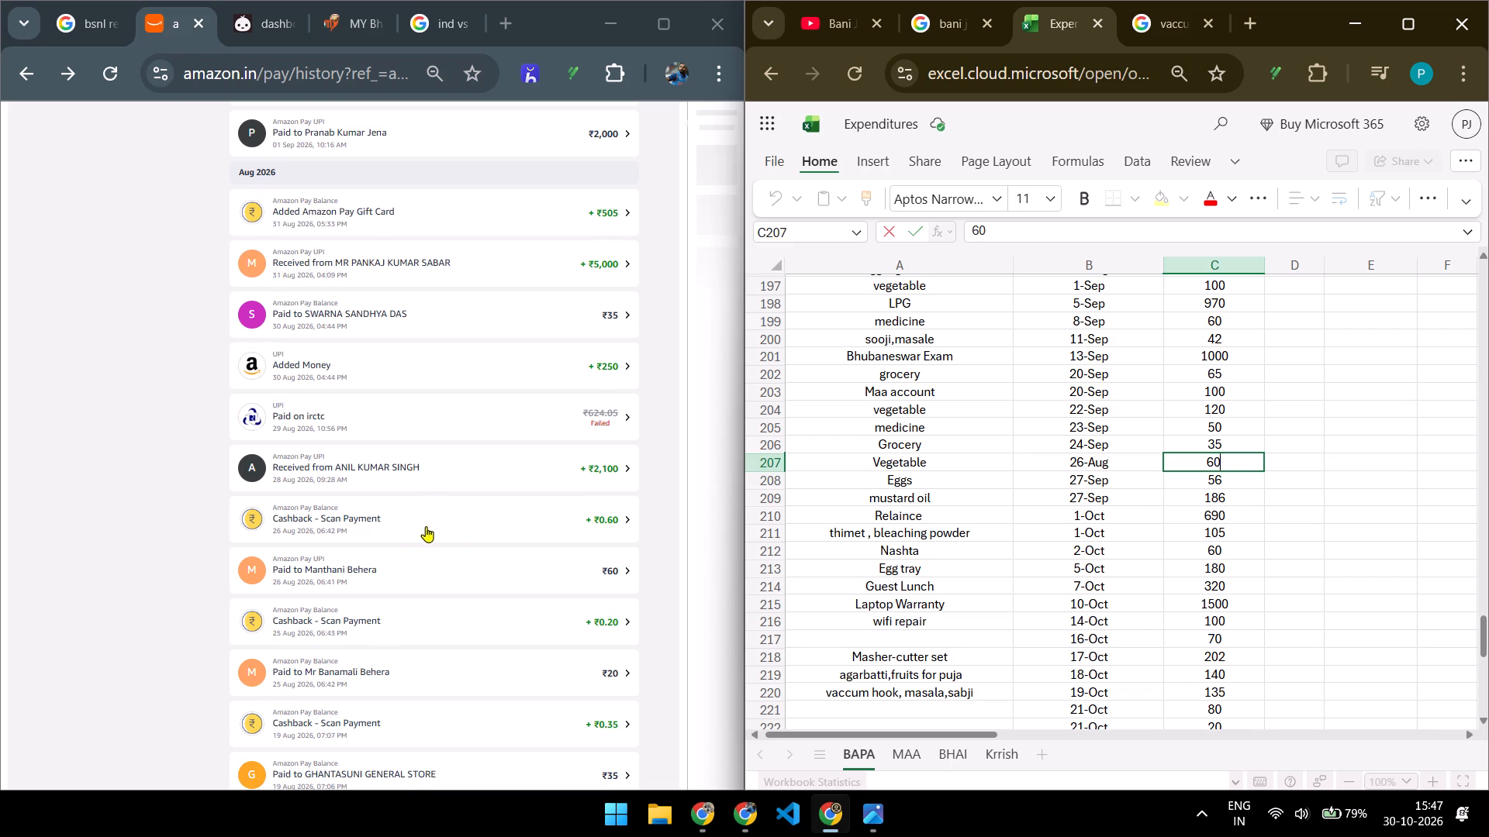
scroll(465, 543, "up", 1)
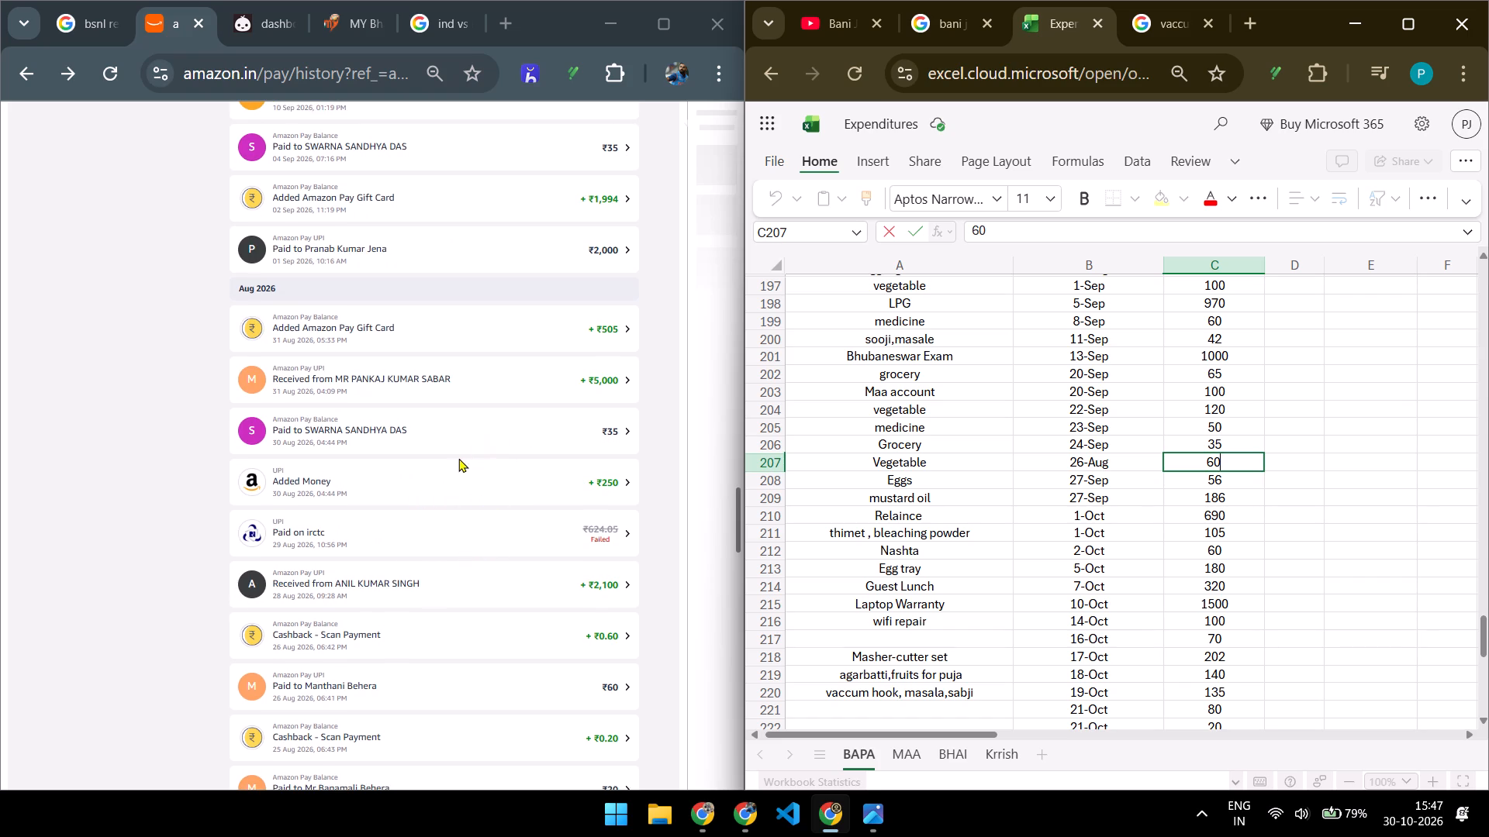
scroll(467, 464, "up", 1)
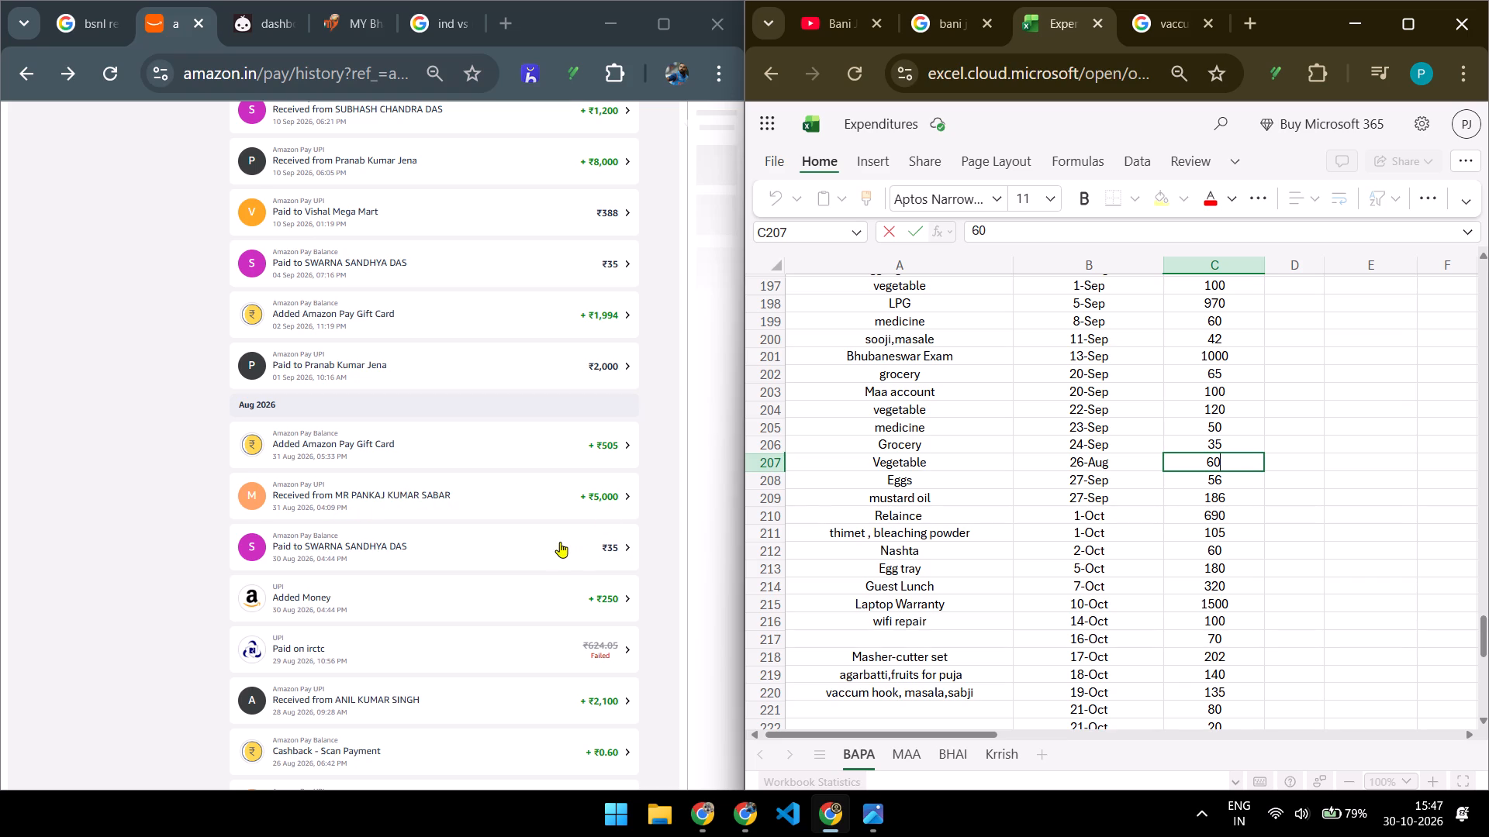
Search the computer for the Kuro app and open it.
left_click(616, 813)
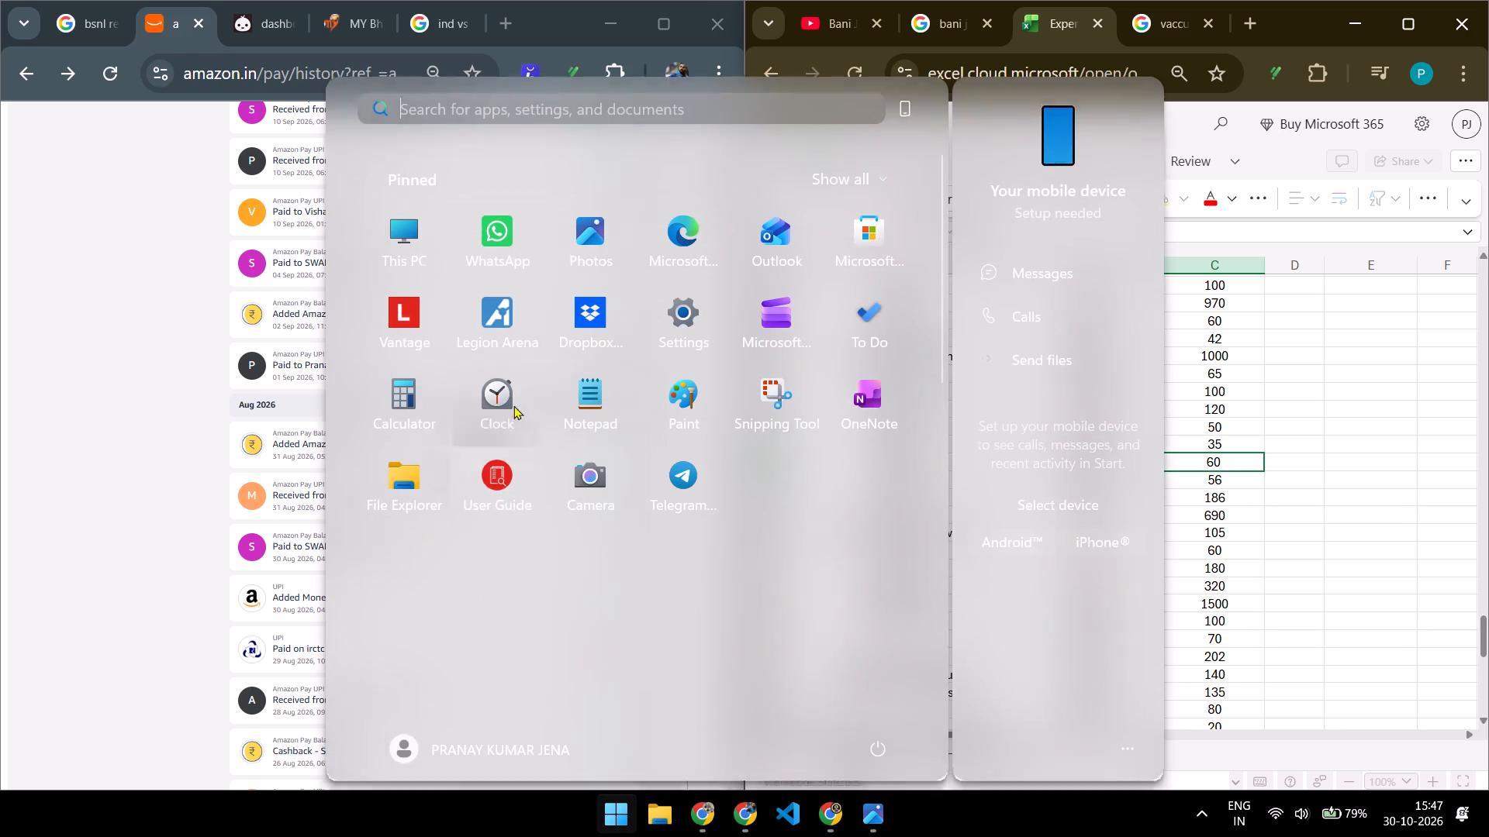
left_click(648, 107)
key("k")
key("u")
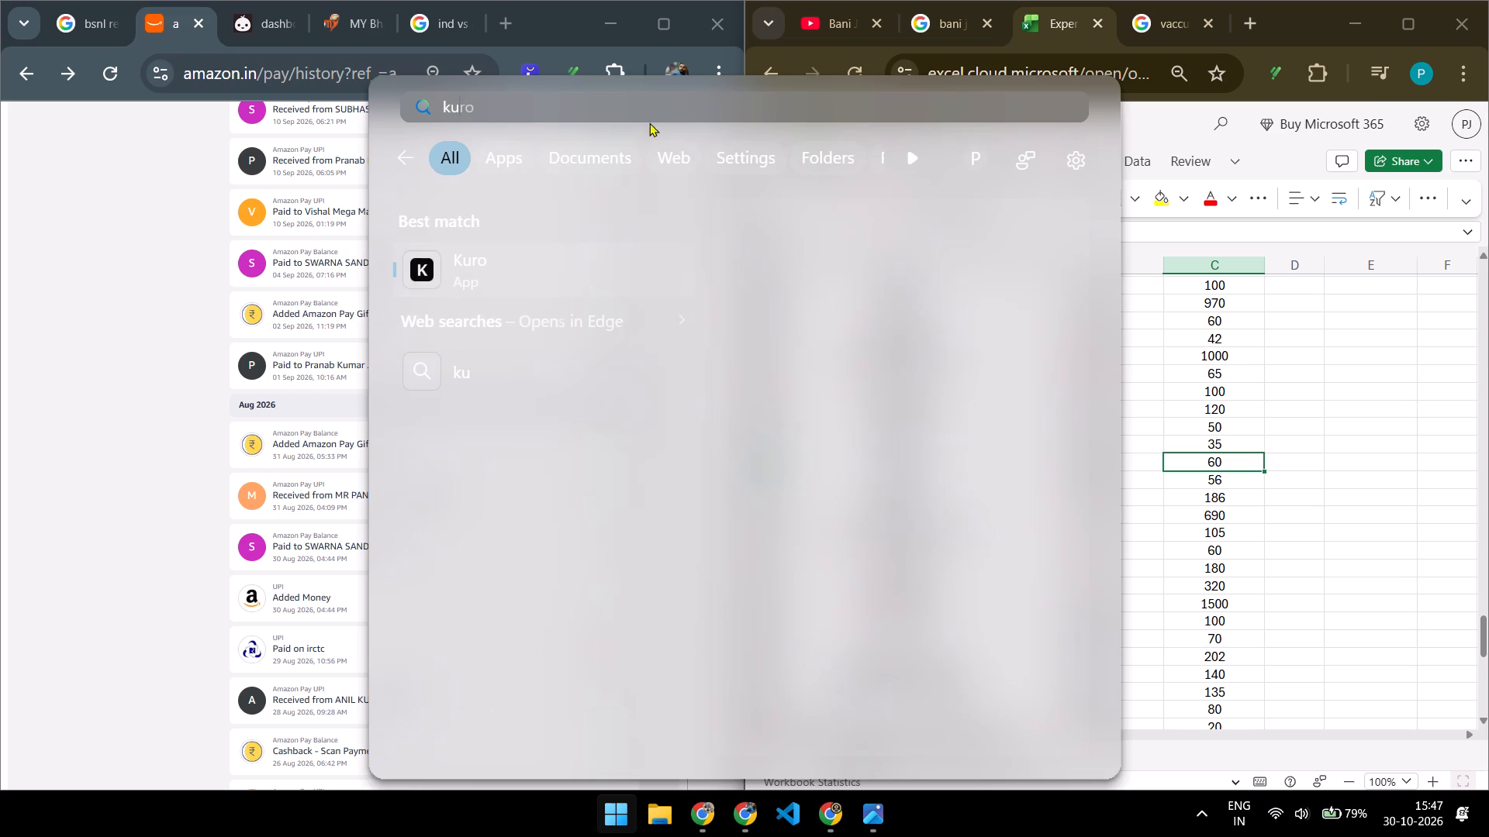
left_click(503, 262)
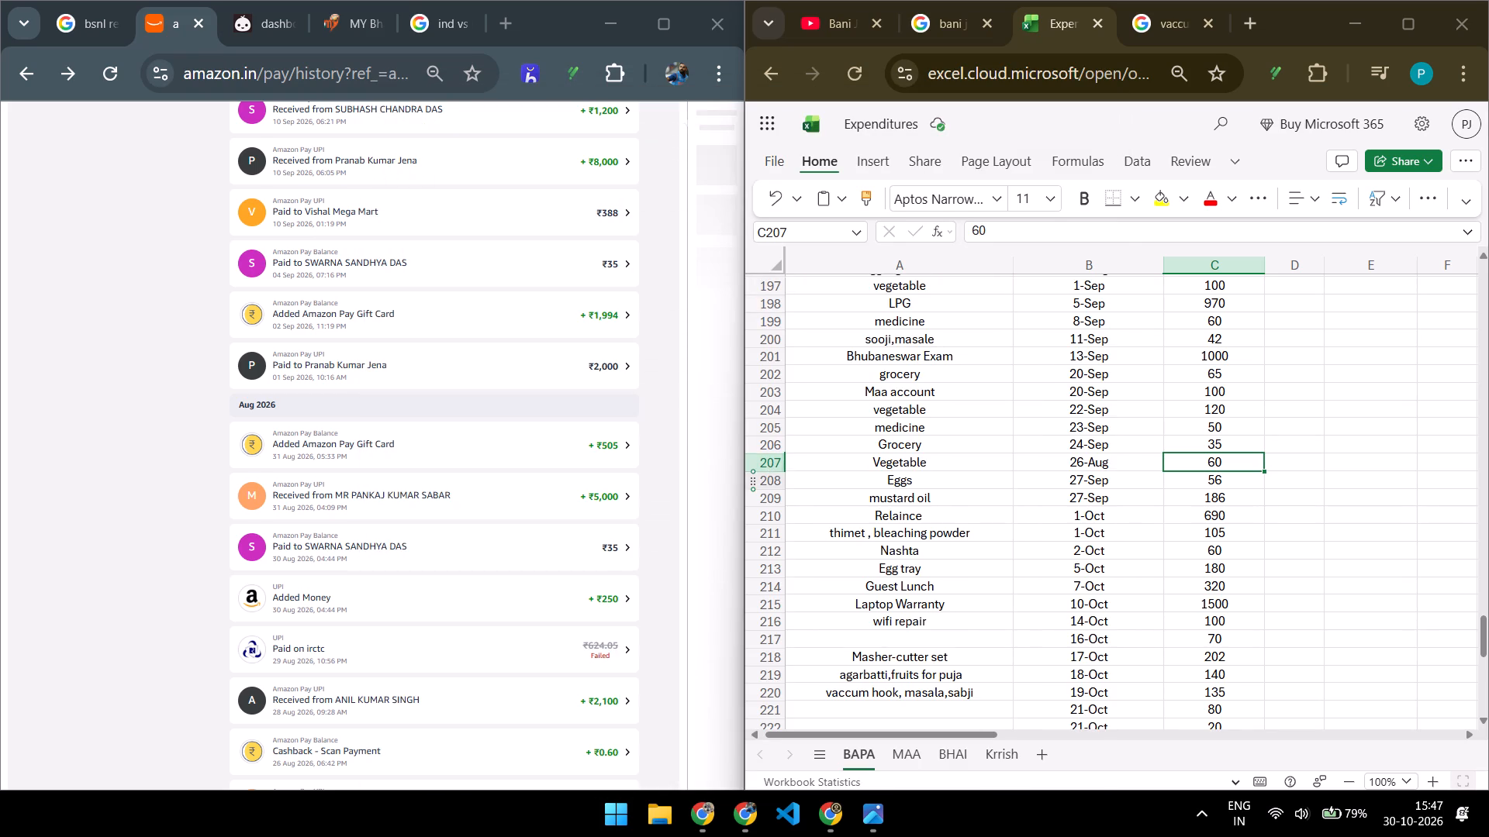
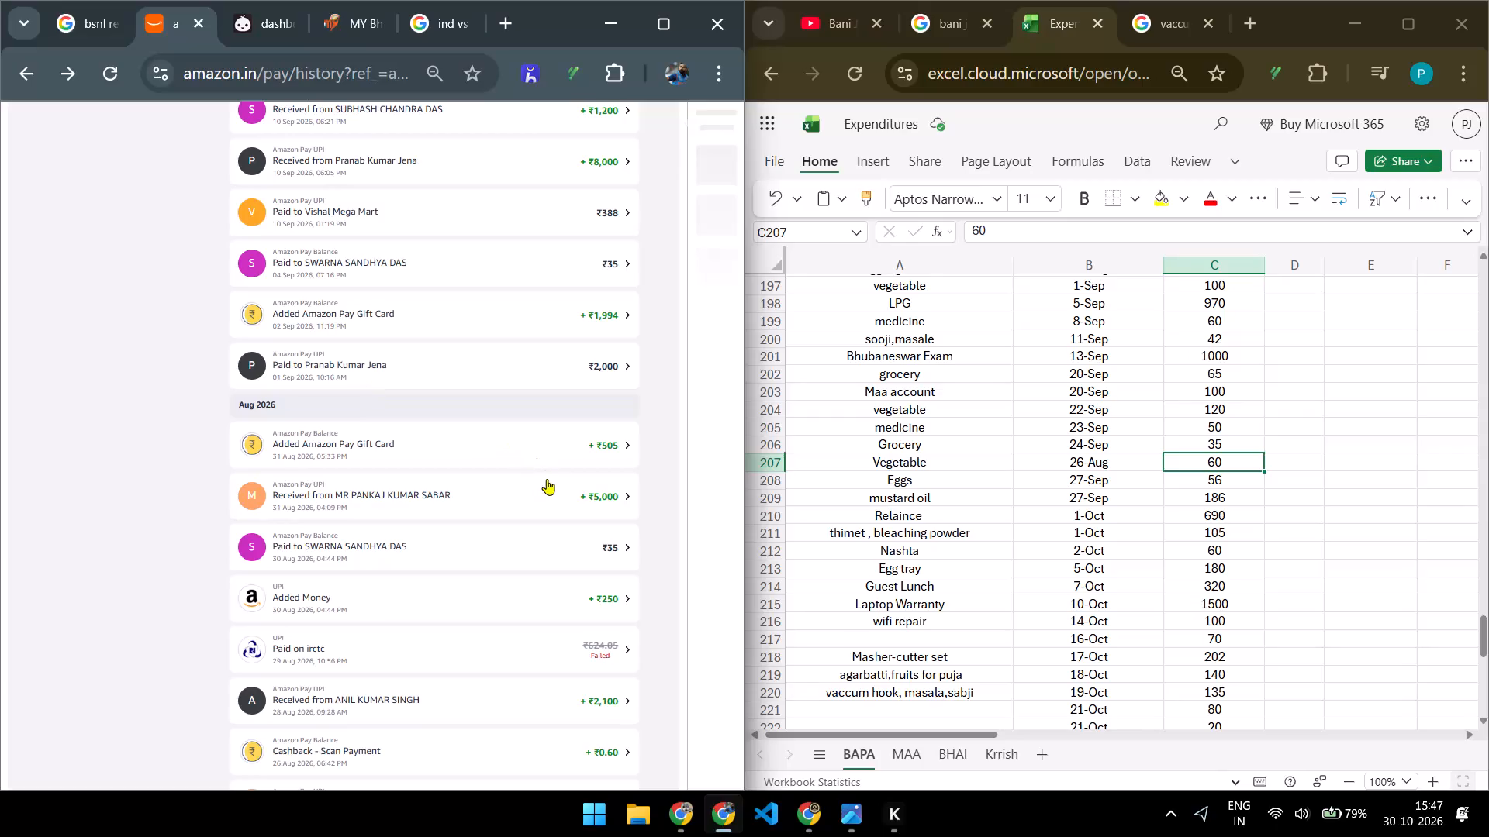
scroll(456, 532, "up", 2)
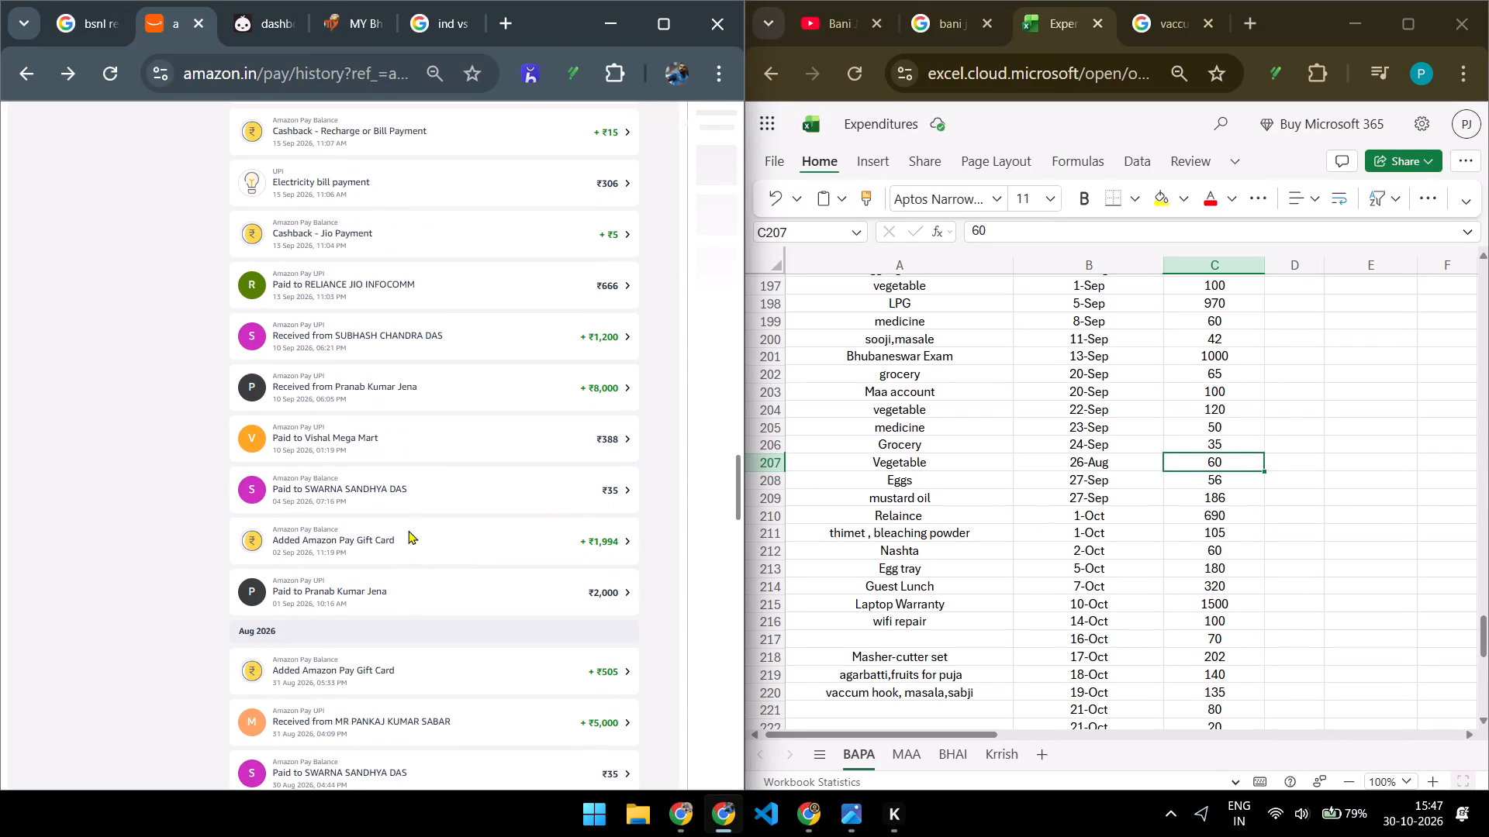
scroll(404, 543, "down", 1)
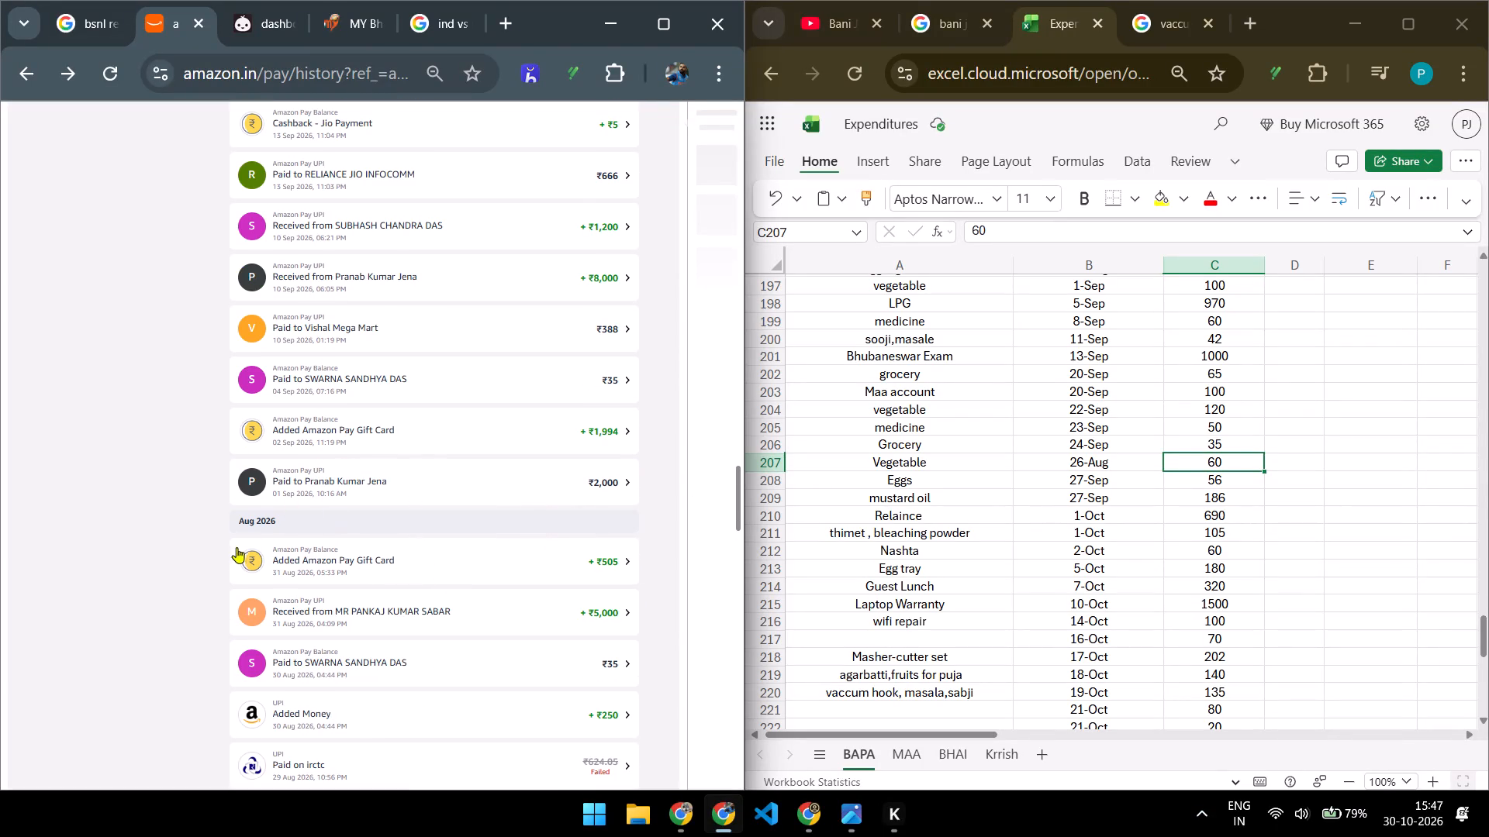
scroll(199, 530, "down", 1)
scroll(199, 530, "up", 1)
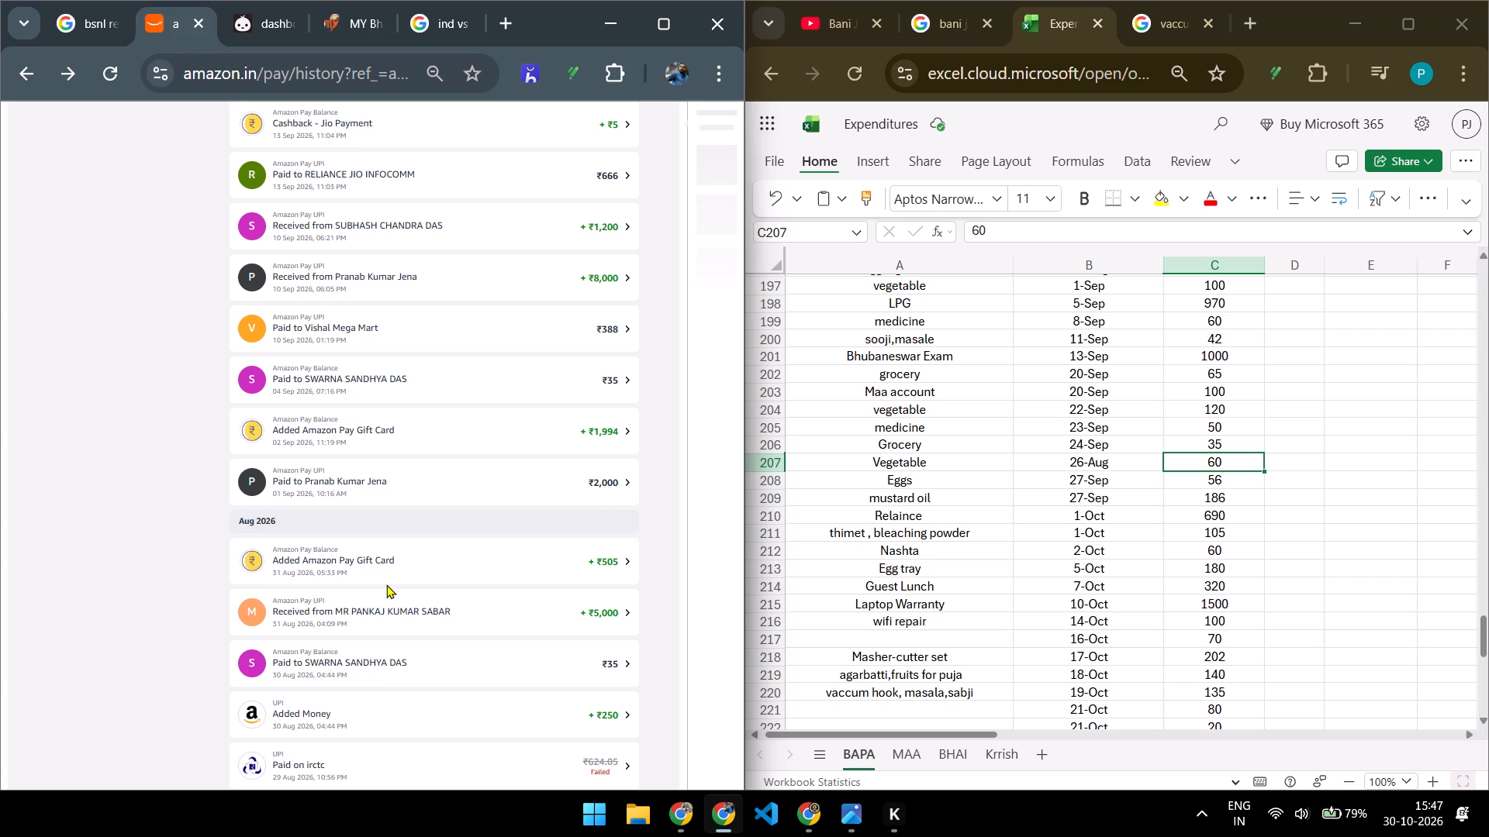
Switch to the Folk dashboard and look over its activity page and home page.
left_click(260, 39)
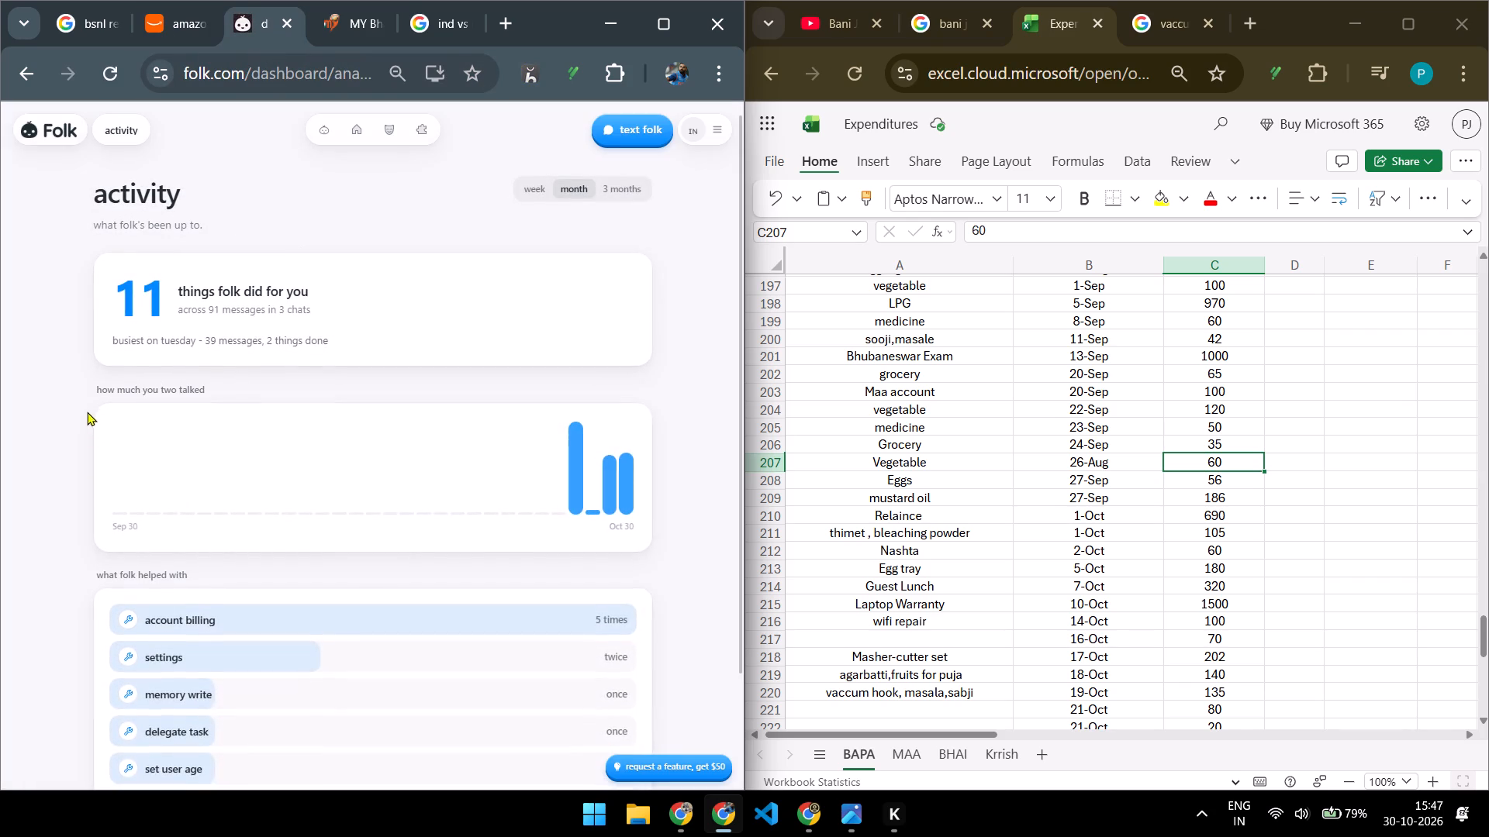
scroll(75, 398, "down", 4)
scroll(75, 398, "up", 4)
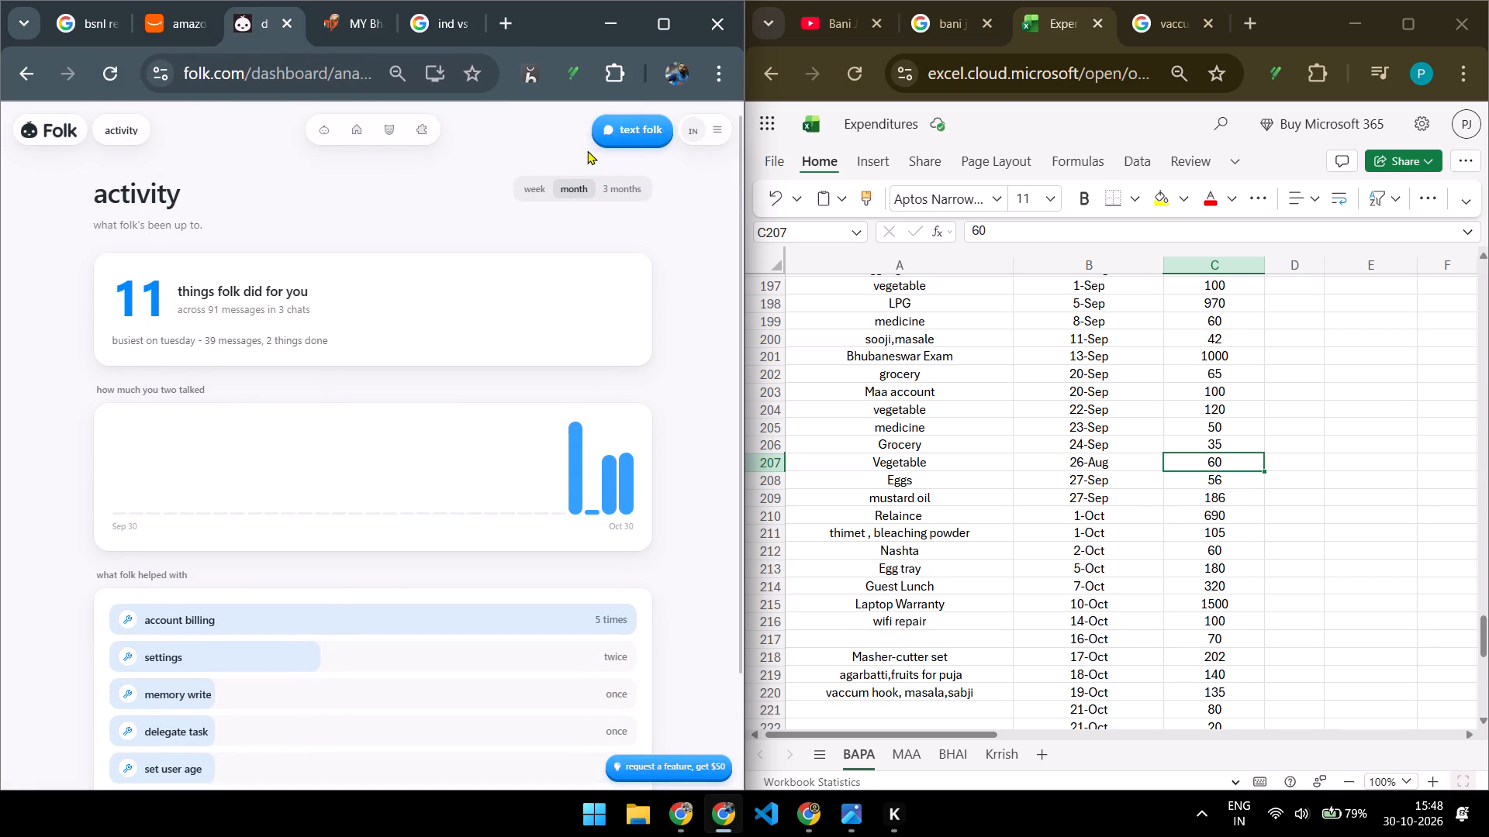
left_click(353, 126)
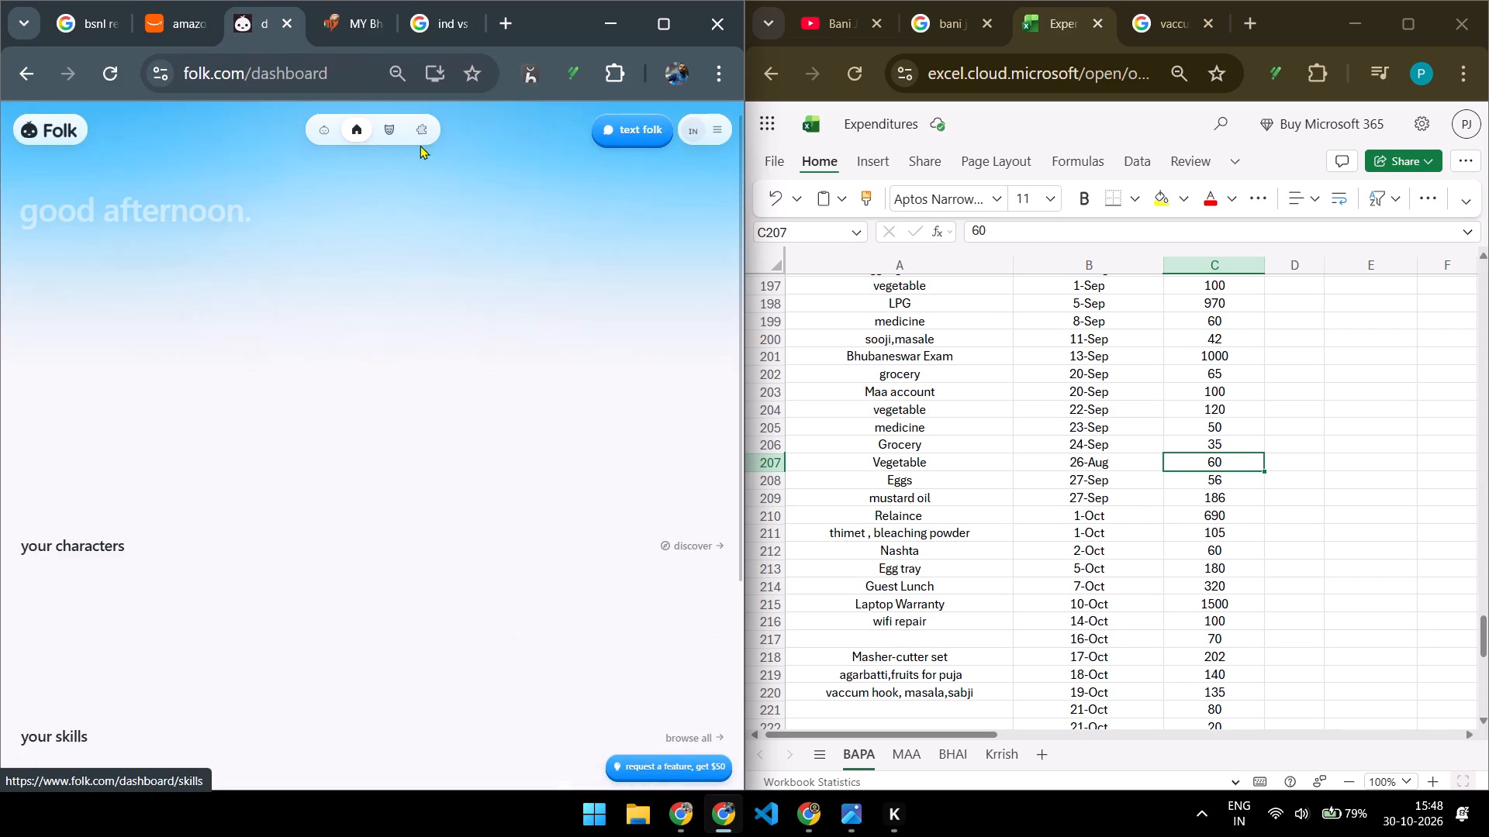
scroll(302, 398, "down", 3)
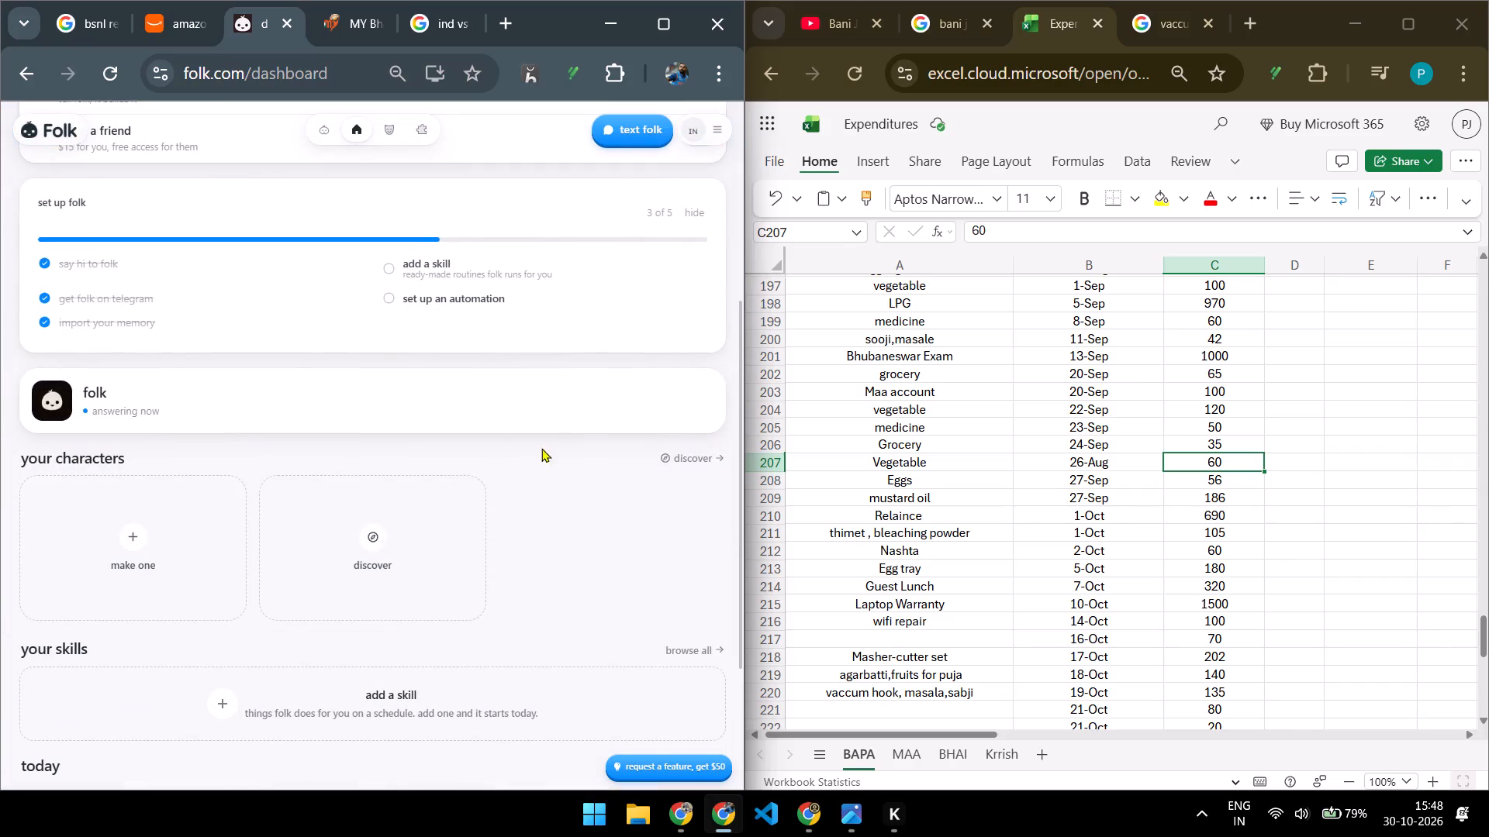
scroll(592, 404, "up", 3)
Open the rewards page from the Folk account options and go on to the referrals page.
left_click(720, 133)
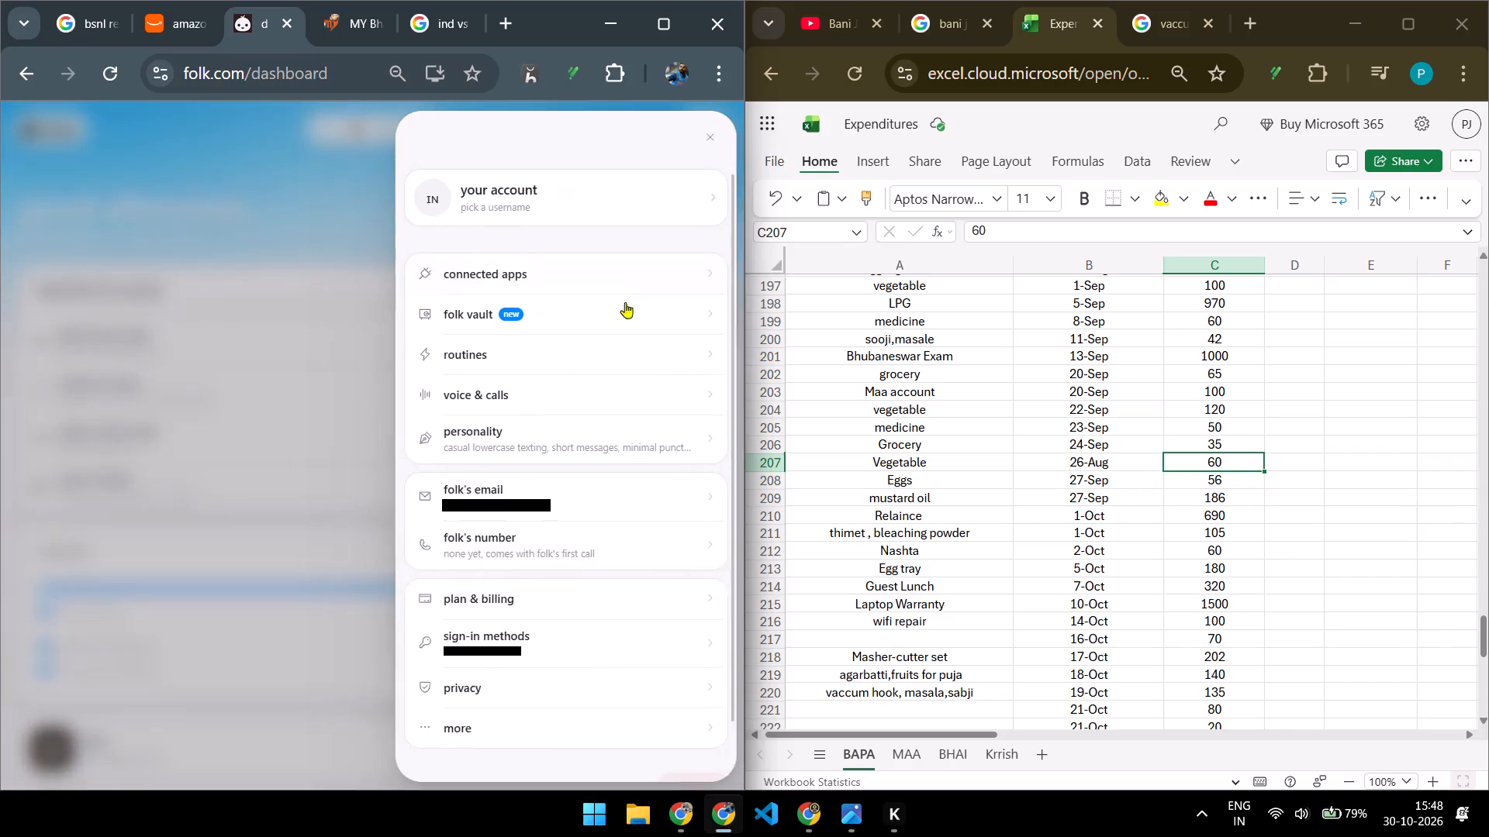
scroll(541, 594, "down", 2)
left_click(523, 669)
scroll(523, 670, "down", 2)
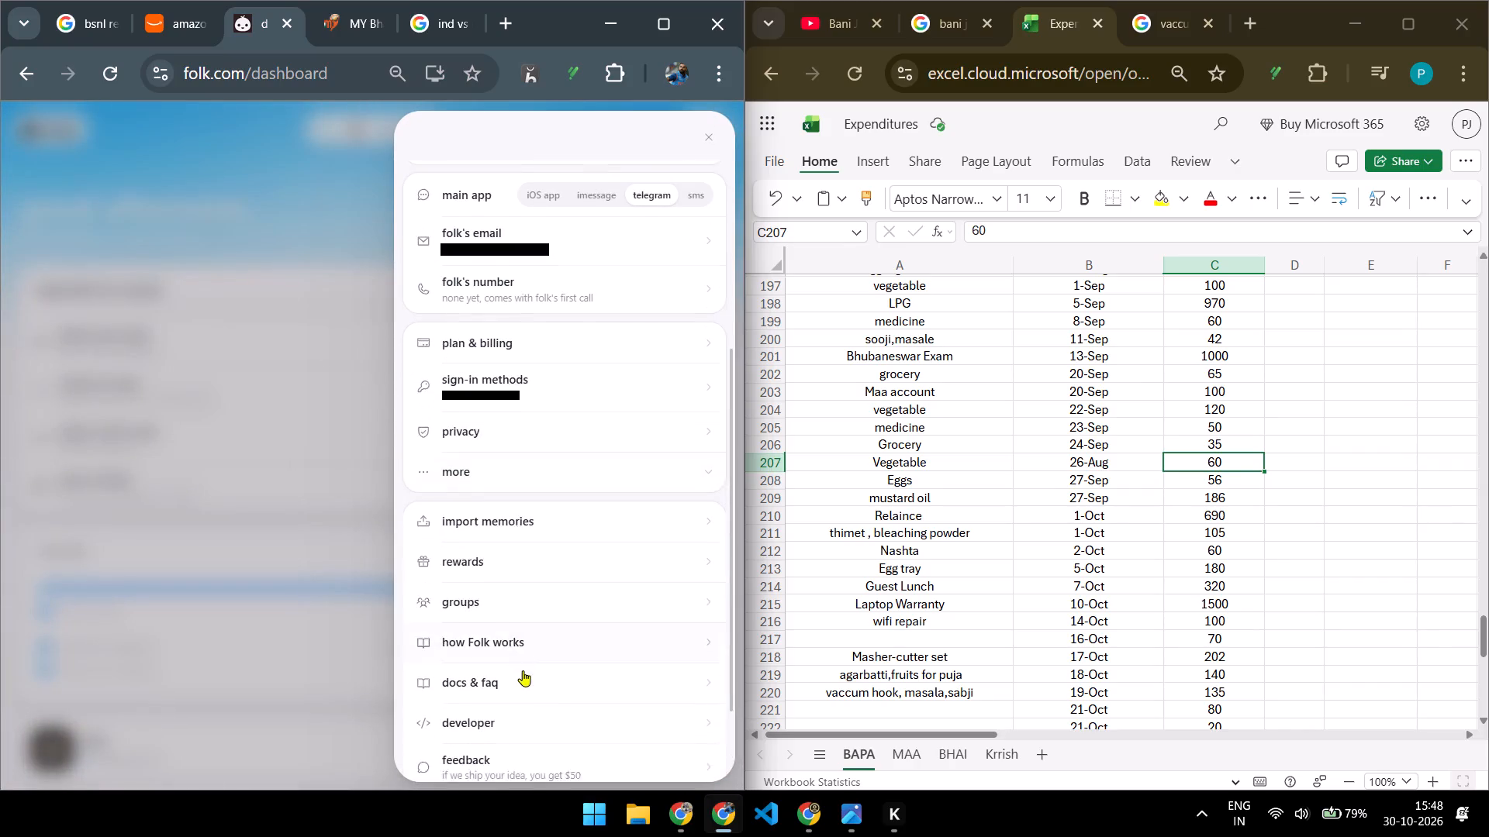
left_click(510, 539)
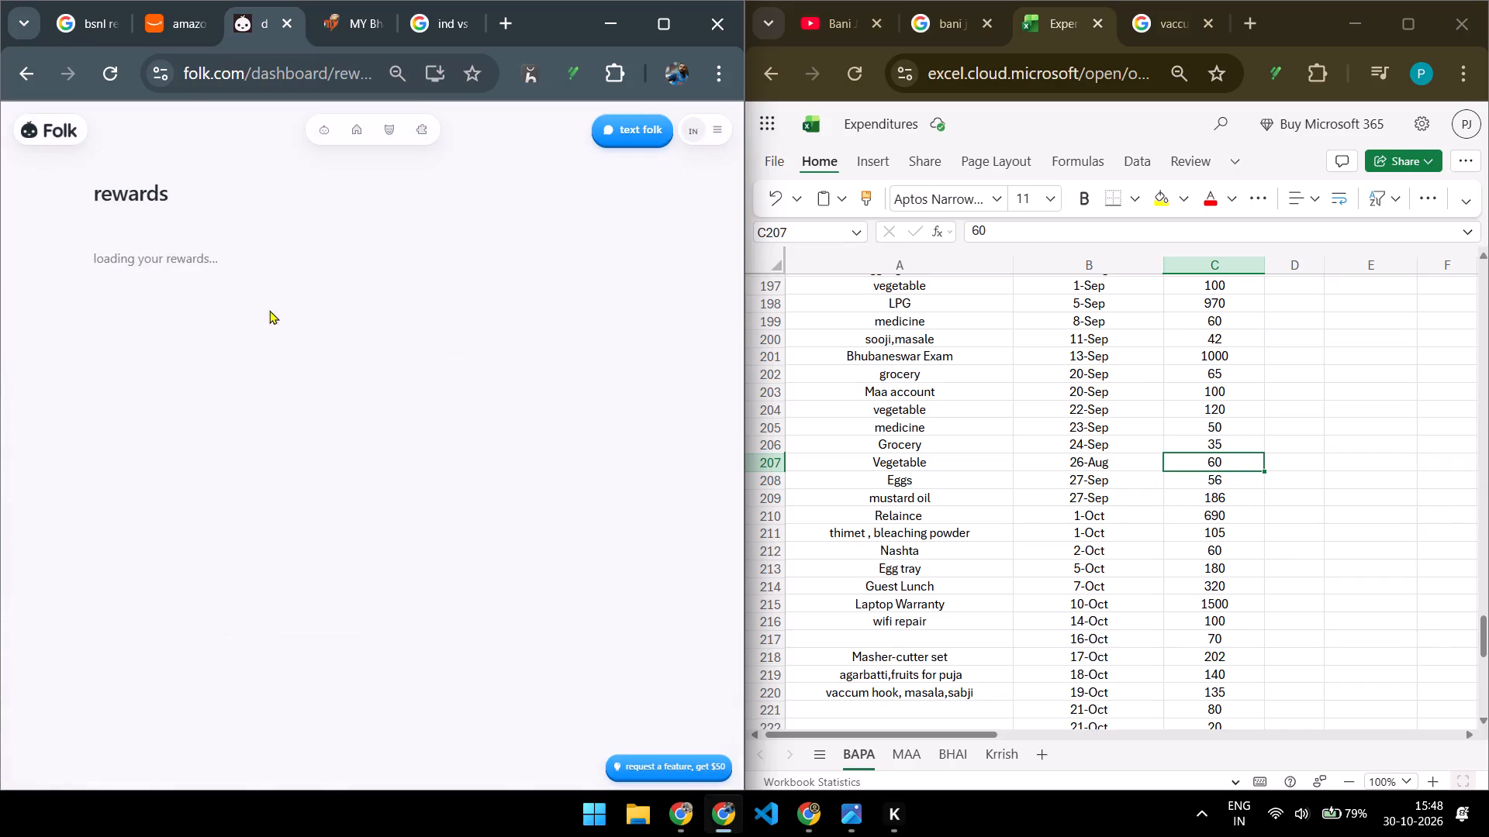
left_click(152, 366)
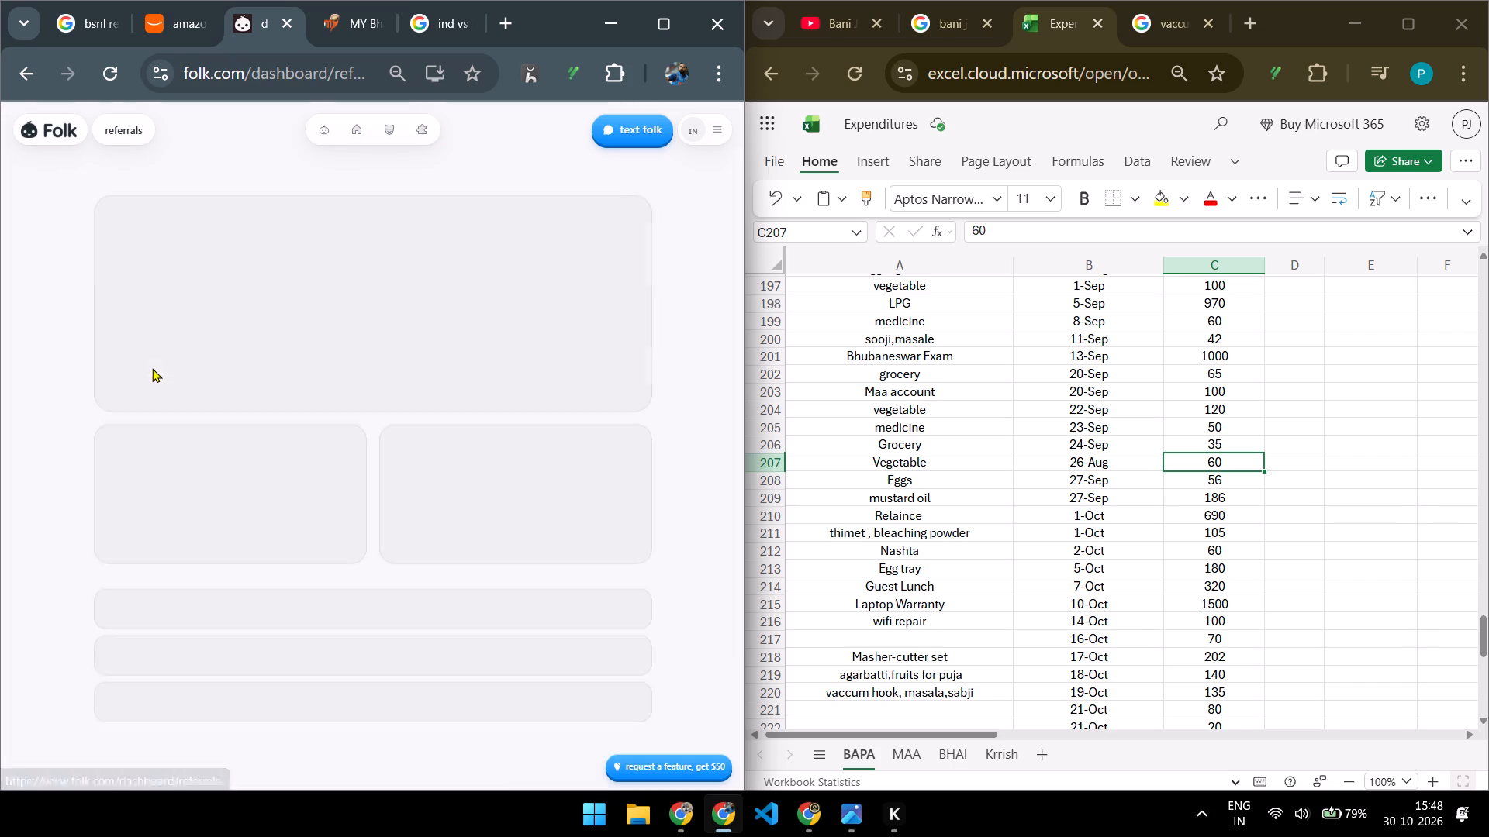
Review the referral payouts and expand the status details of friend 1 and friend 2.
scroll(180, 391, "down", 3)
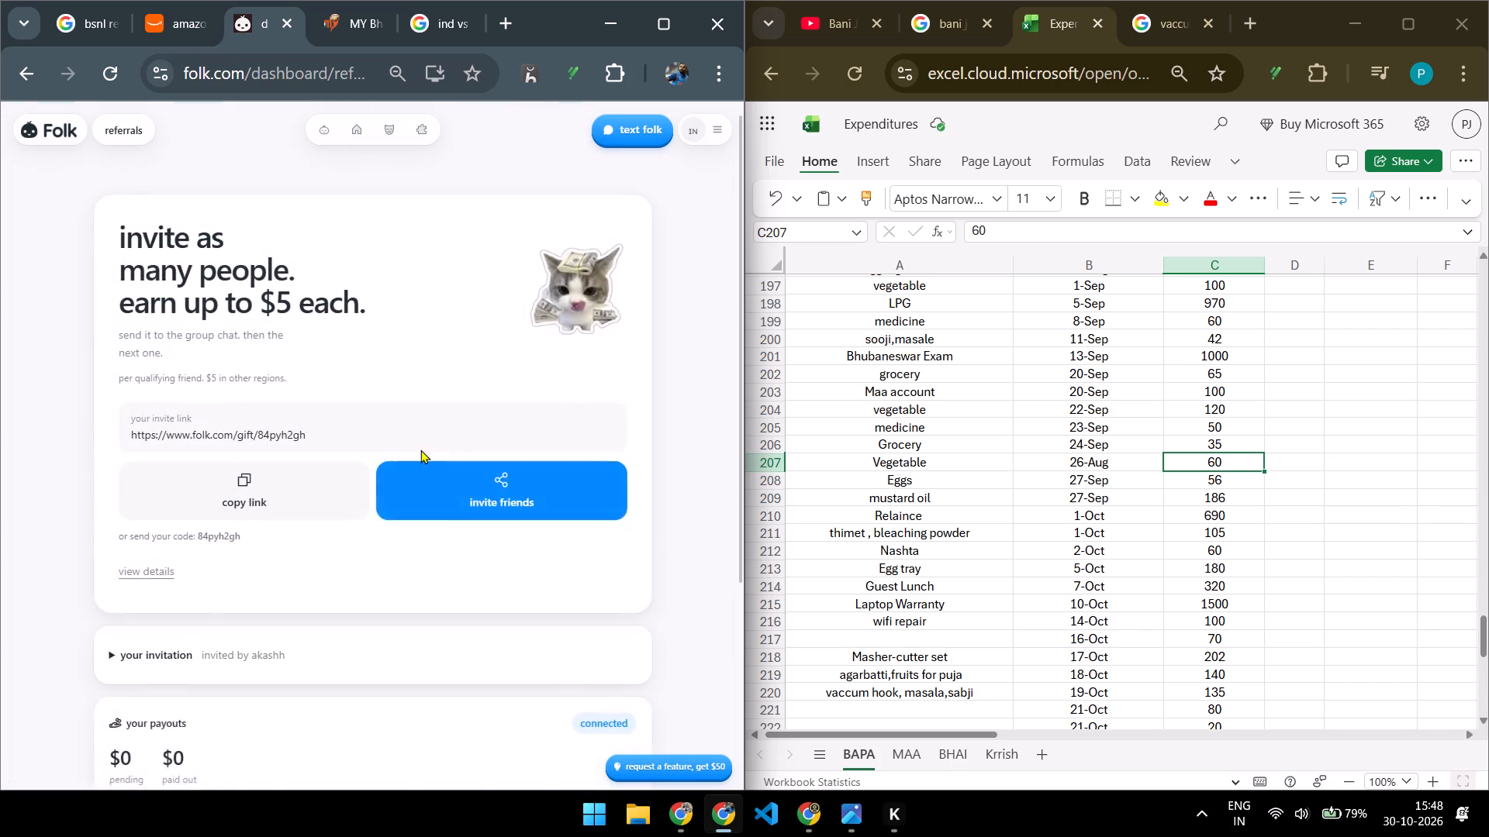
scroll(402, 451, "down", 3)
scroll(157, 459, "down", 1)
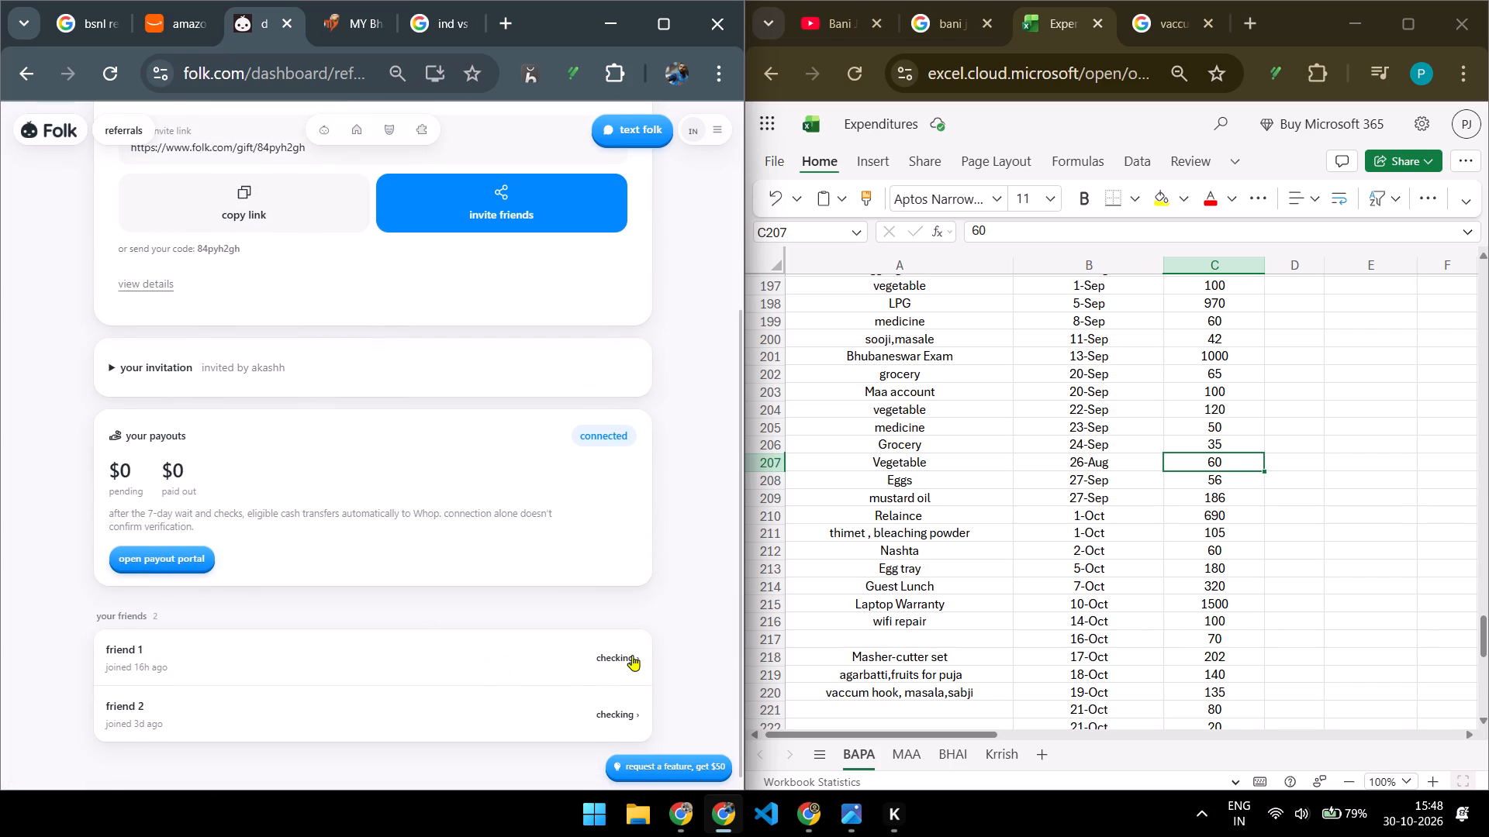
left_click(632, 655)
scroll(662, 594, "down", 1)
scroll(599, 625, "down", 1)
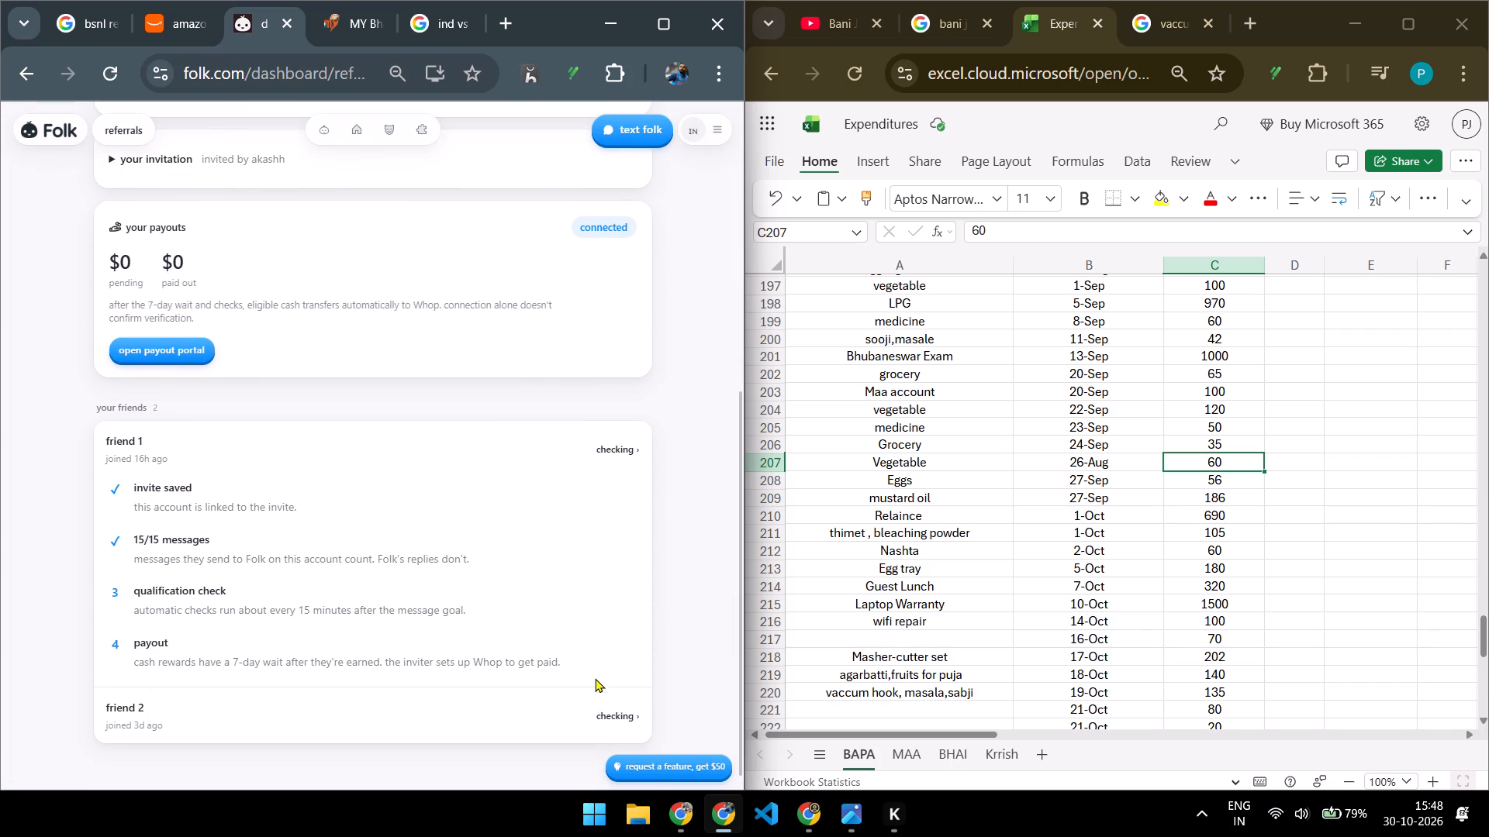
left_click(610, 717)
scroll(620, 573, "up", 2)
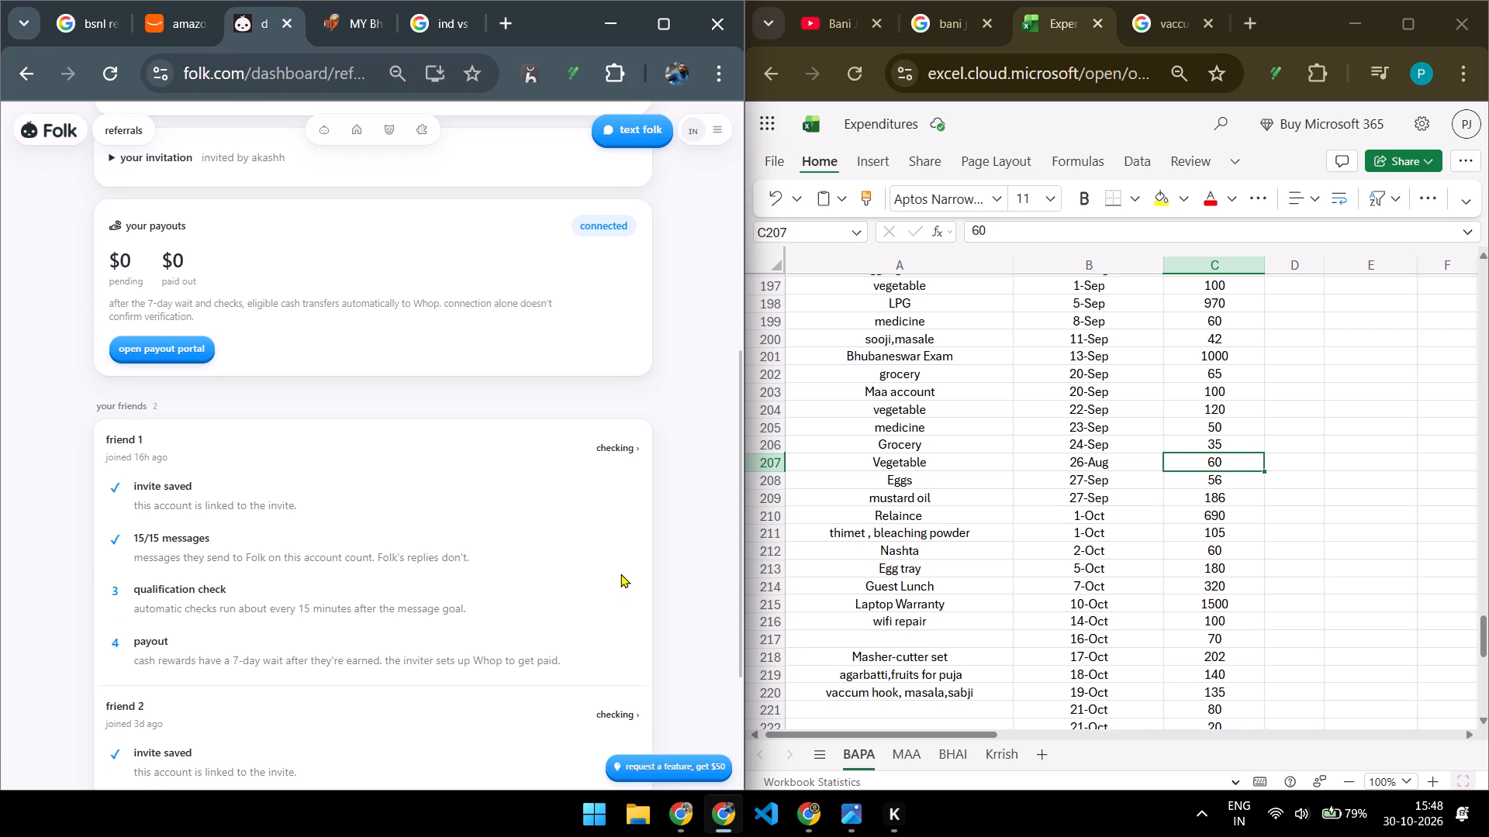
scroll(452, 487, "up", 3)
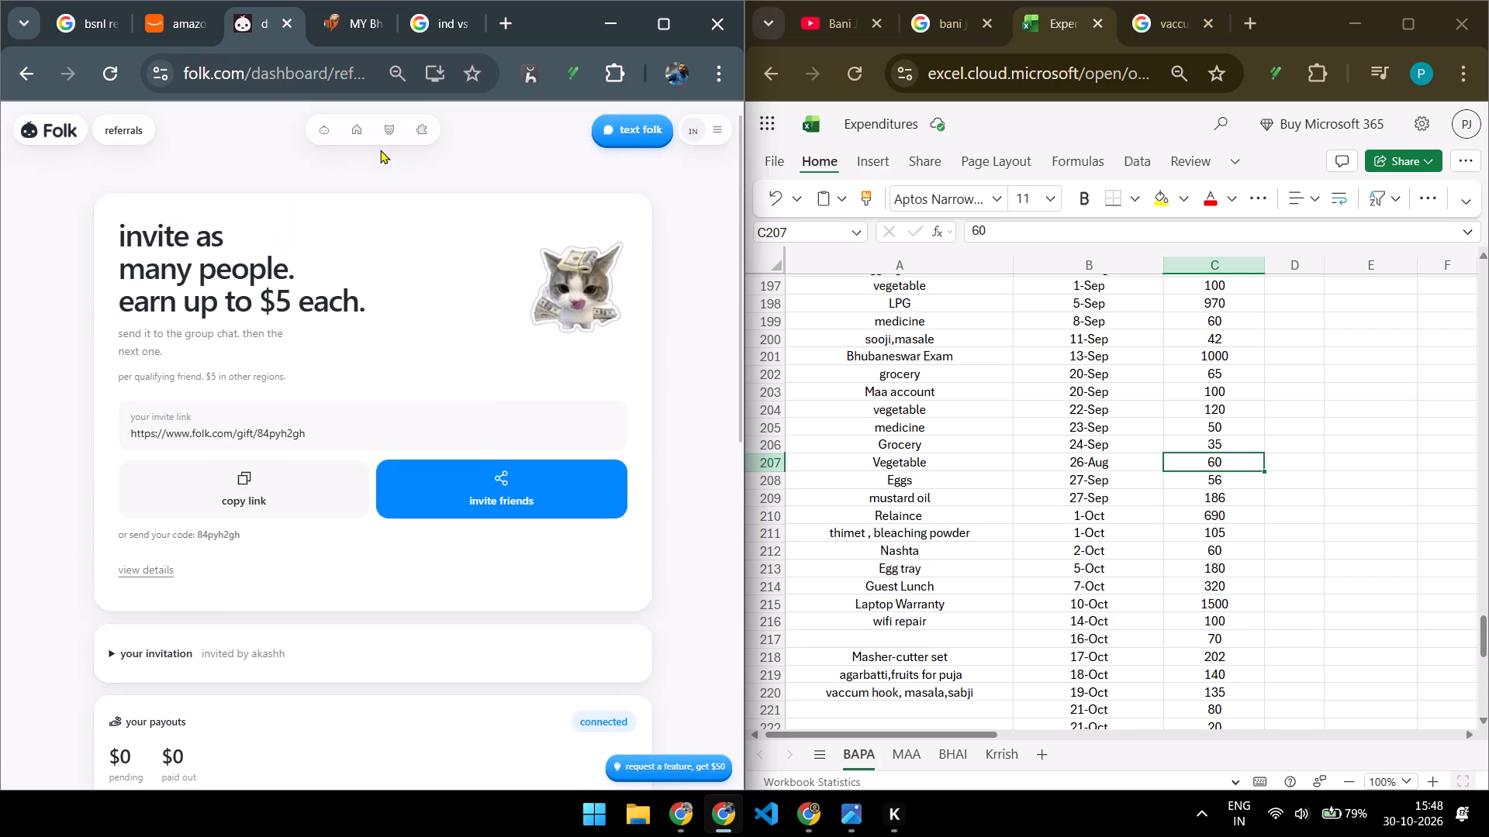
Return to the Amazon Pay transaction history, check the entries on the workbook's BHAI sheet, and go back to the BAPA sheet.
left_click(171, 13)
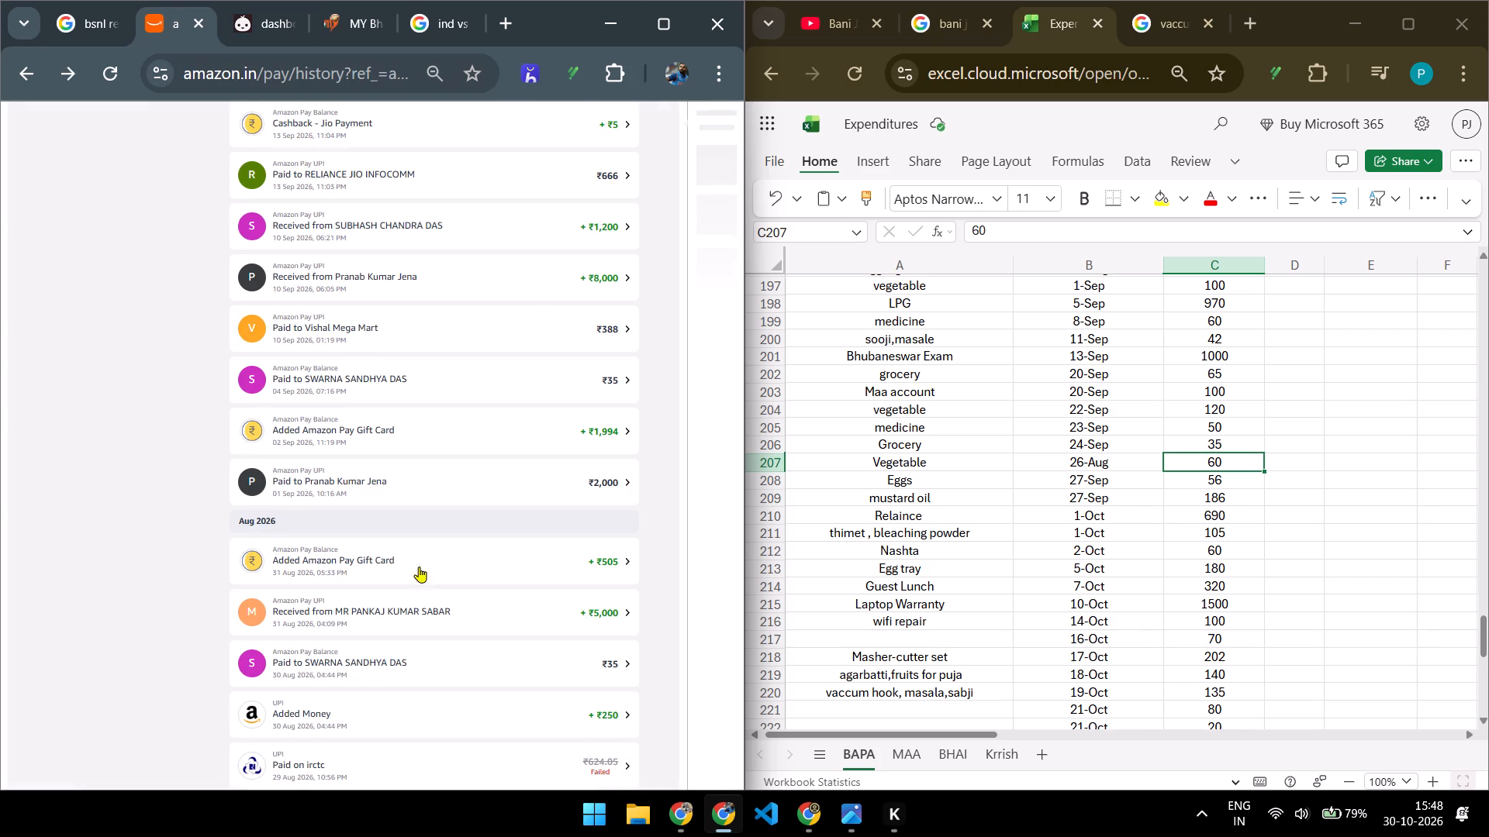
scroll(520, 510, "up", 1)
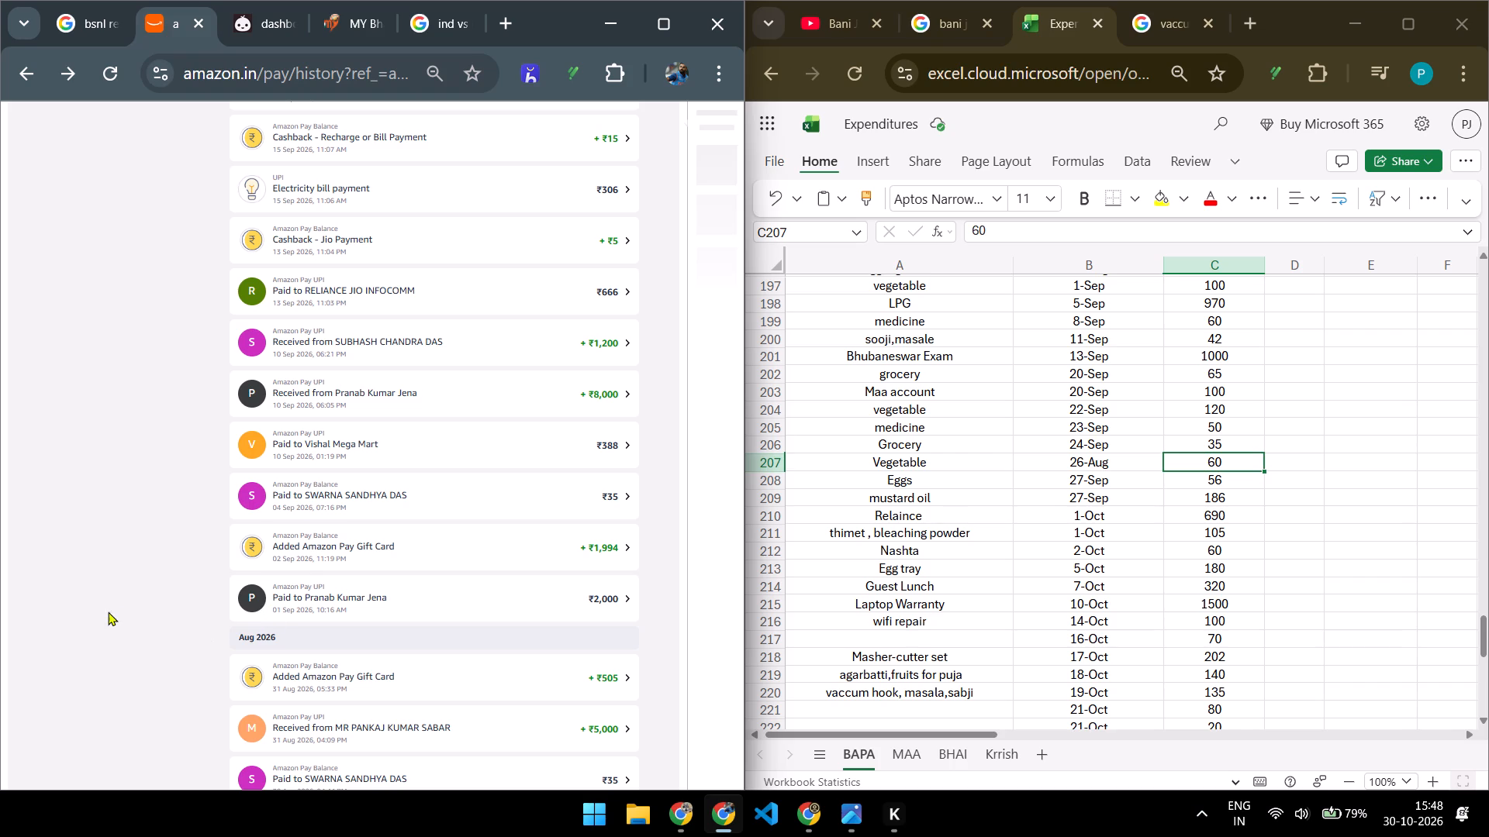
left_click(809, 811)
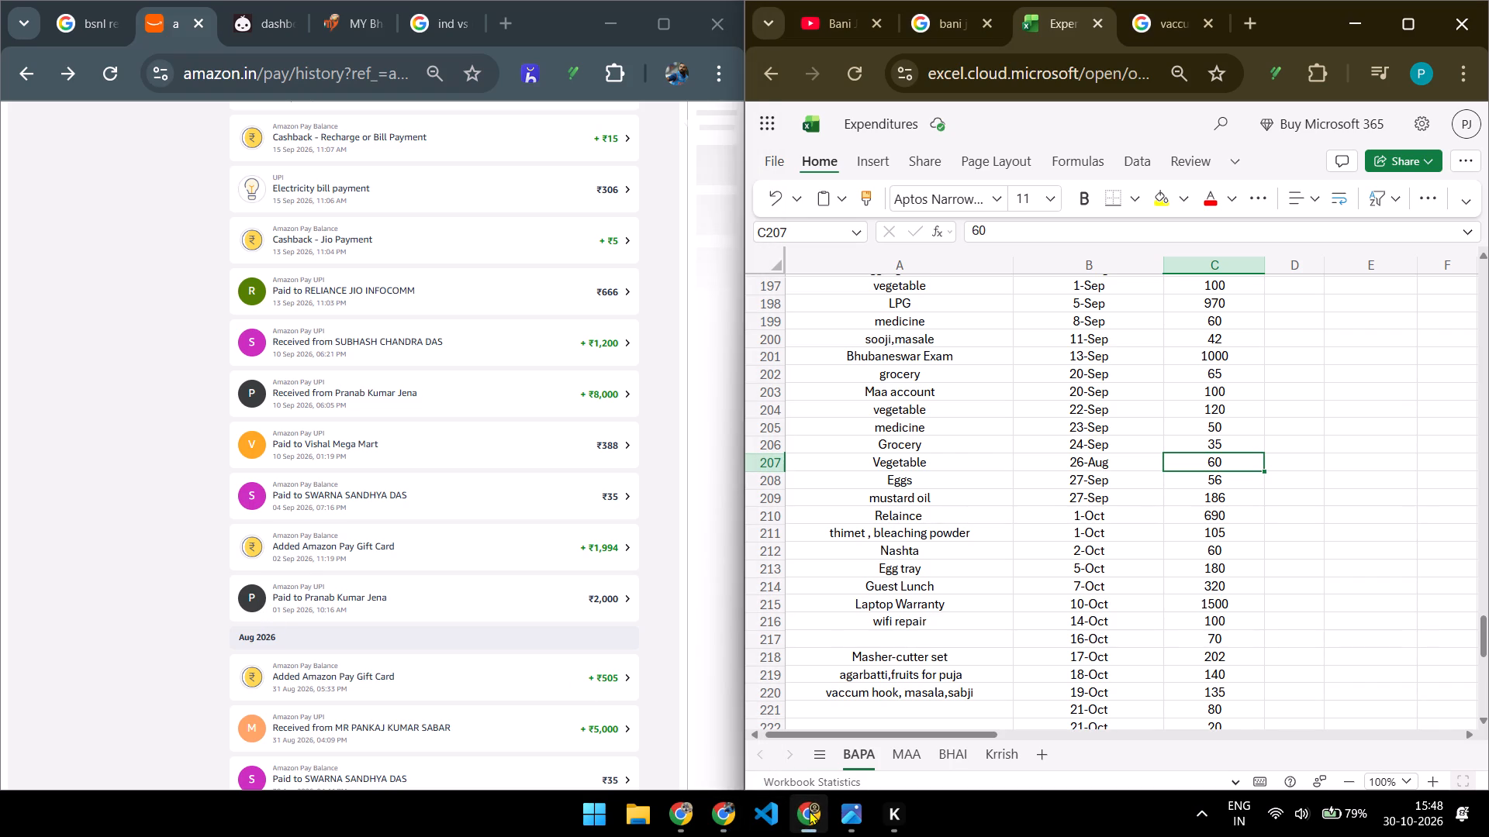
left_click(716, 818)
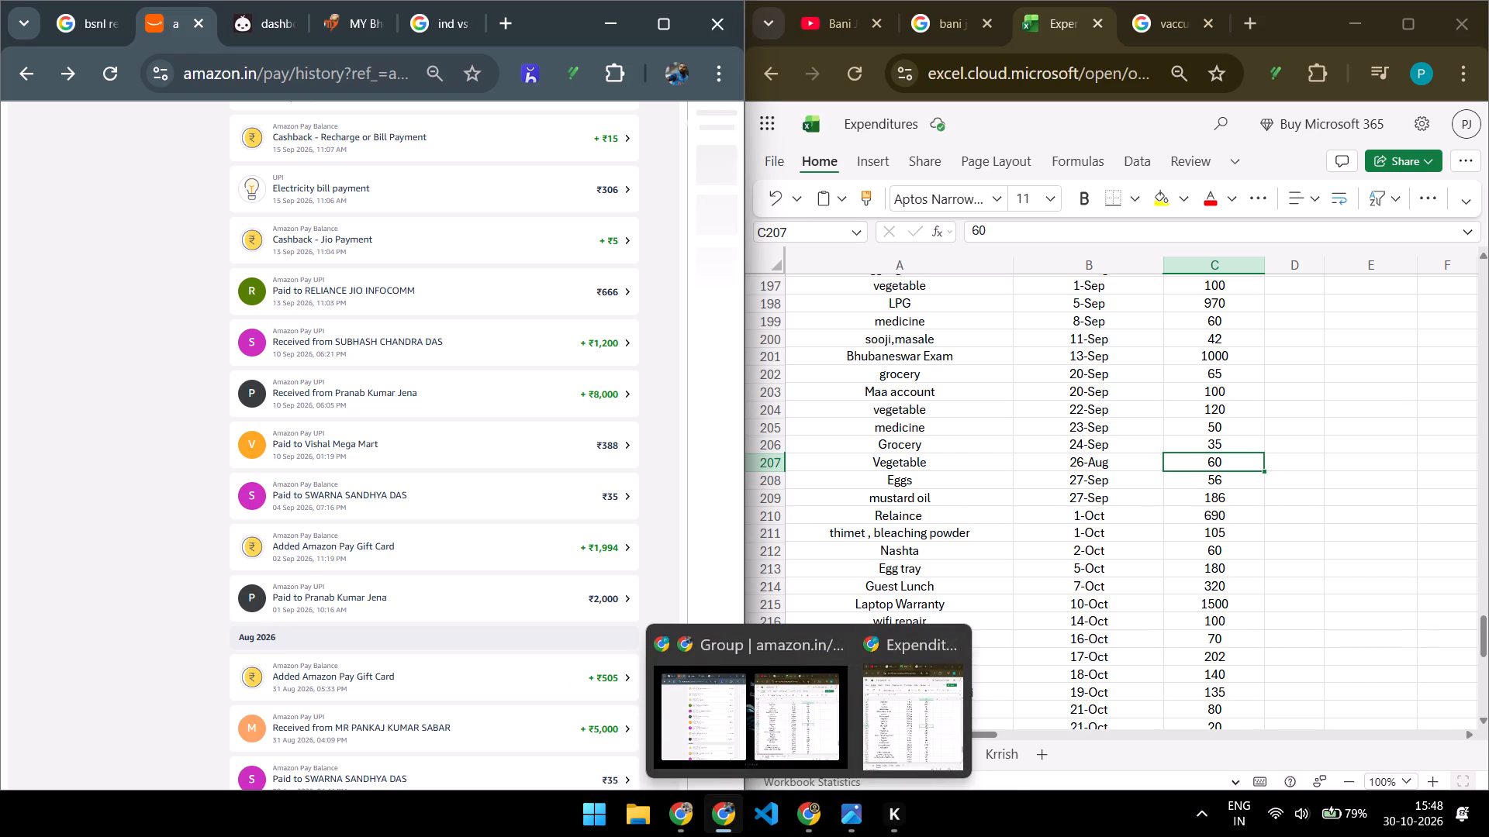
left_click(950, 753)
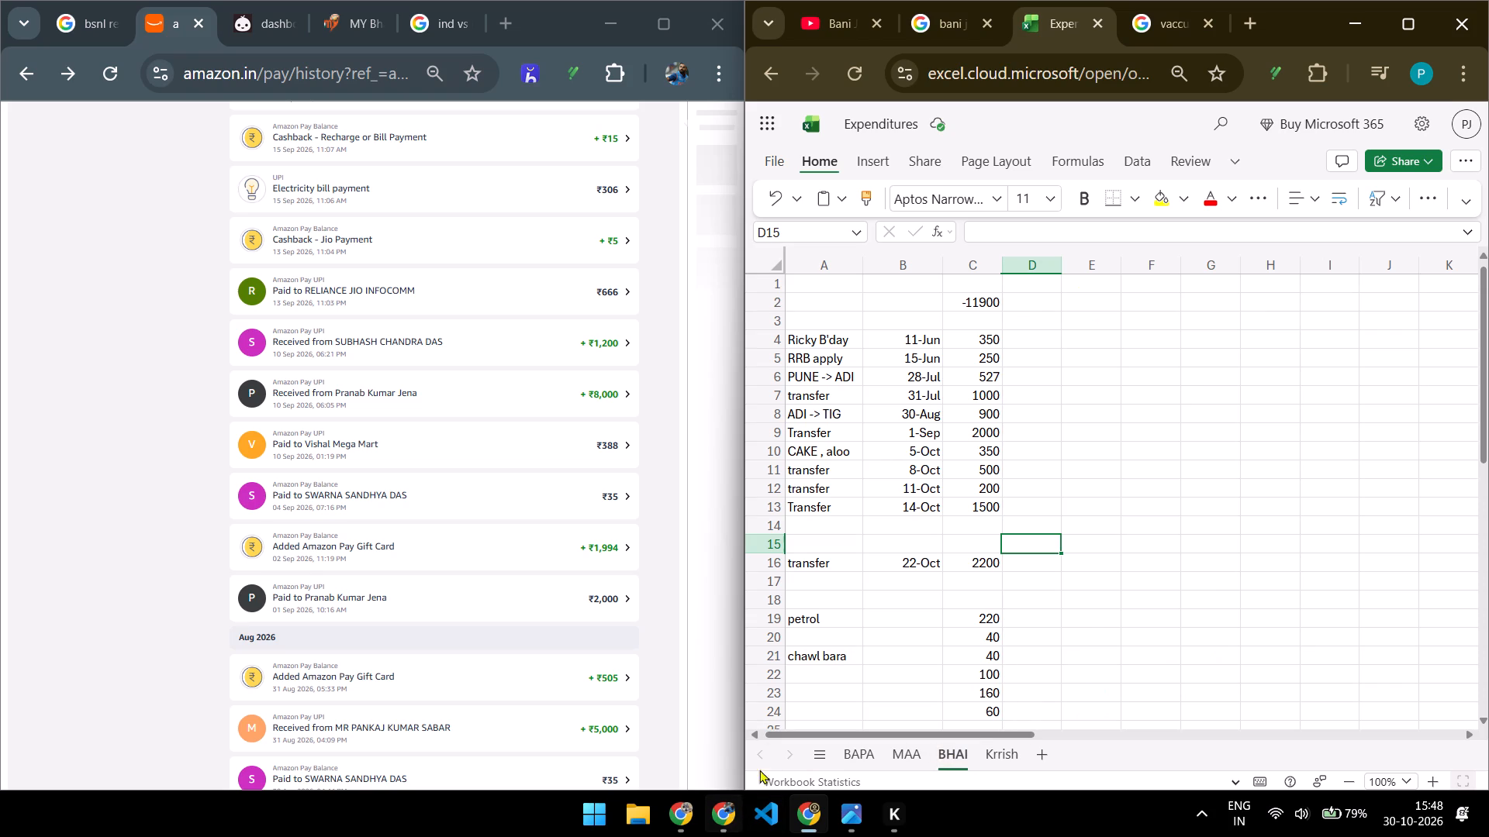
left_click(855, 755)
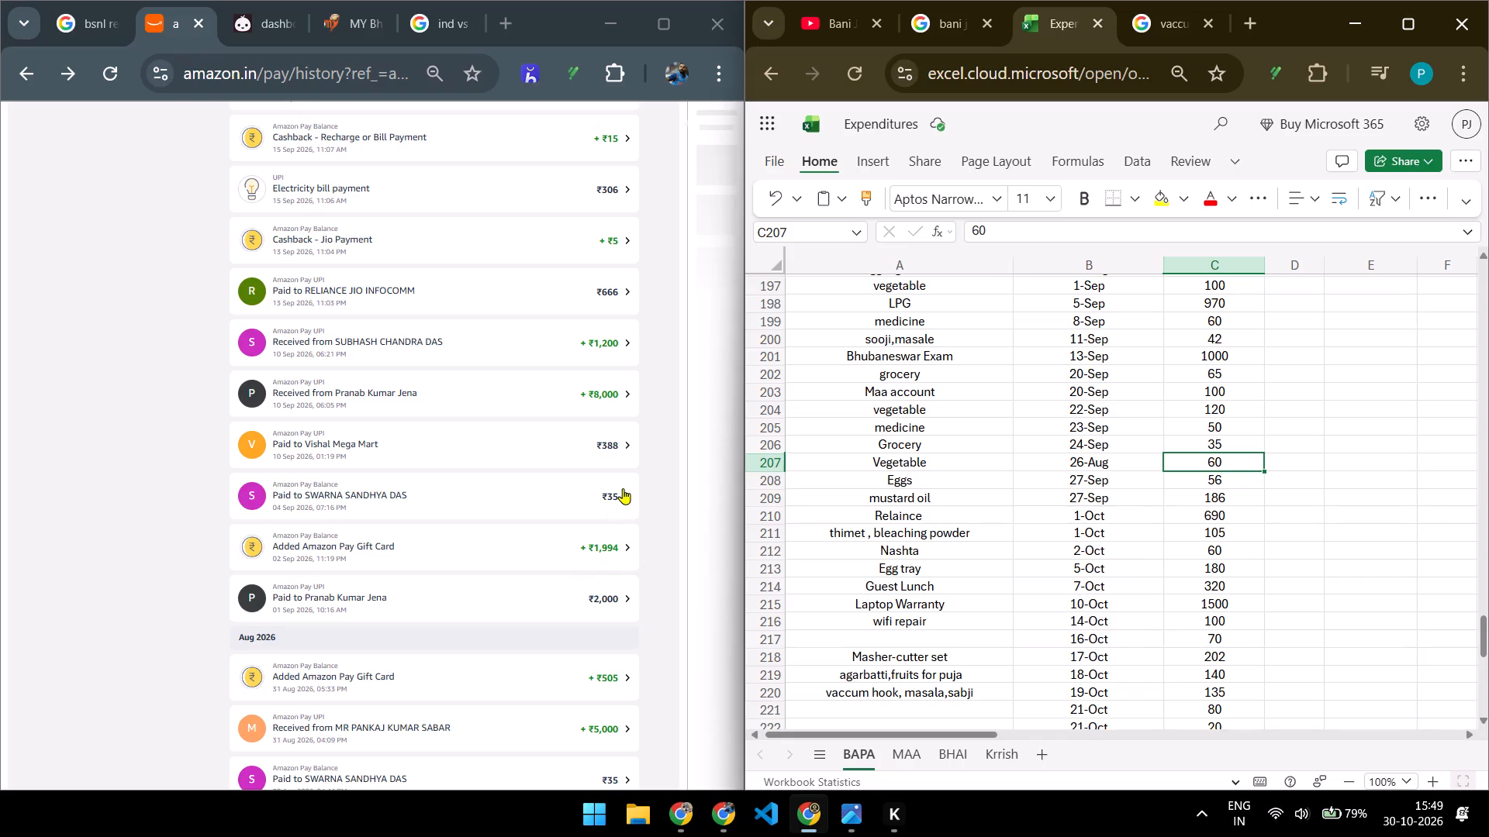
Check the details of the ₹388 payment to Vishal Mega Mart on 10 September 2026 and return to the transaction list.
scroll(1206, 591, "down", 2)
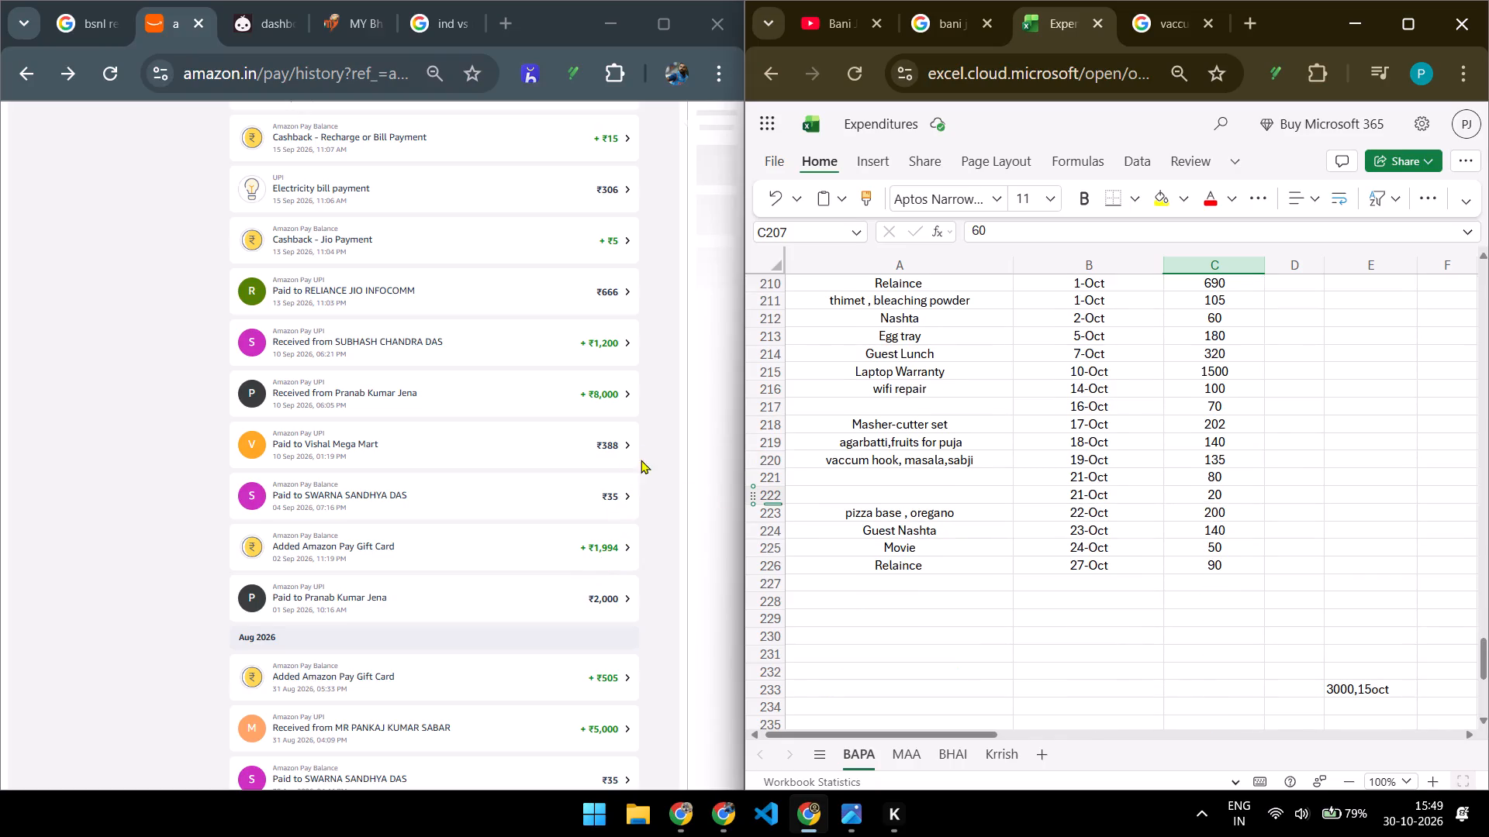
left_click(621, 440)
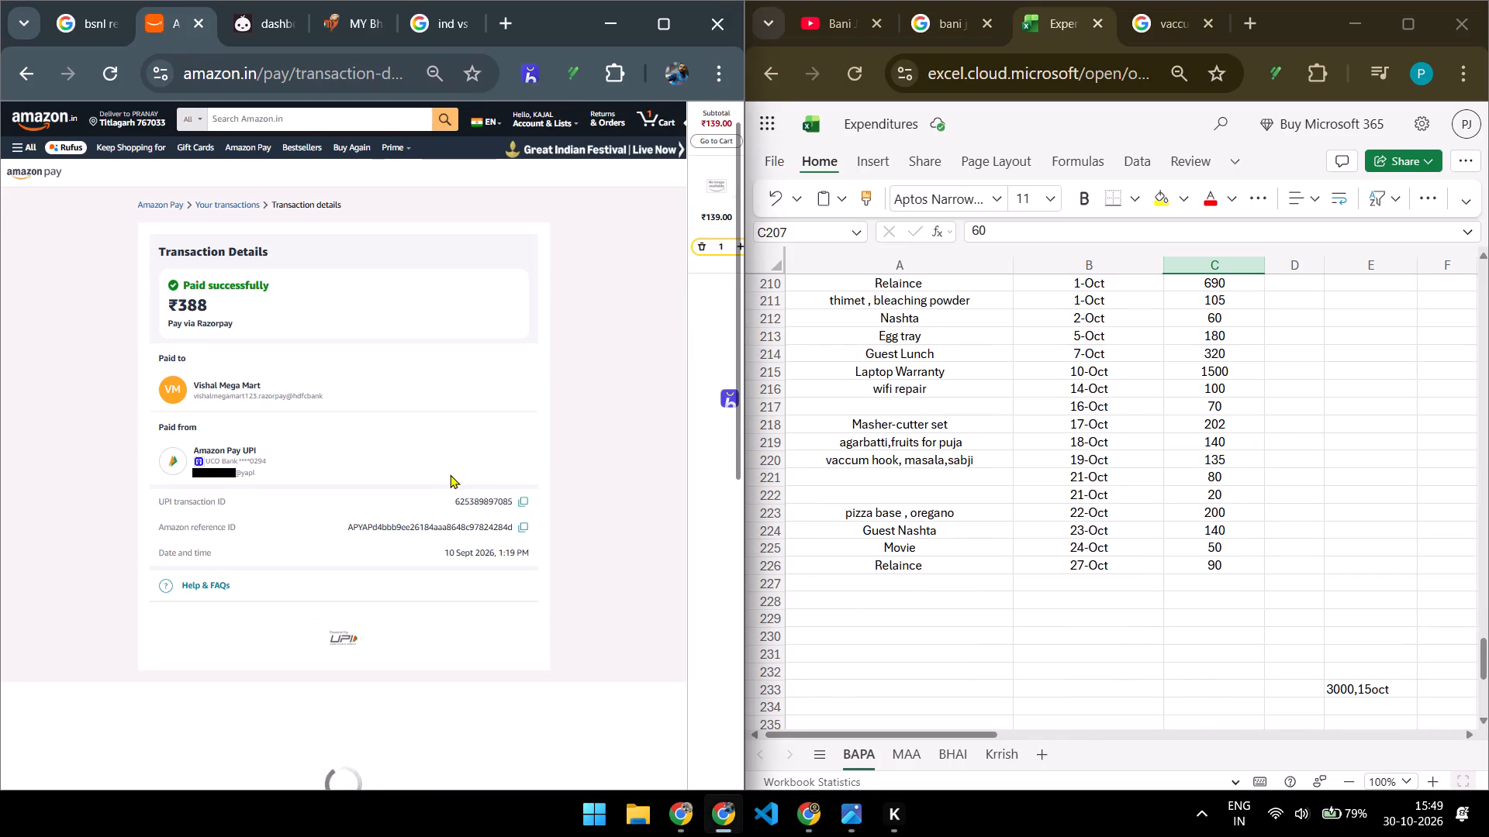
left_click(26, 77)
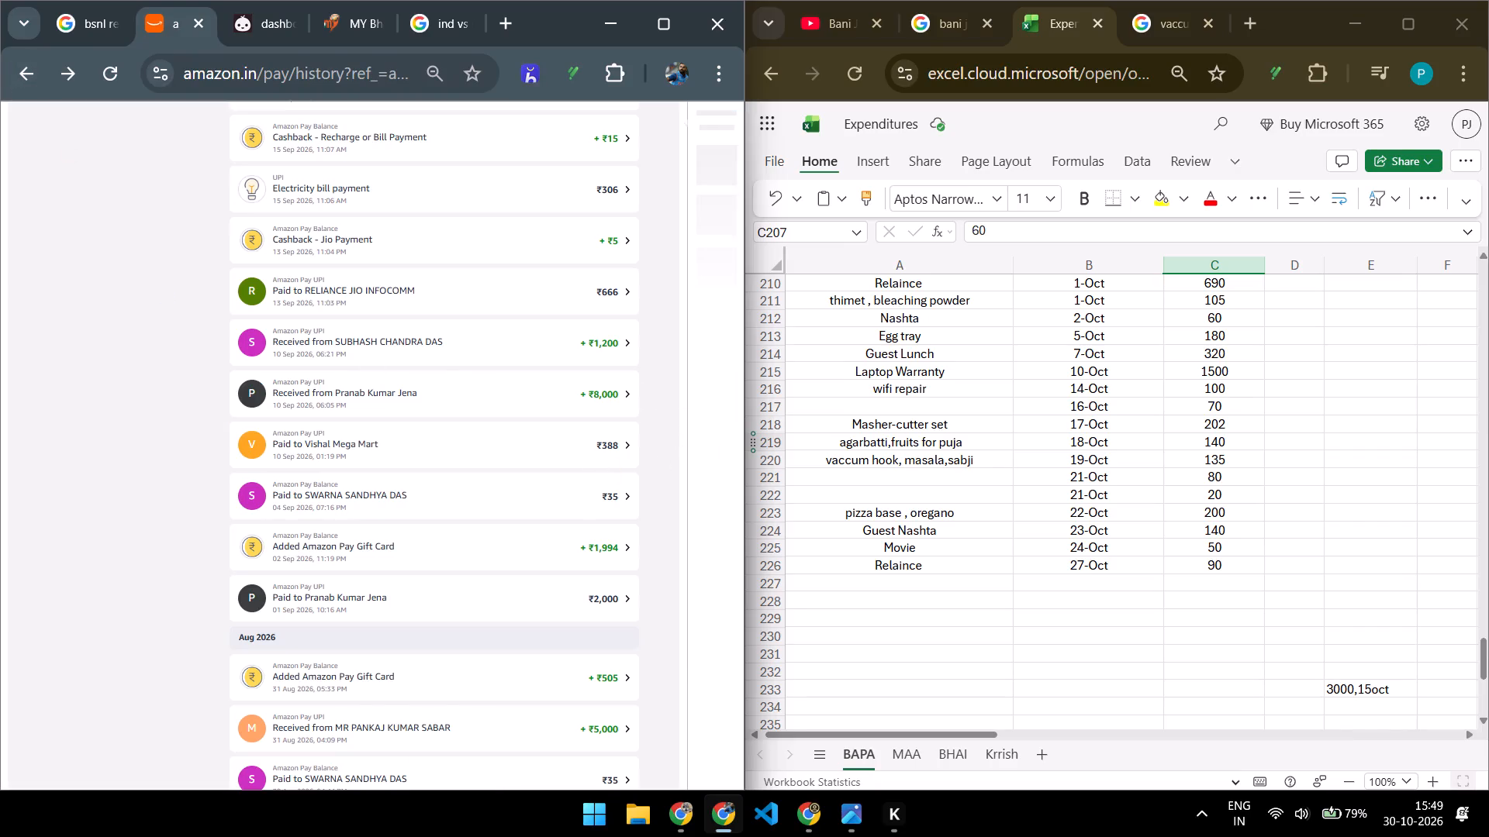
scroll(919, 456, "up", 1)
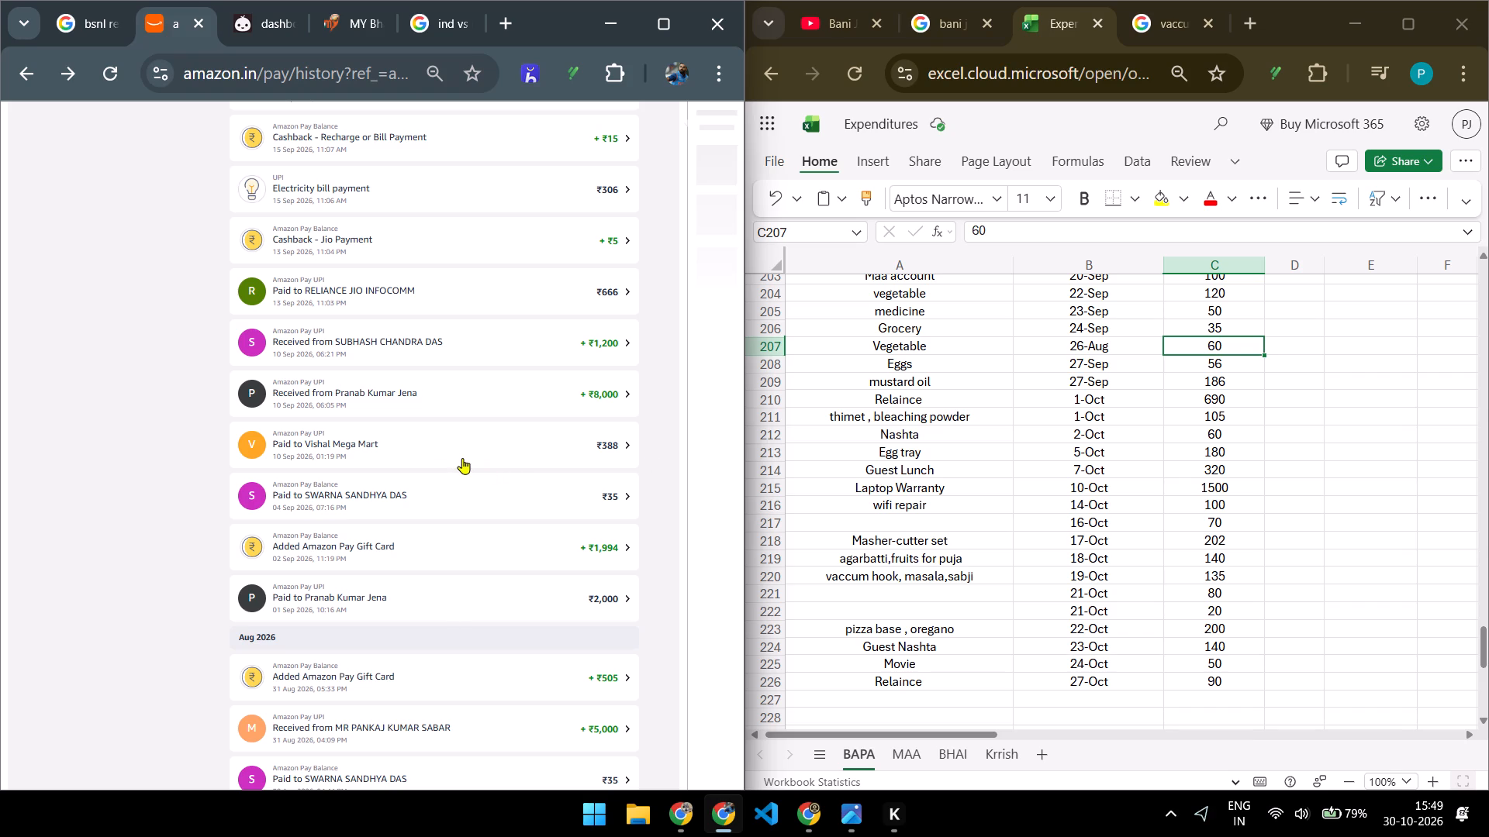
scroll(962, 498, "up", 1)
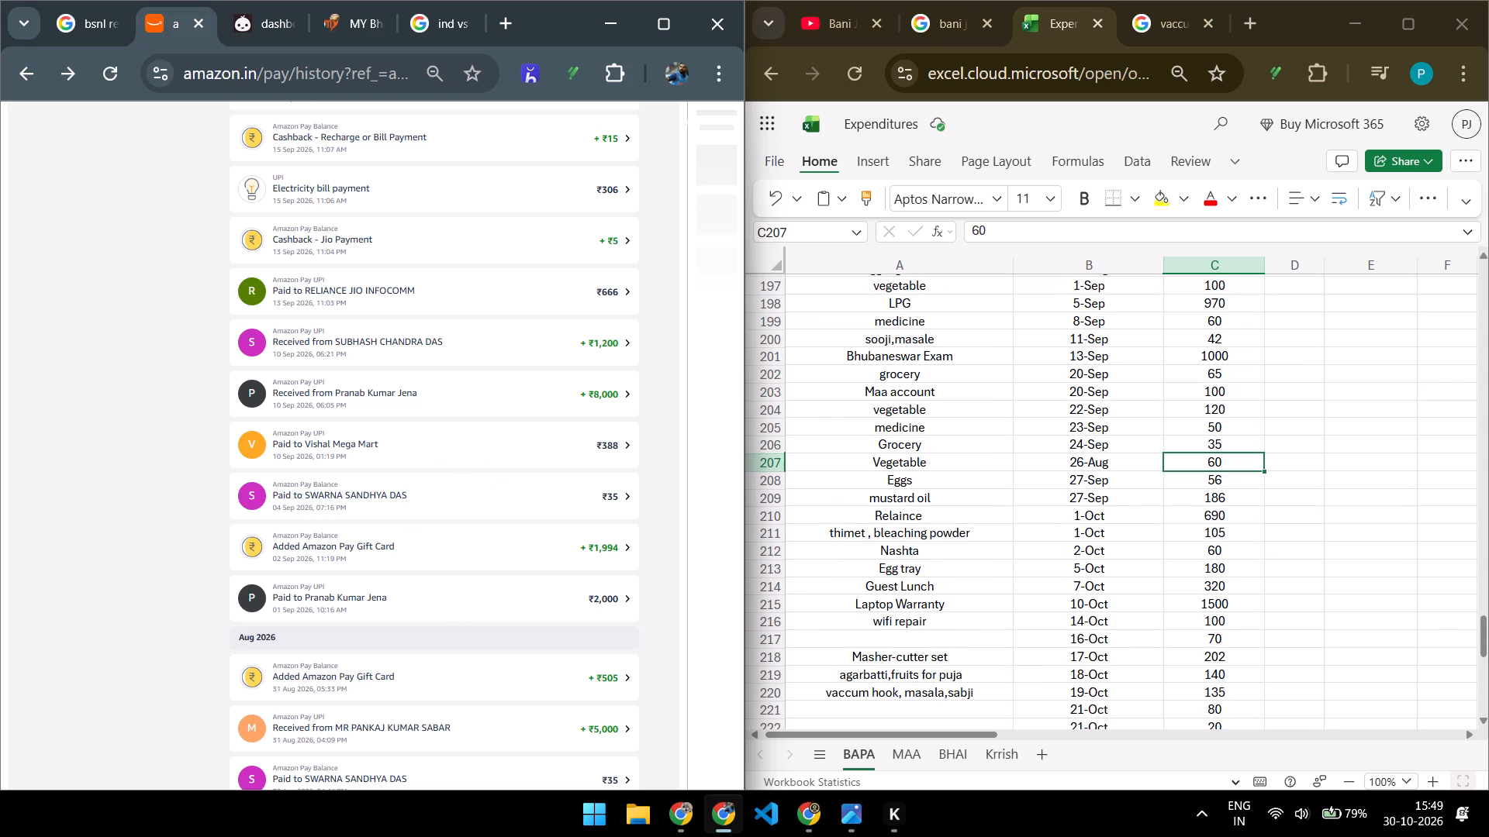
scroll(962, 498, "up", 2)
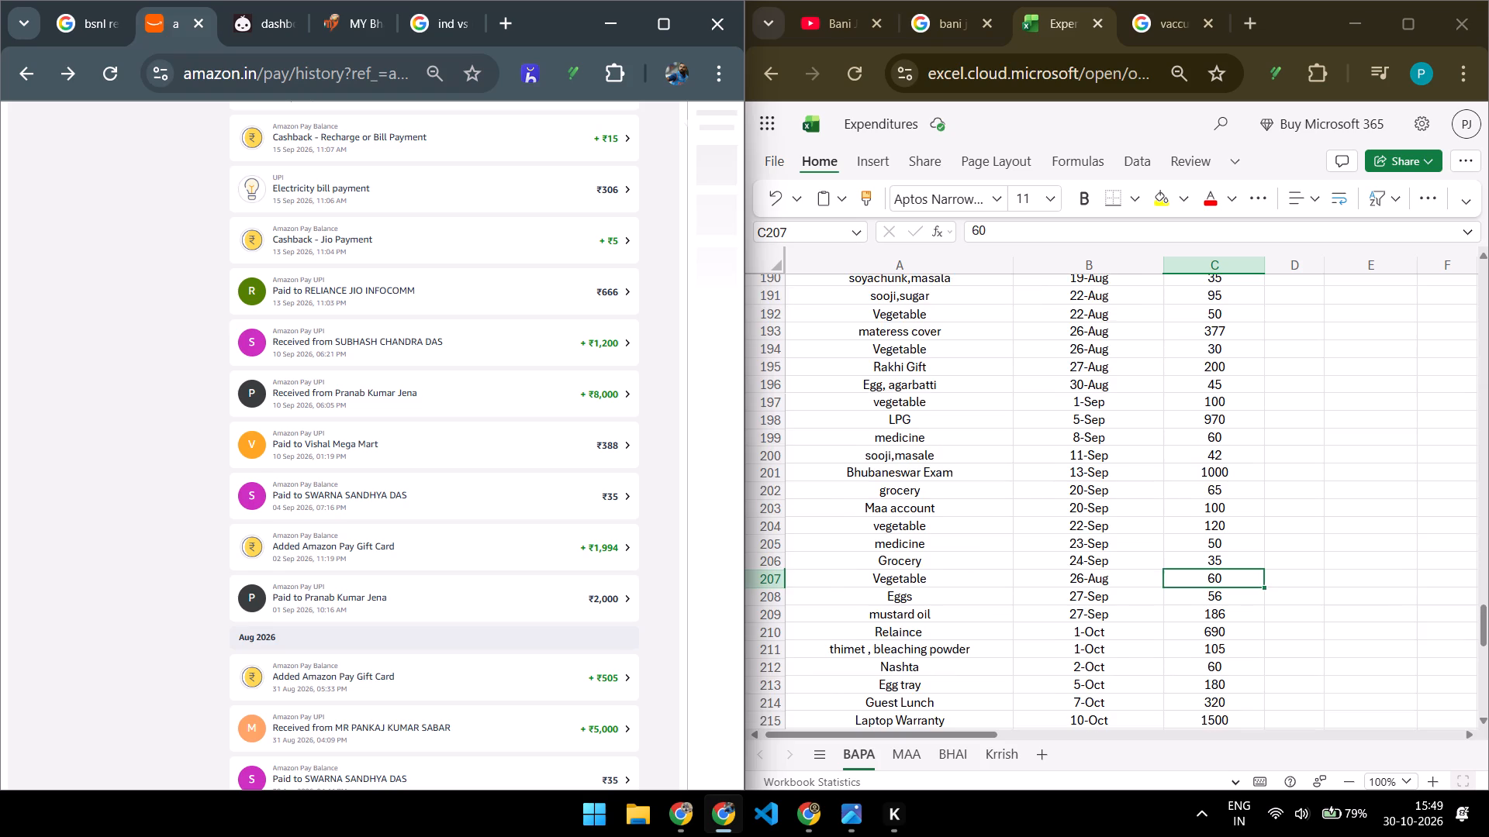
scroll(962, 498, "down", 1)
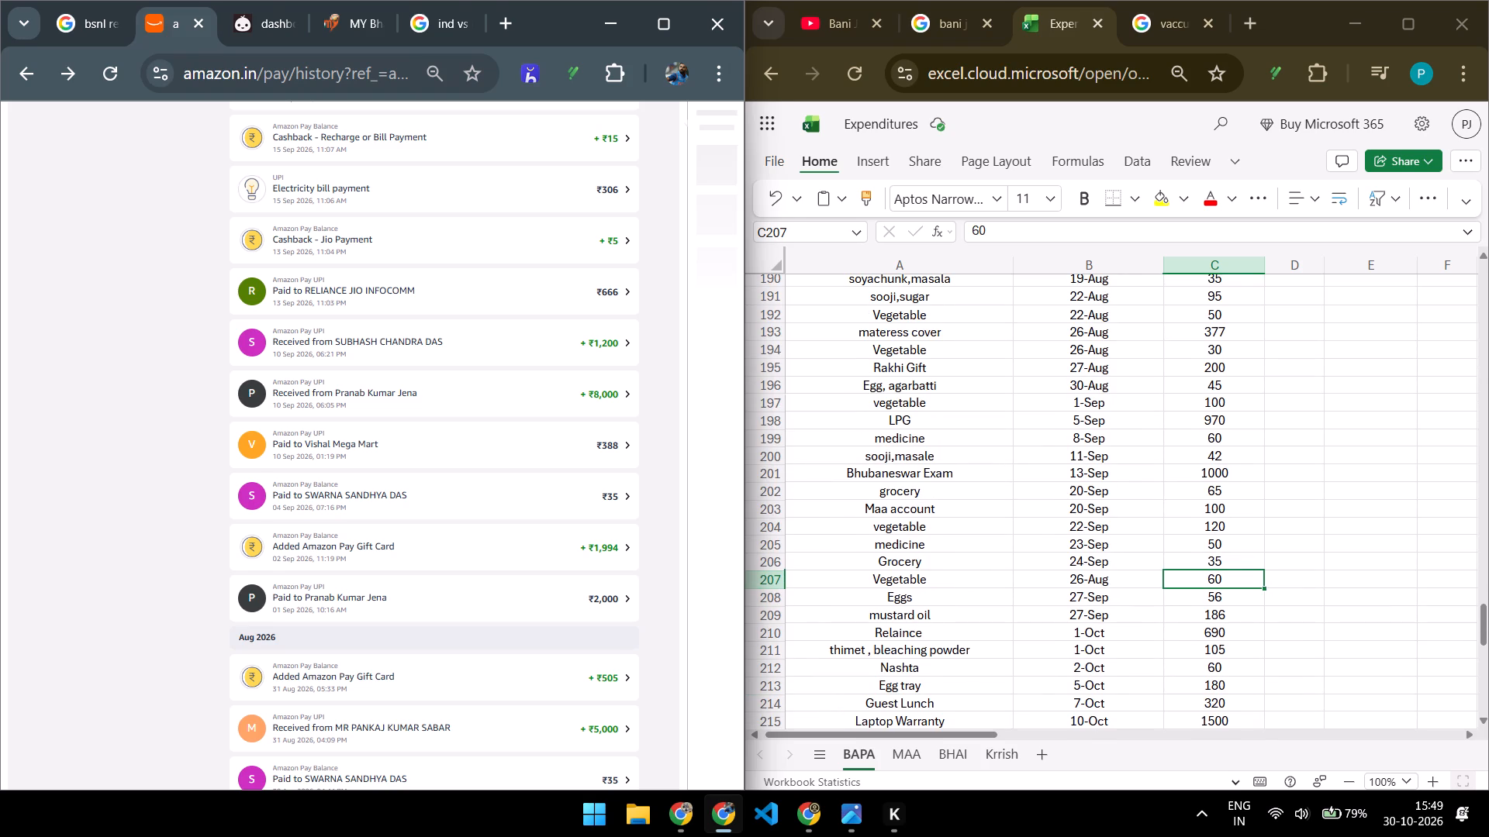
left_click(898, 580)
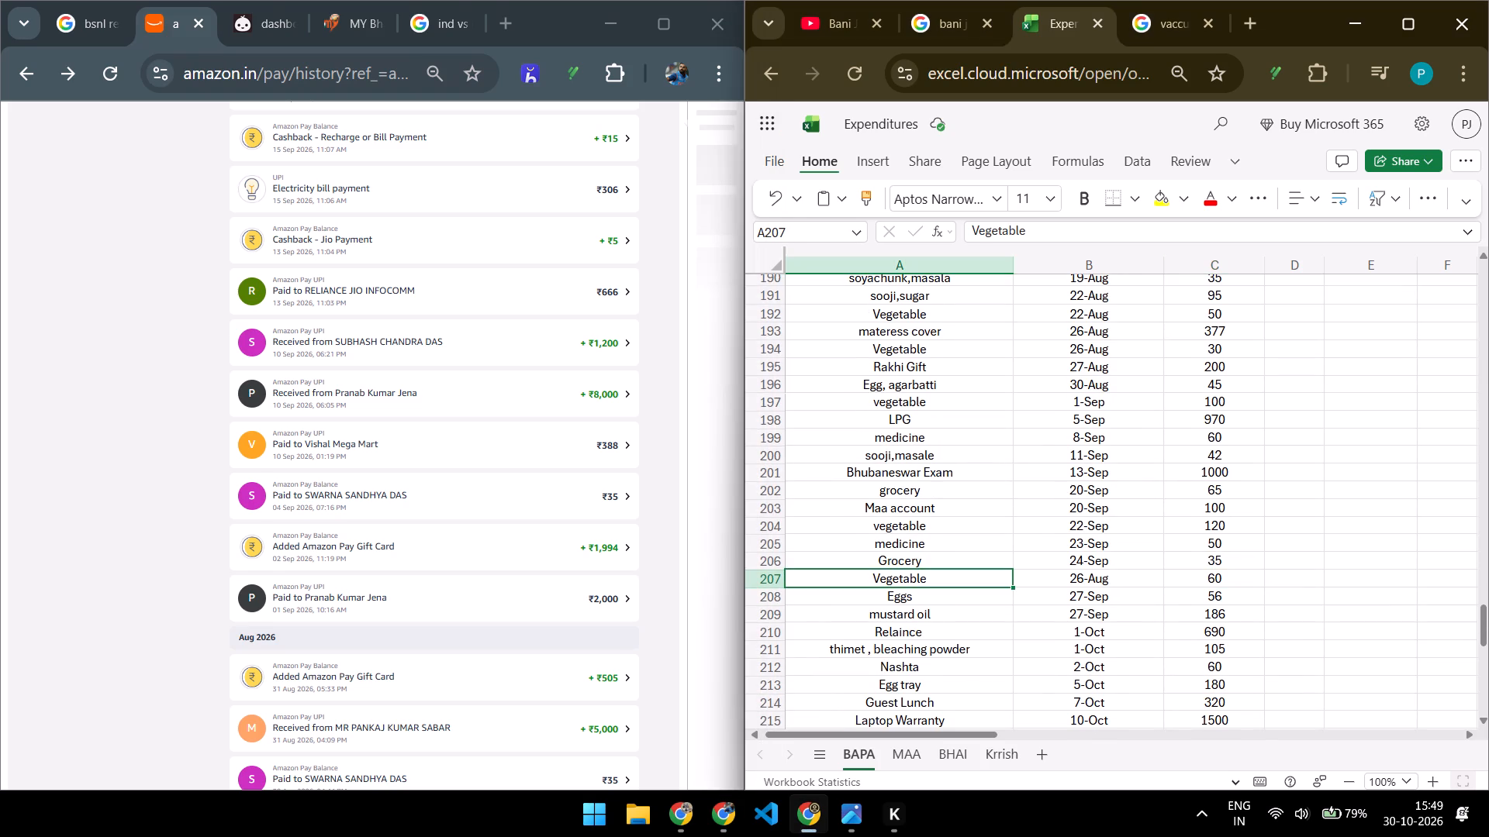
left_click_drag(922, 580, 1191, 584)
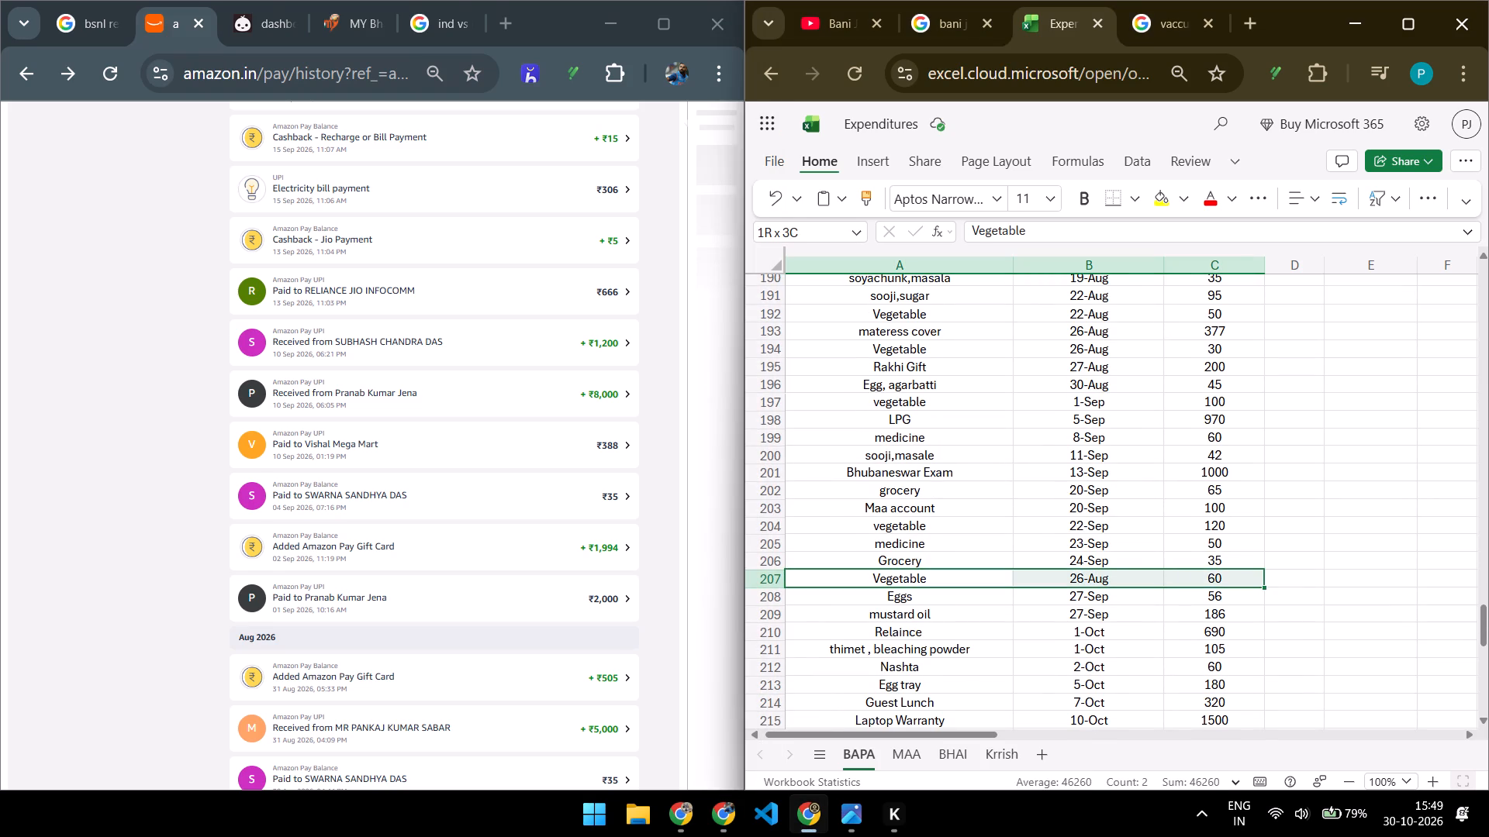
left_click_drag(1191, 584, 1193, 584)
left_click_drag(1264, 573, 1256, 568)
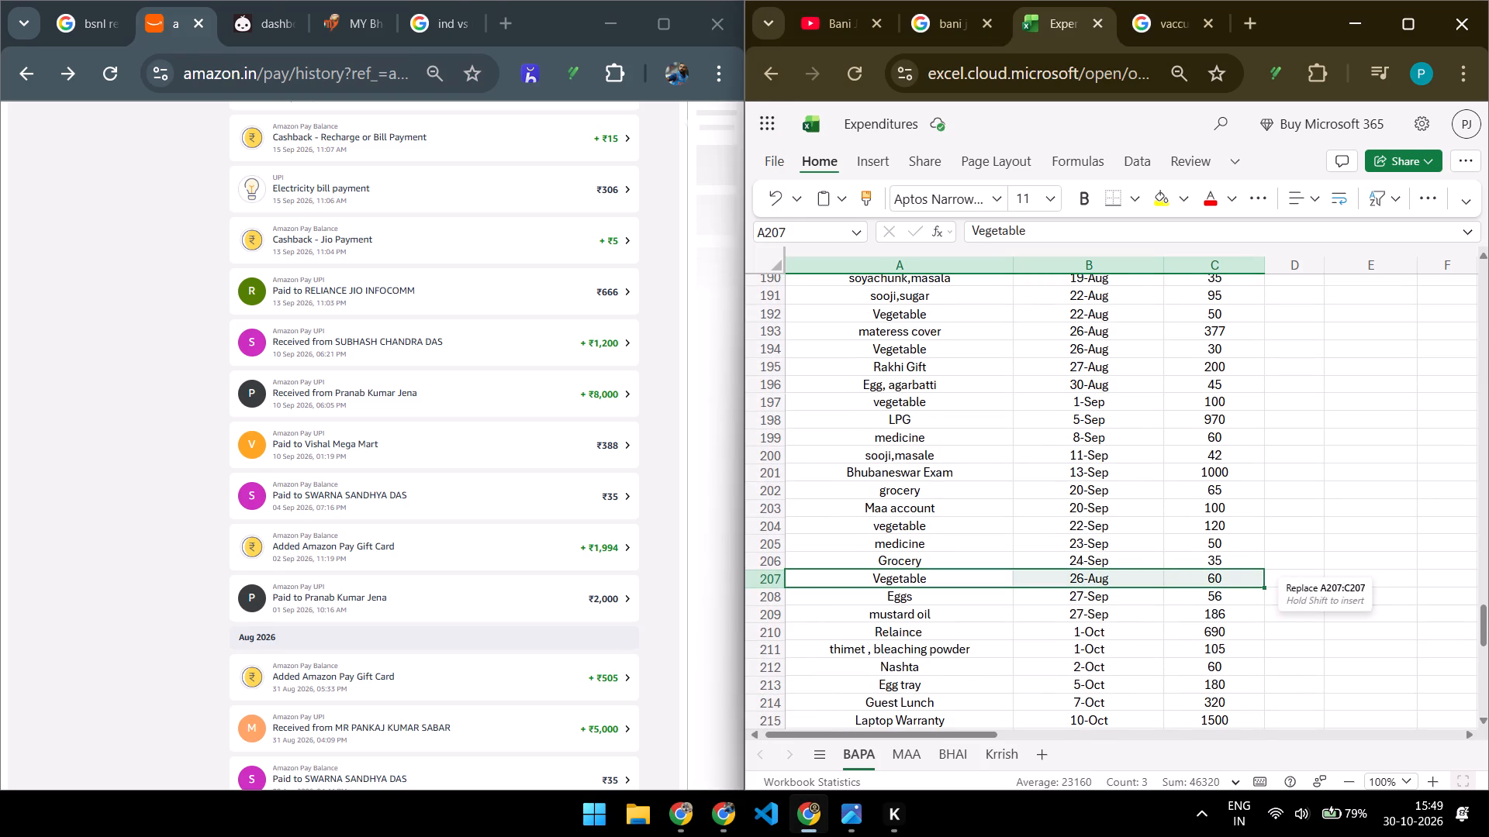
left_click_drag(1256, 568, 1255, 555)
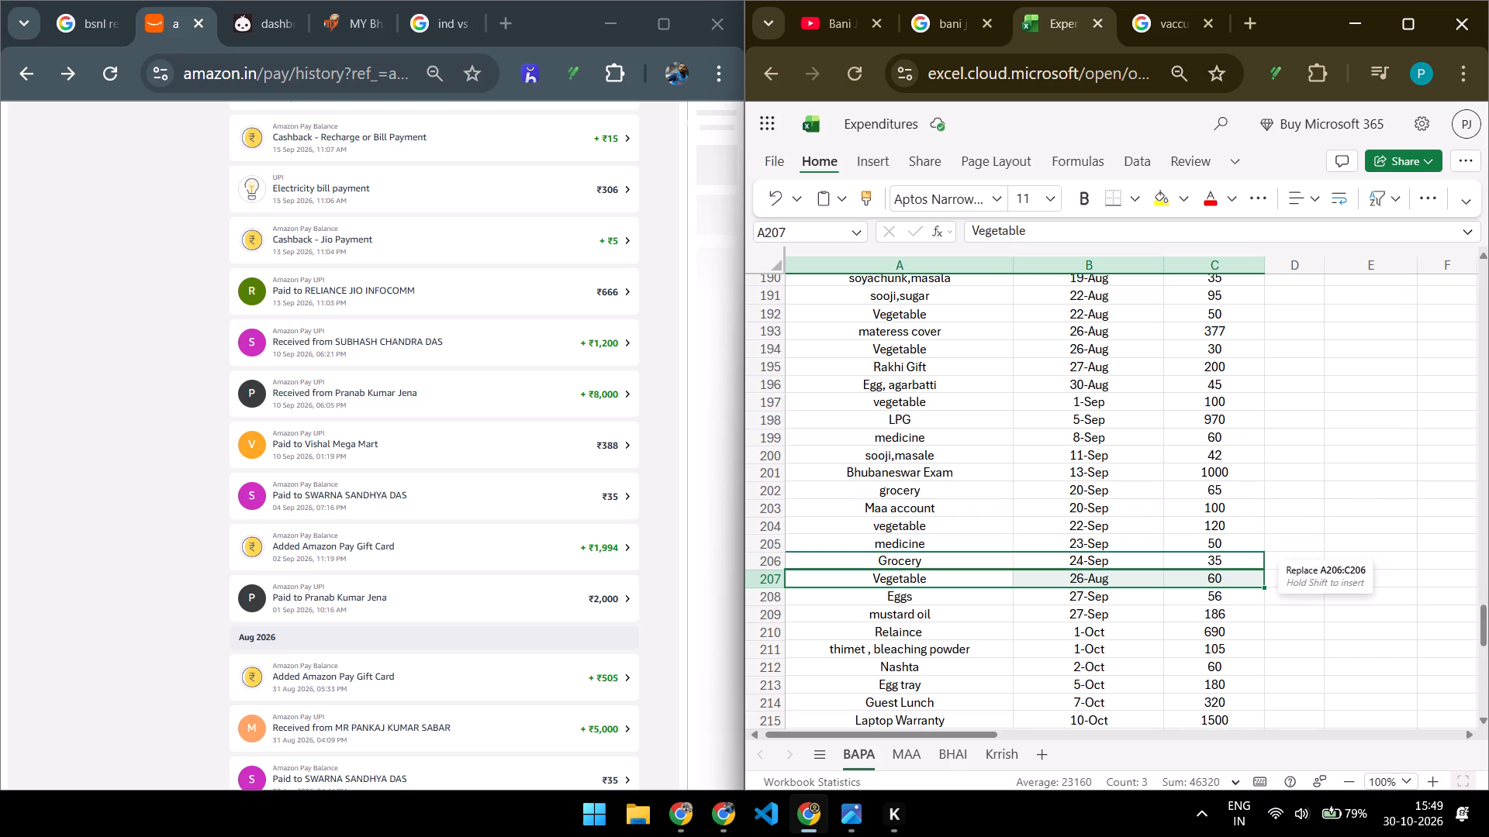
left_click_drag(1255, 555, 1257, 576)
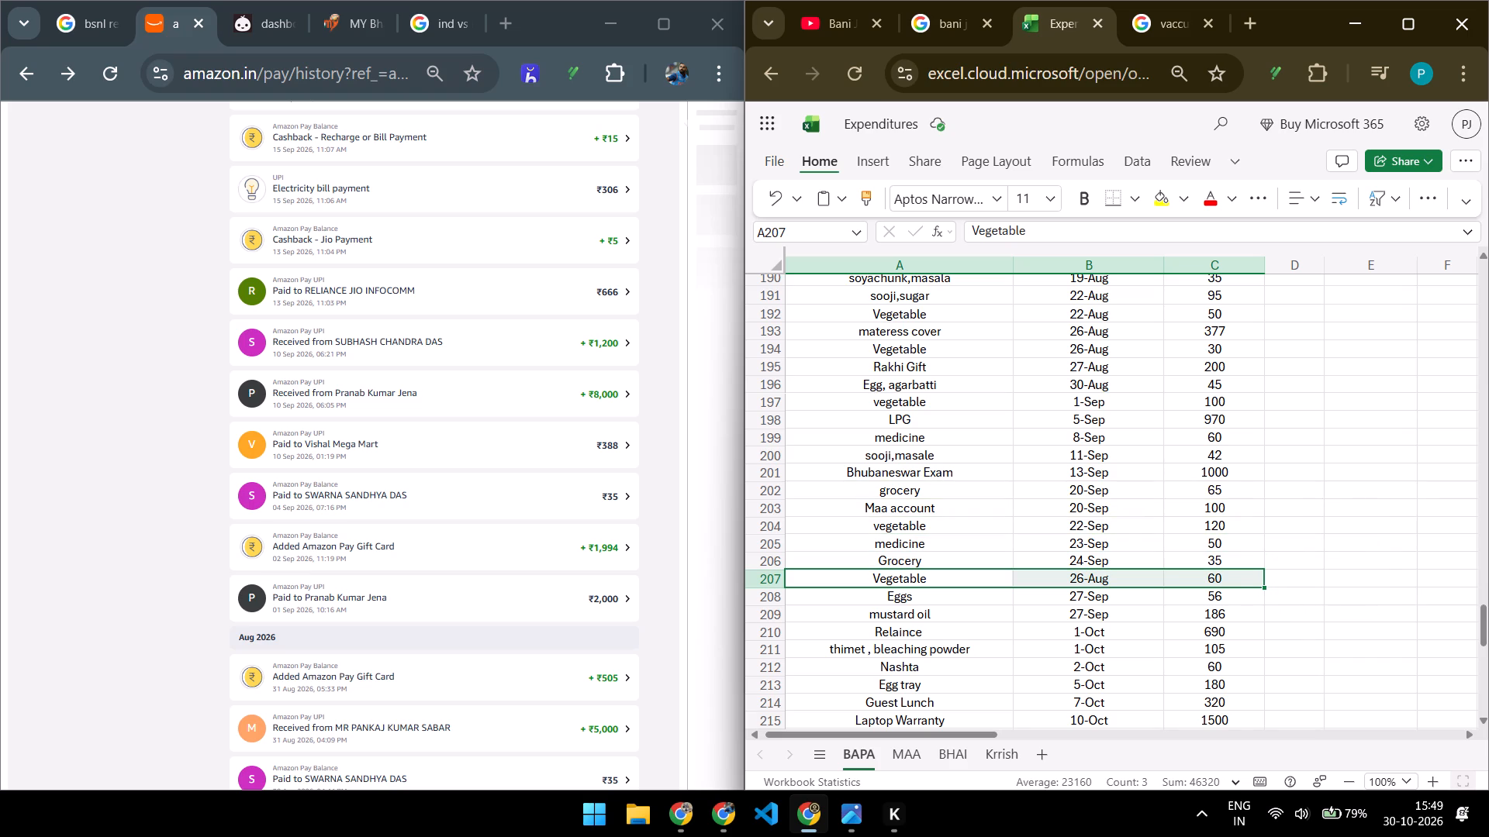
Insert a blank row below the 26-Aug Vegetable entry of 30 in row 194 of the BAPA sheet.
left_click(854, 422)
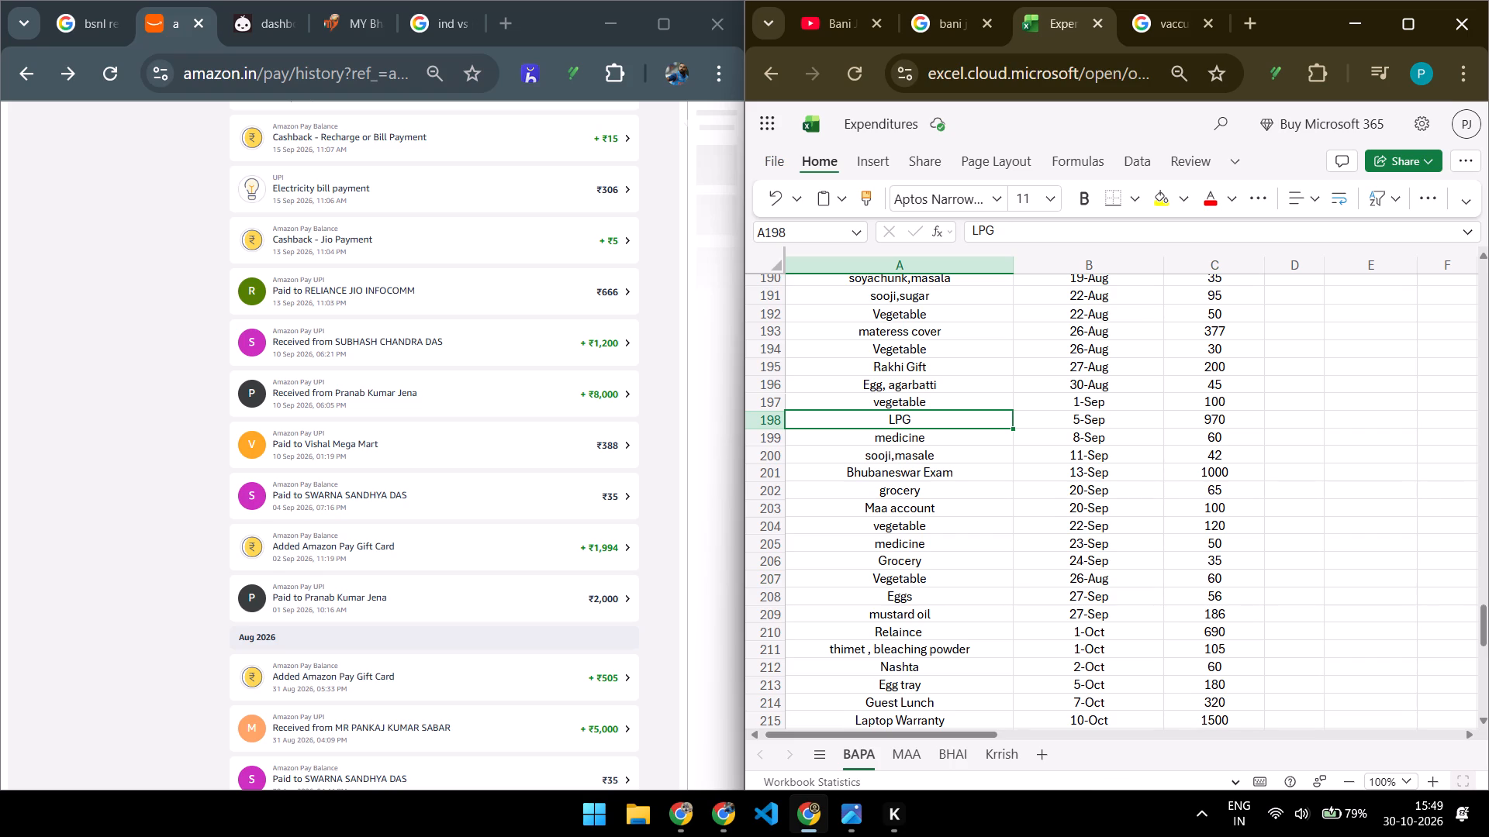
left_click(942, 580)
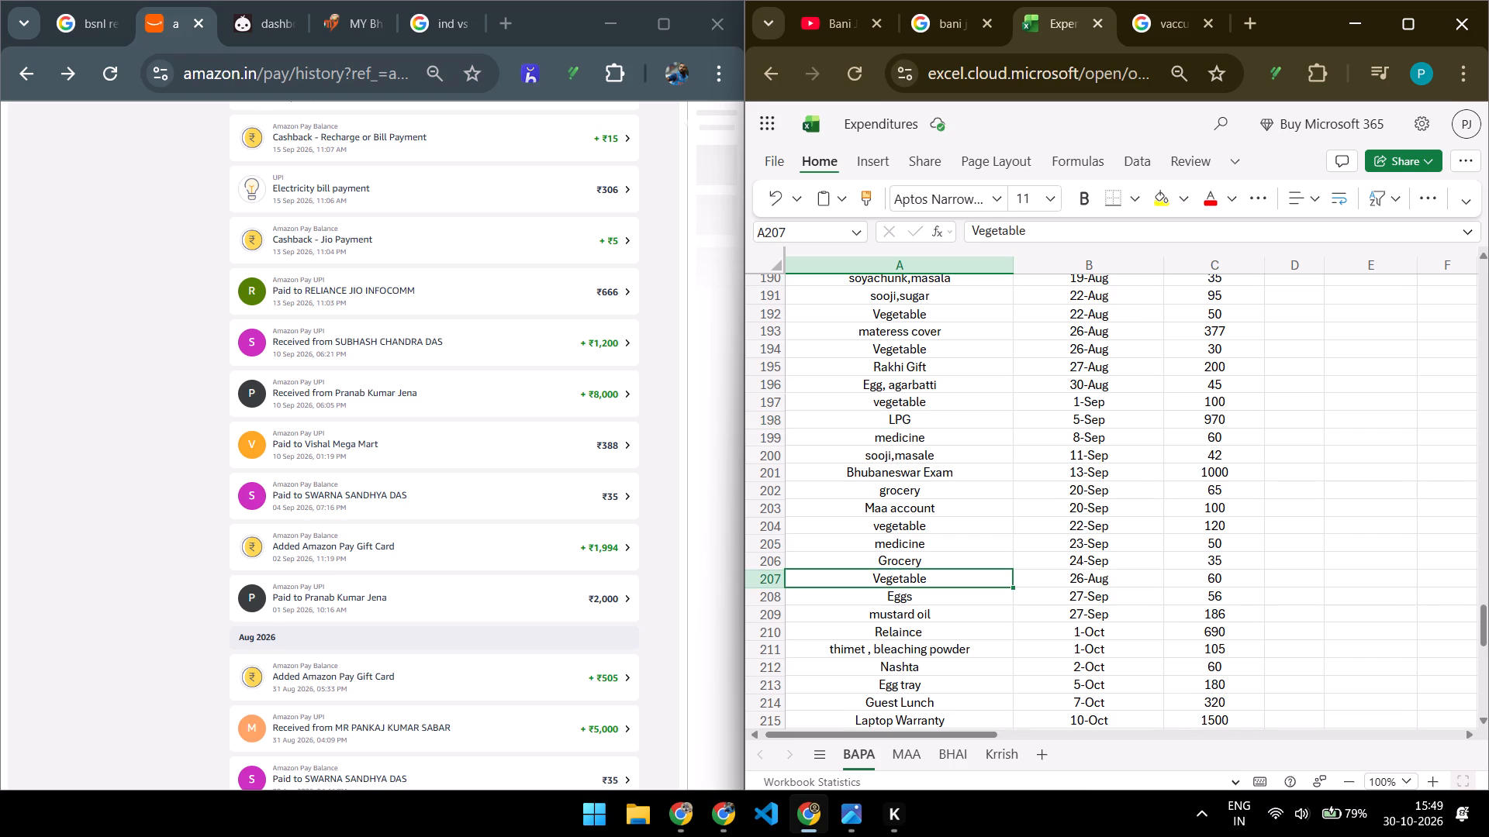
scroll(492, 516, "down", 2)
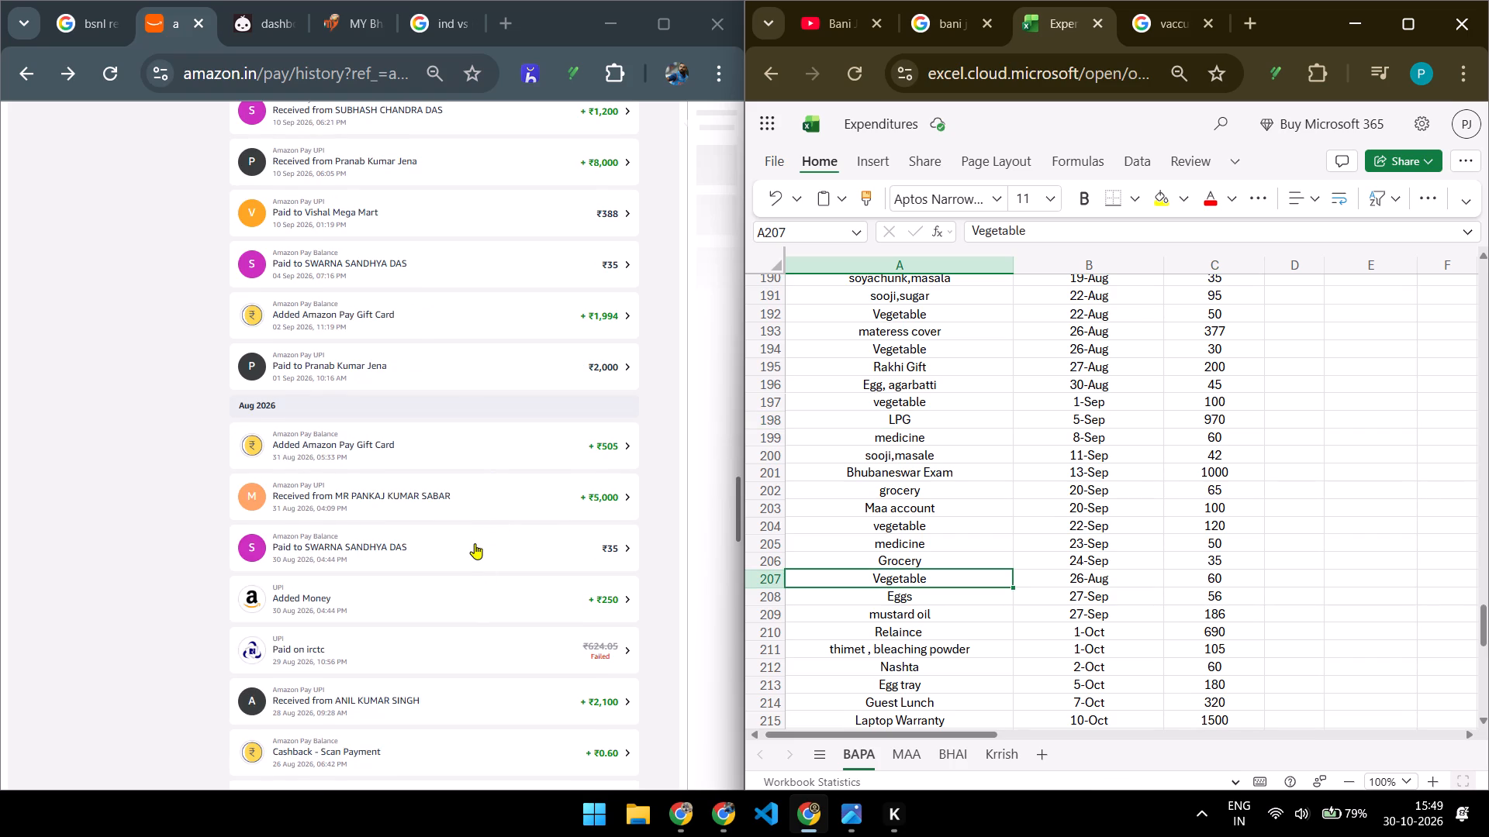
scroll(475, 543, "down", 1)
scroll(433, 539, "up", 2)
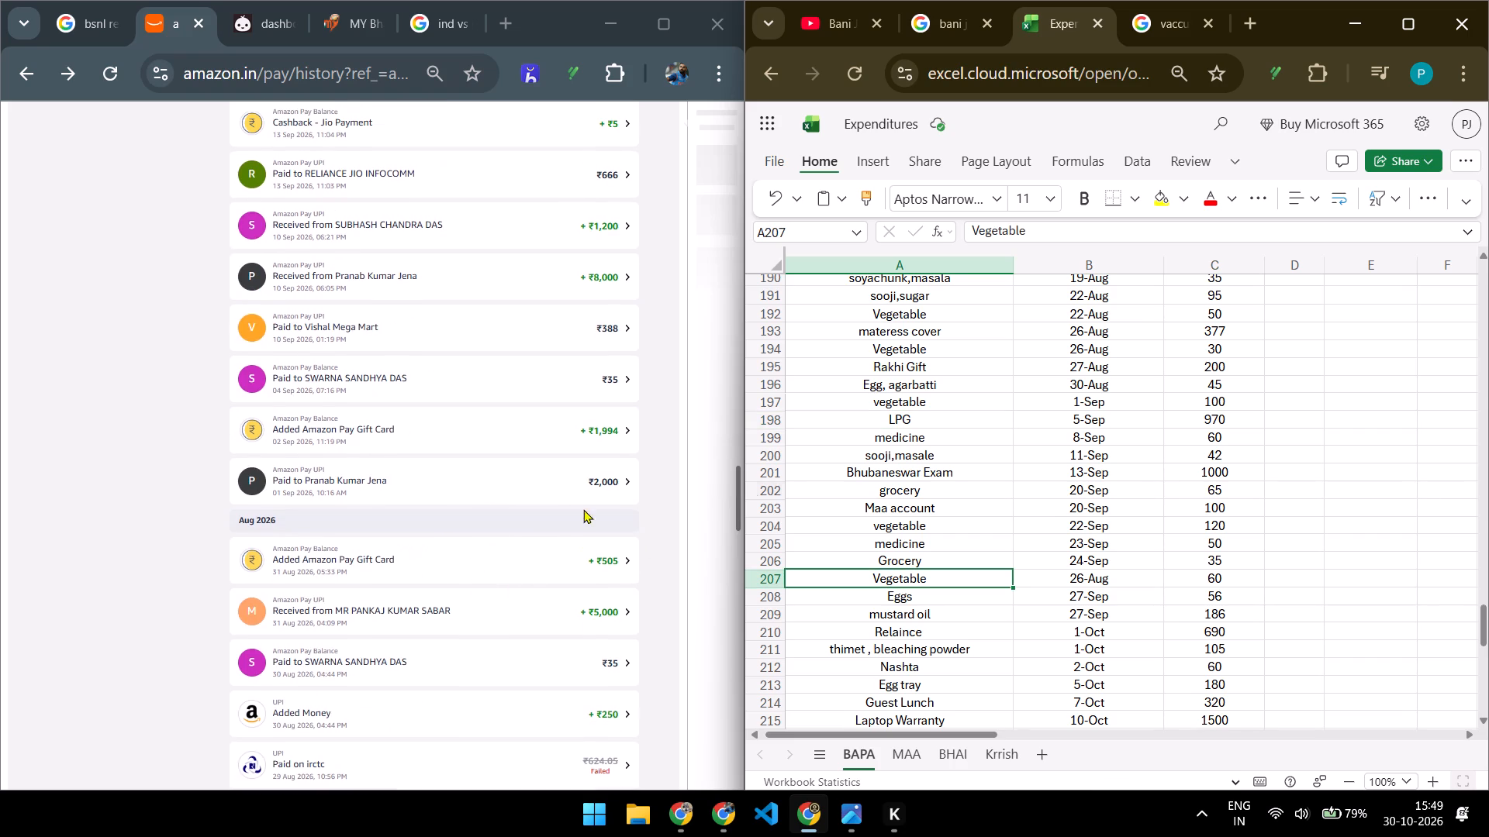
scroll(880, 486, "up", 1)
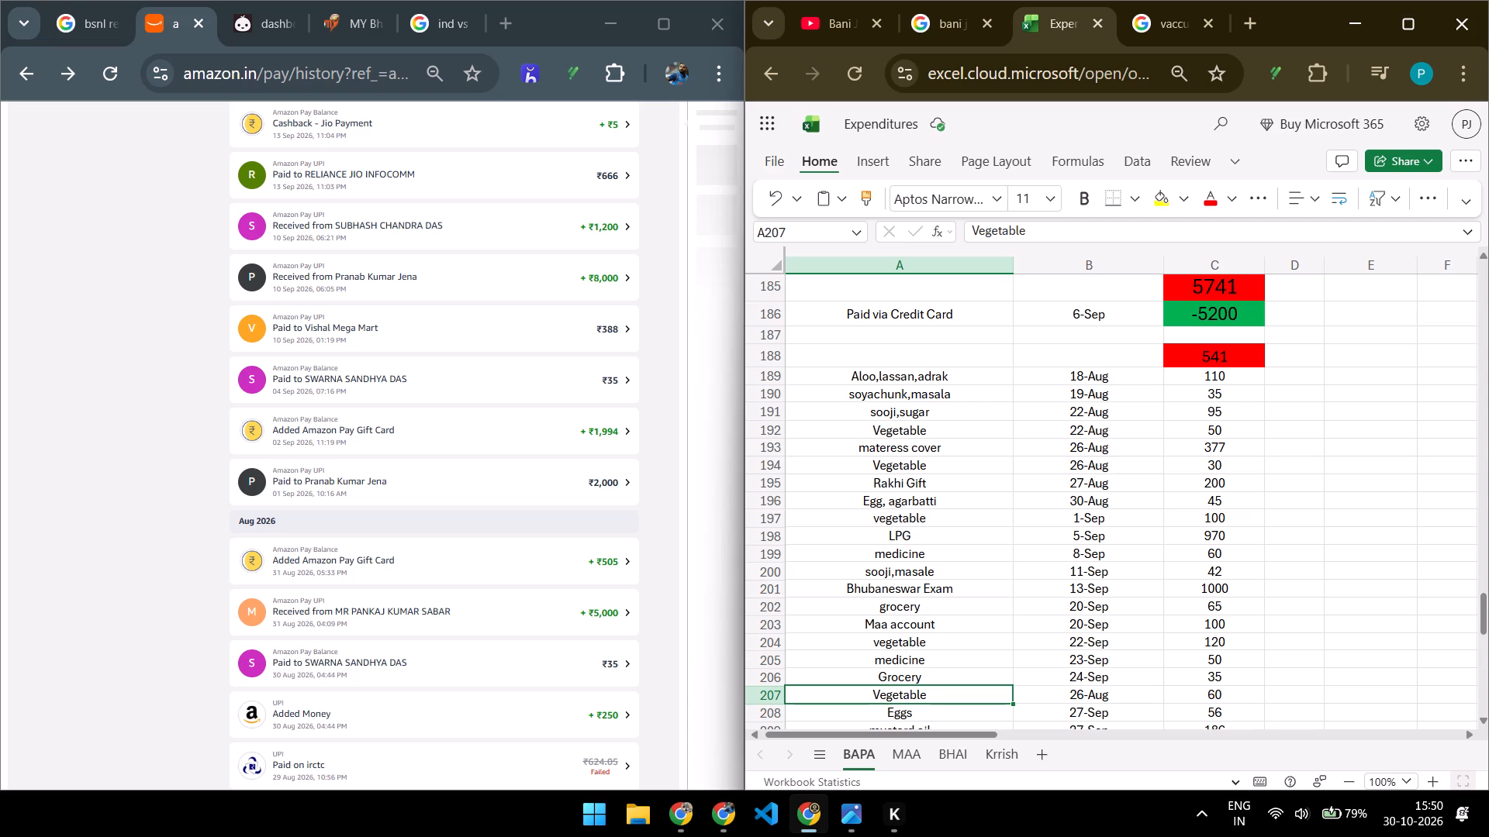
left_click(889, 467)
right_click(770, 467)
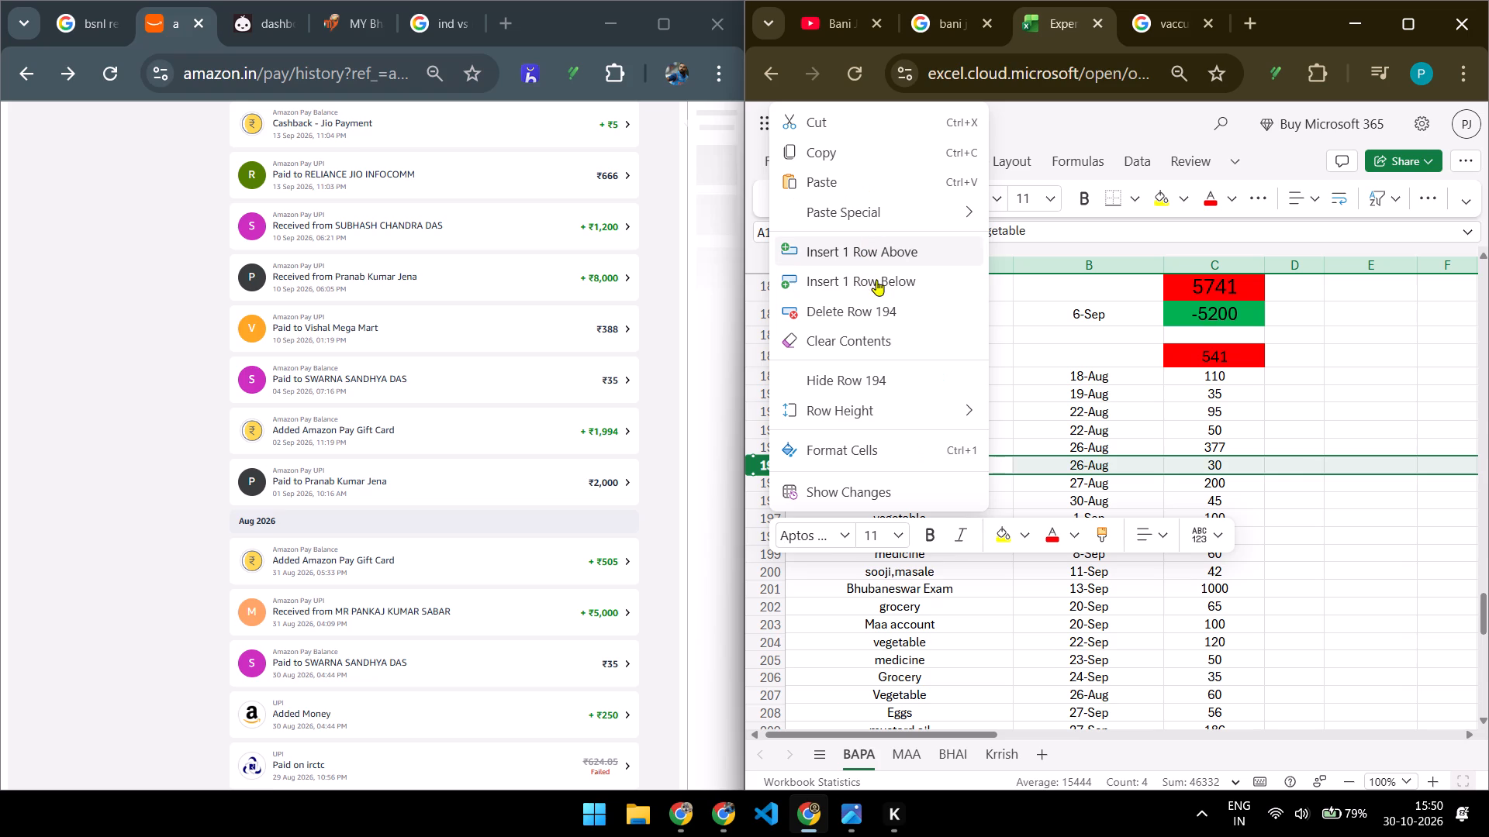
left_click(876, 282)
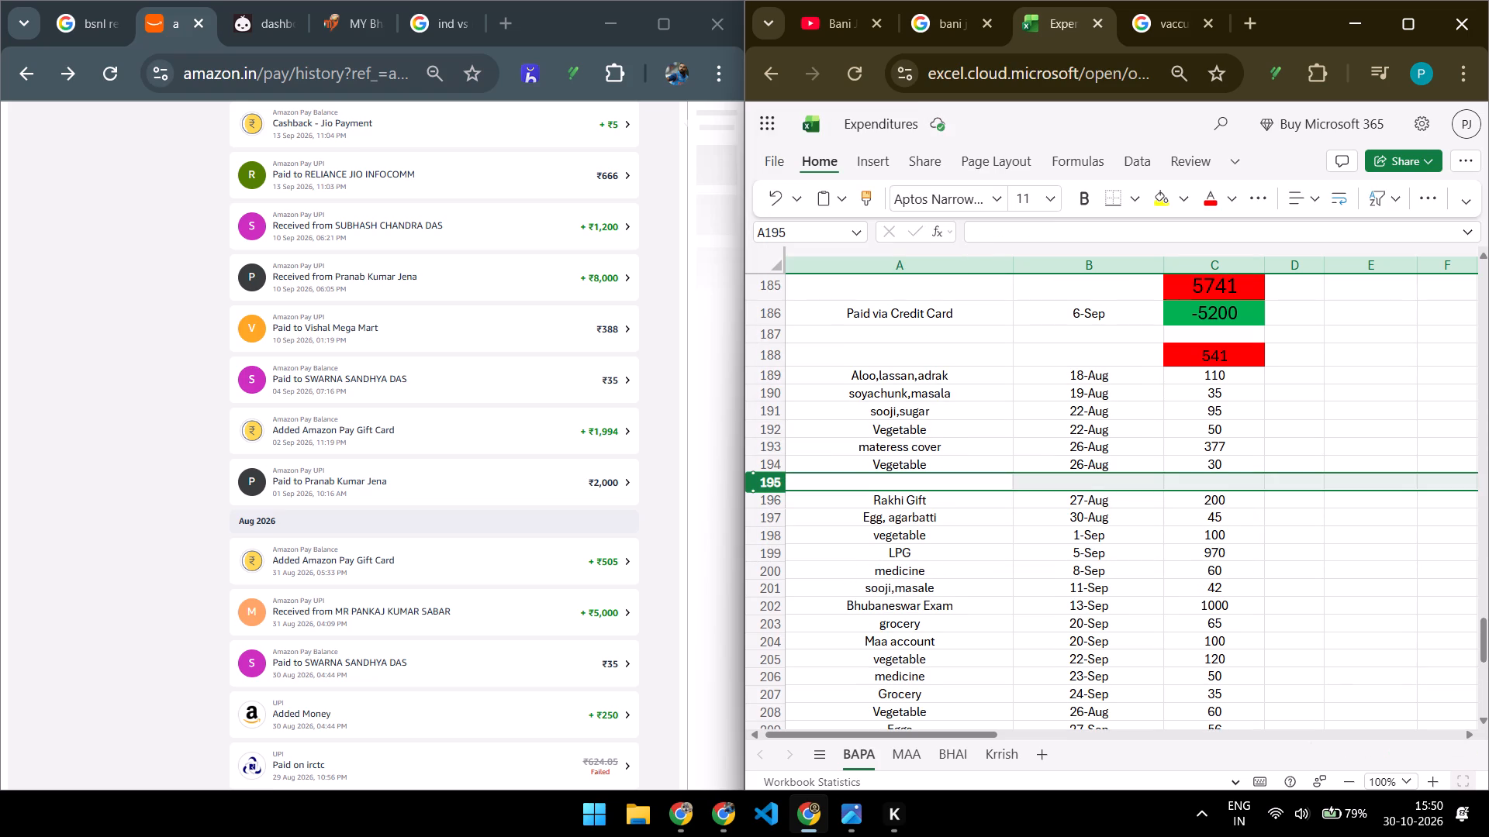
Move the out-of-order 26-Aug Vegetable entry of 60 from row 208 into the blank row 195.
scroll(989, 486, "down", 1)
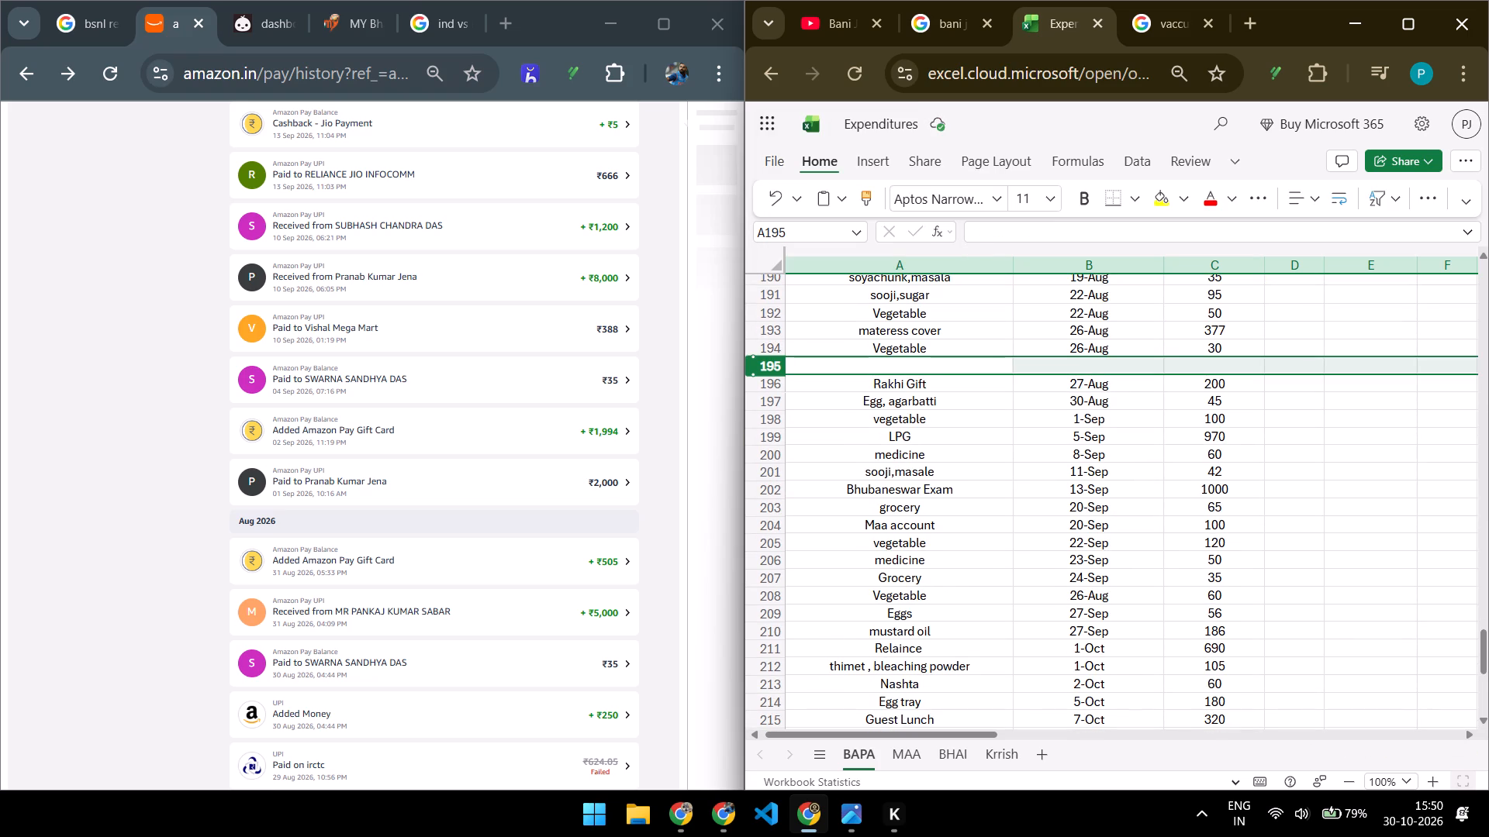
left_click(945, 597)
left_click_drag(945, 597, 1206, 595)
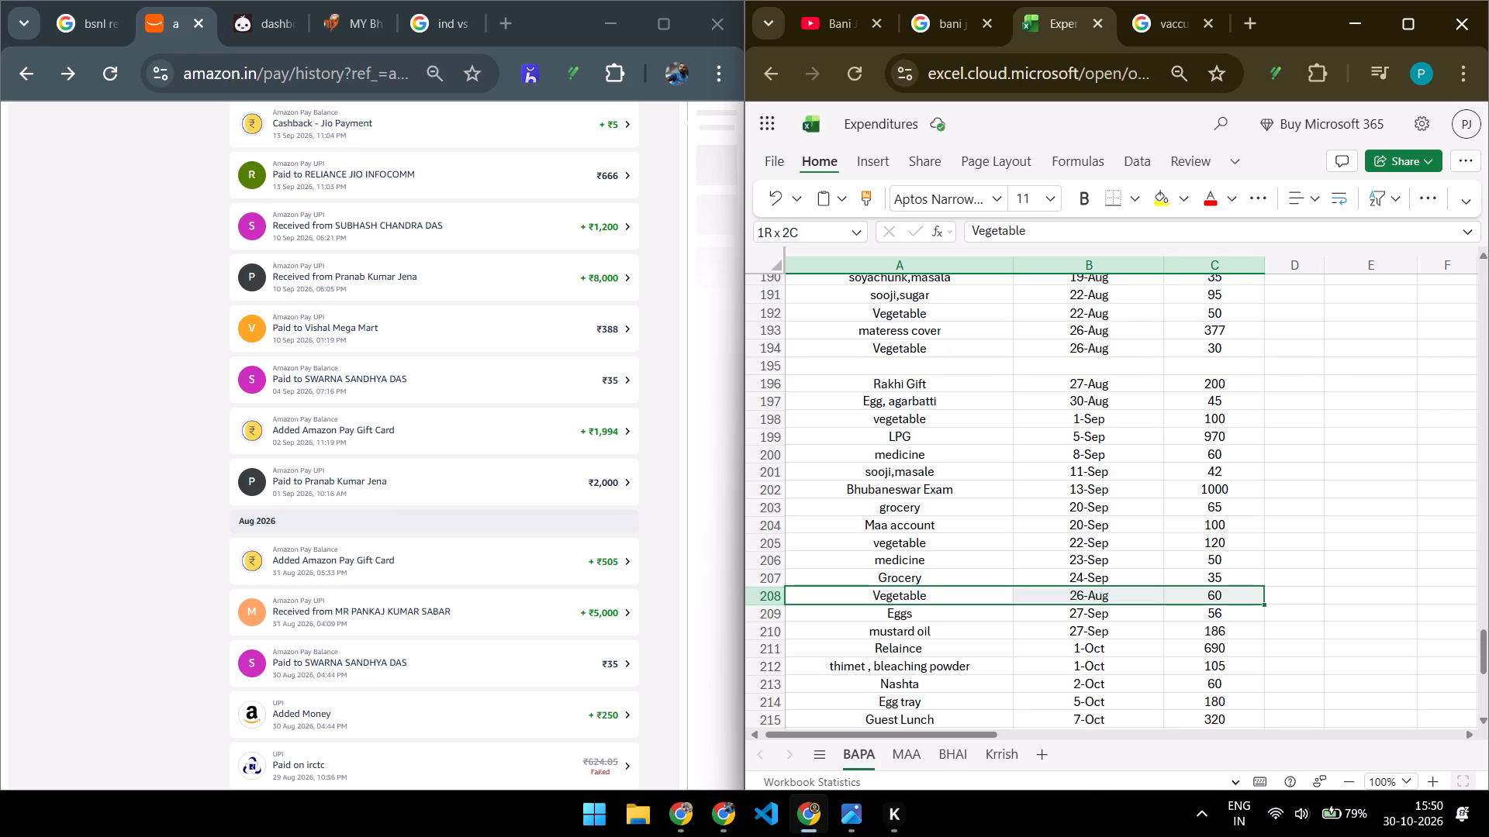
left_click_drag(1206, 595, 1207, 595)
left_click_drag(1262, 593, 1244, 516)
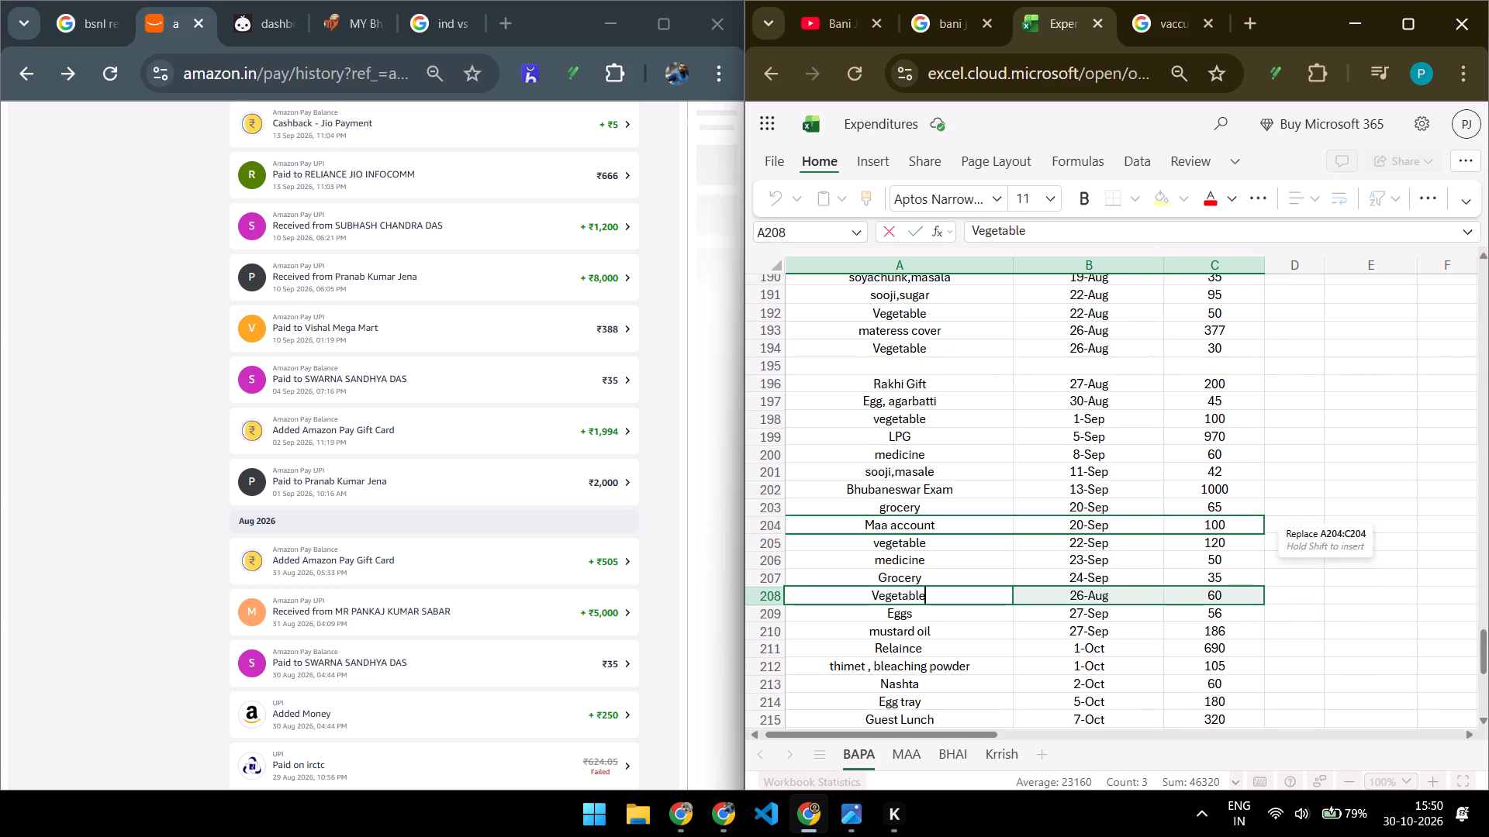
left_click_drag(1244, 516, 1232, 367)
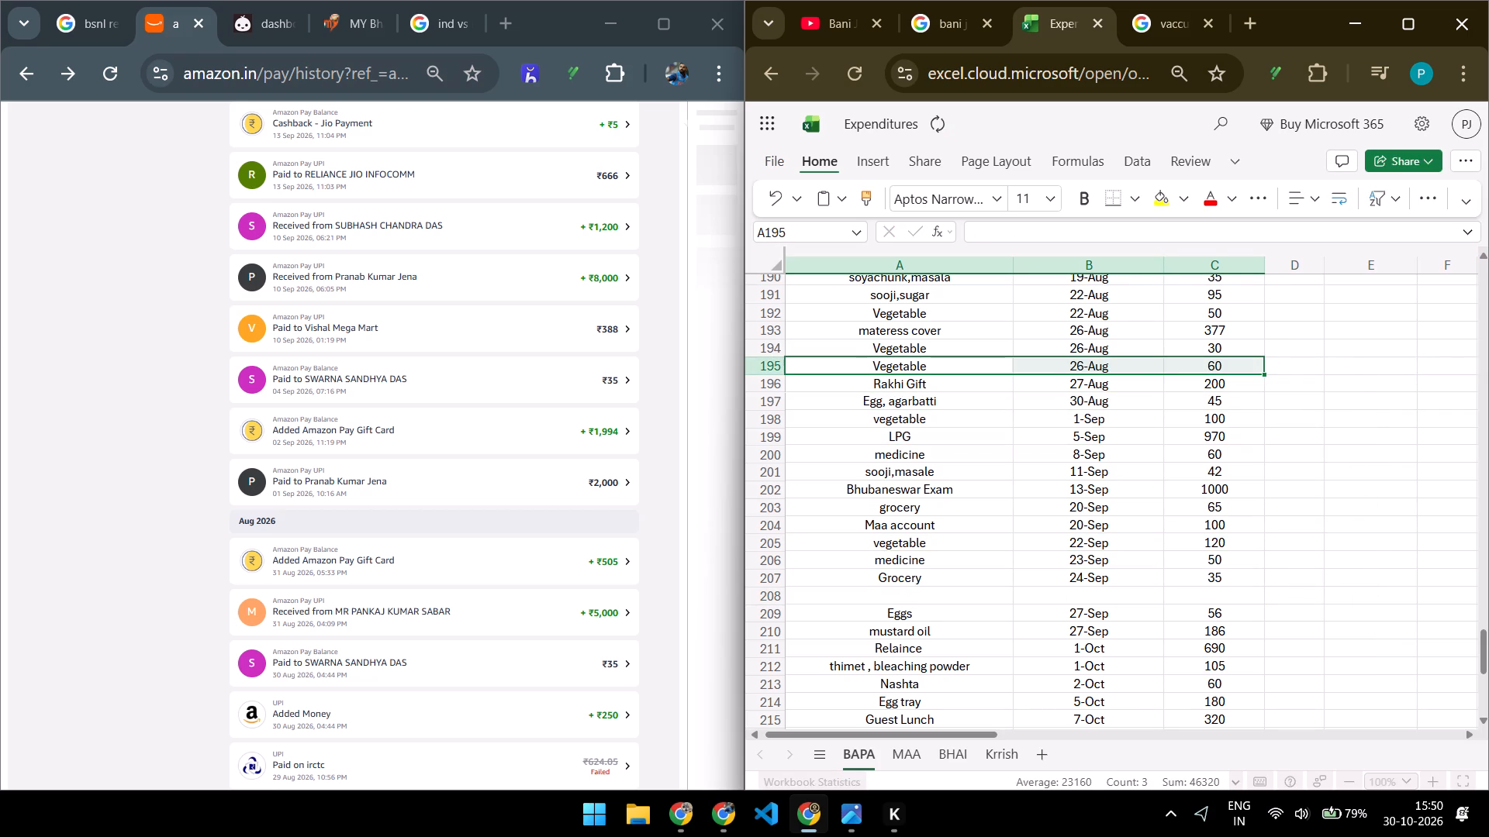
Move the entries from sooji,masale (11-Sep) to Grocery (24-Sep) down one row, into rows 202 to 208.
left_click(917, 593)
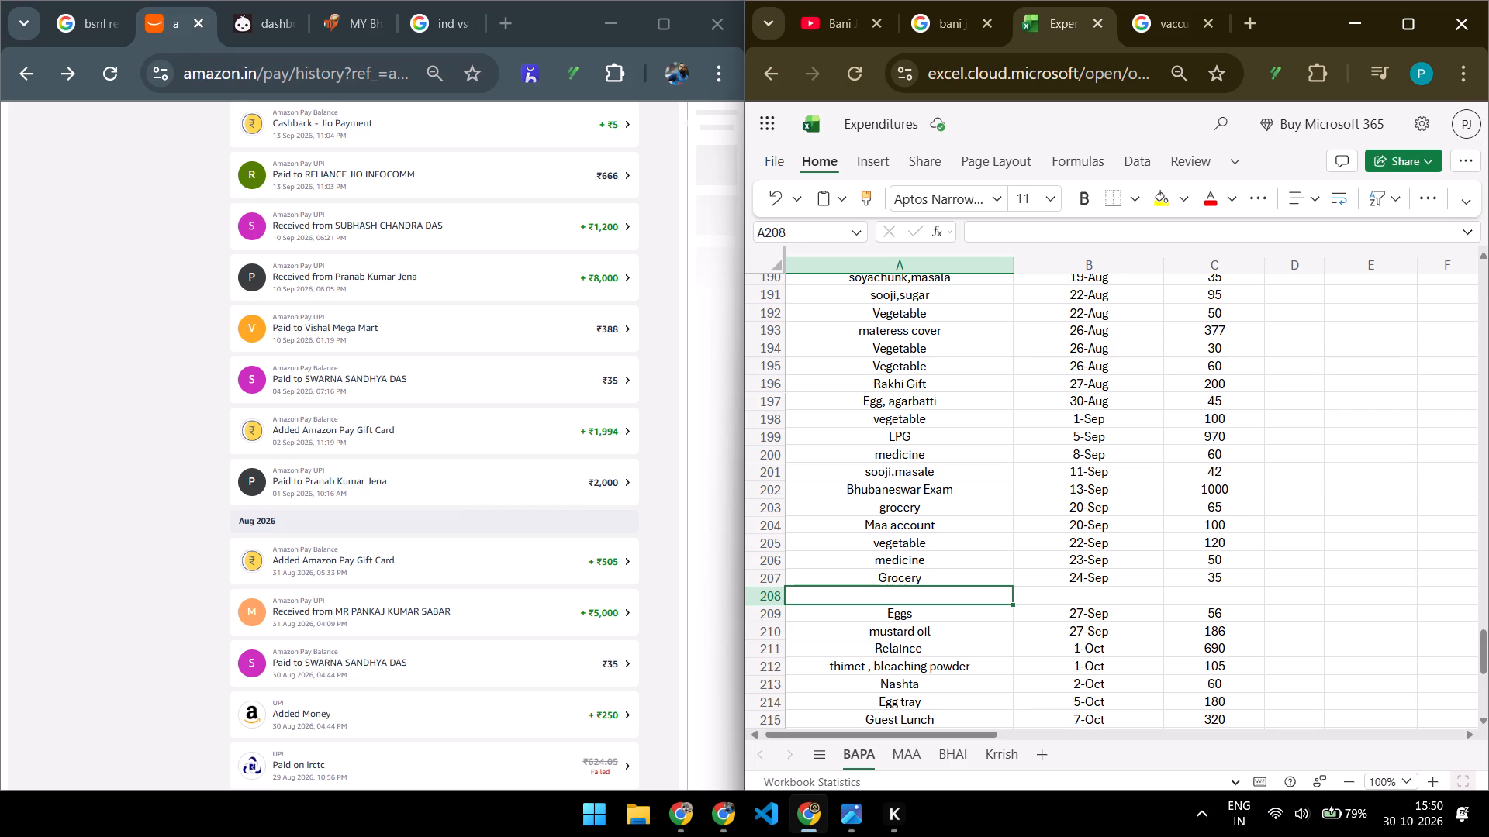
left_click(880, 469)
left_click_drag(883, 472, 903, 567)
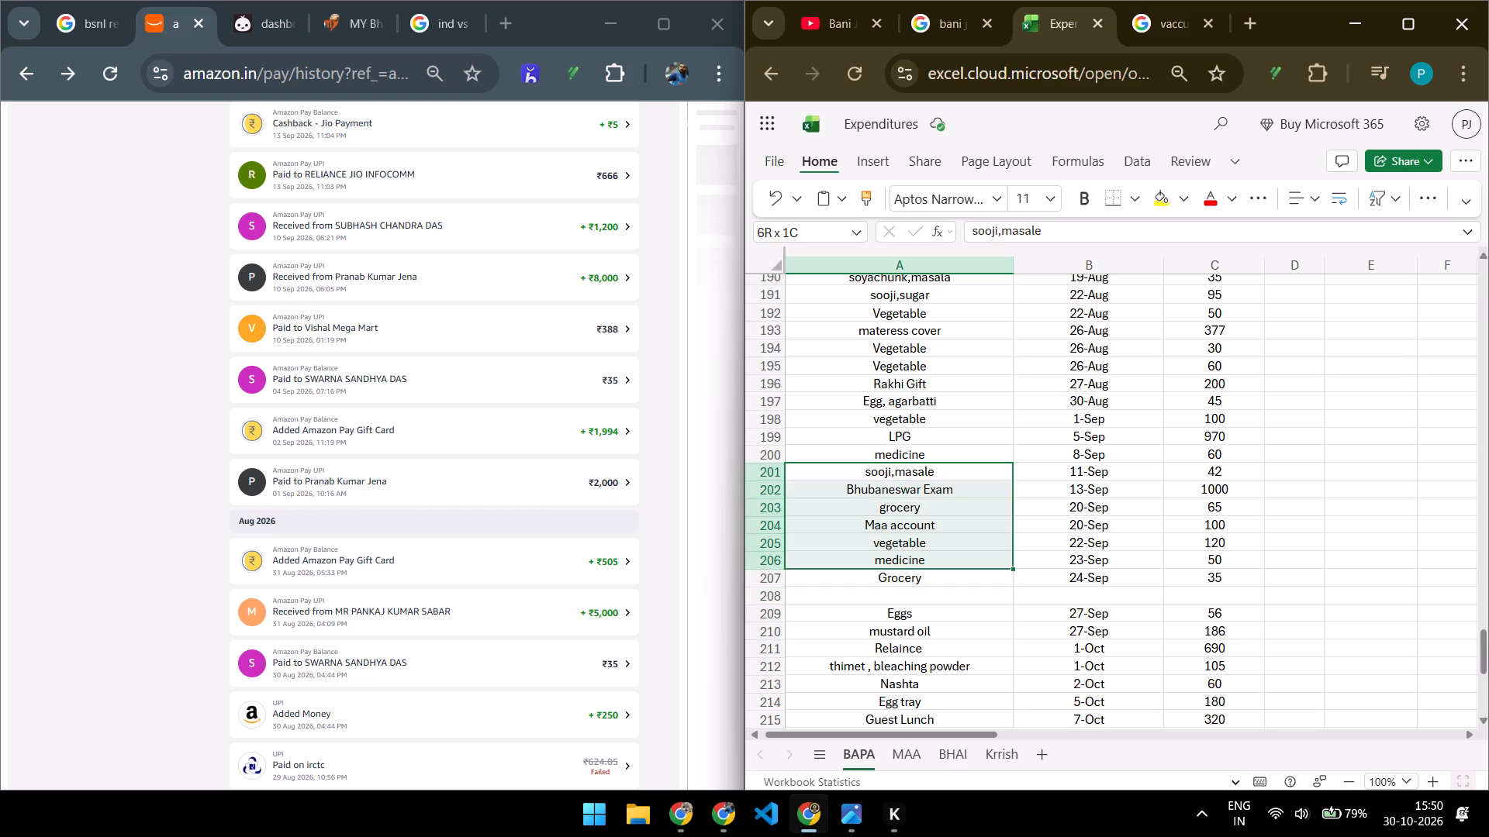
left_click_drag(903, 567, 1195, 576)
left_click_drag(1261, 466, 1259, 482)
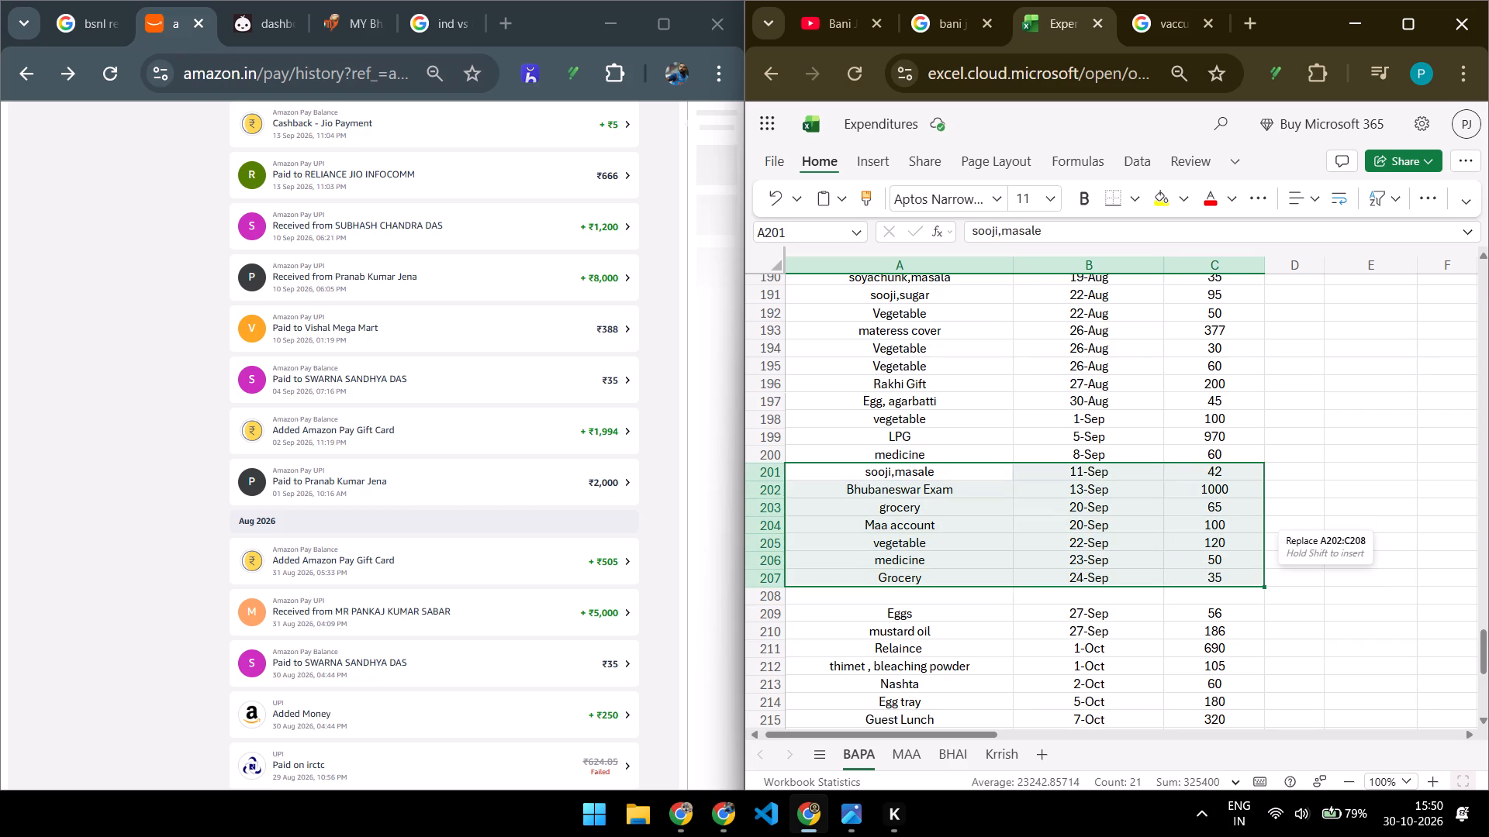
left_click_drag(1259, 482, 1259, 491)
Fill in the empty row 201 with the expense atta,oil, dated 10-sep, amount 388.
left_click(915, 470)
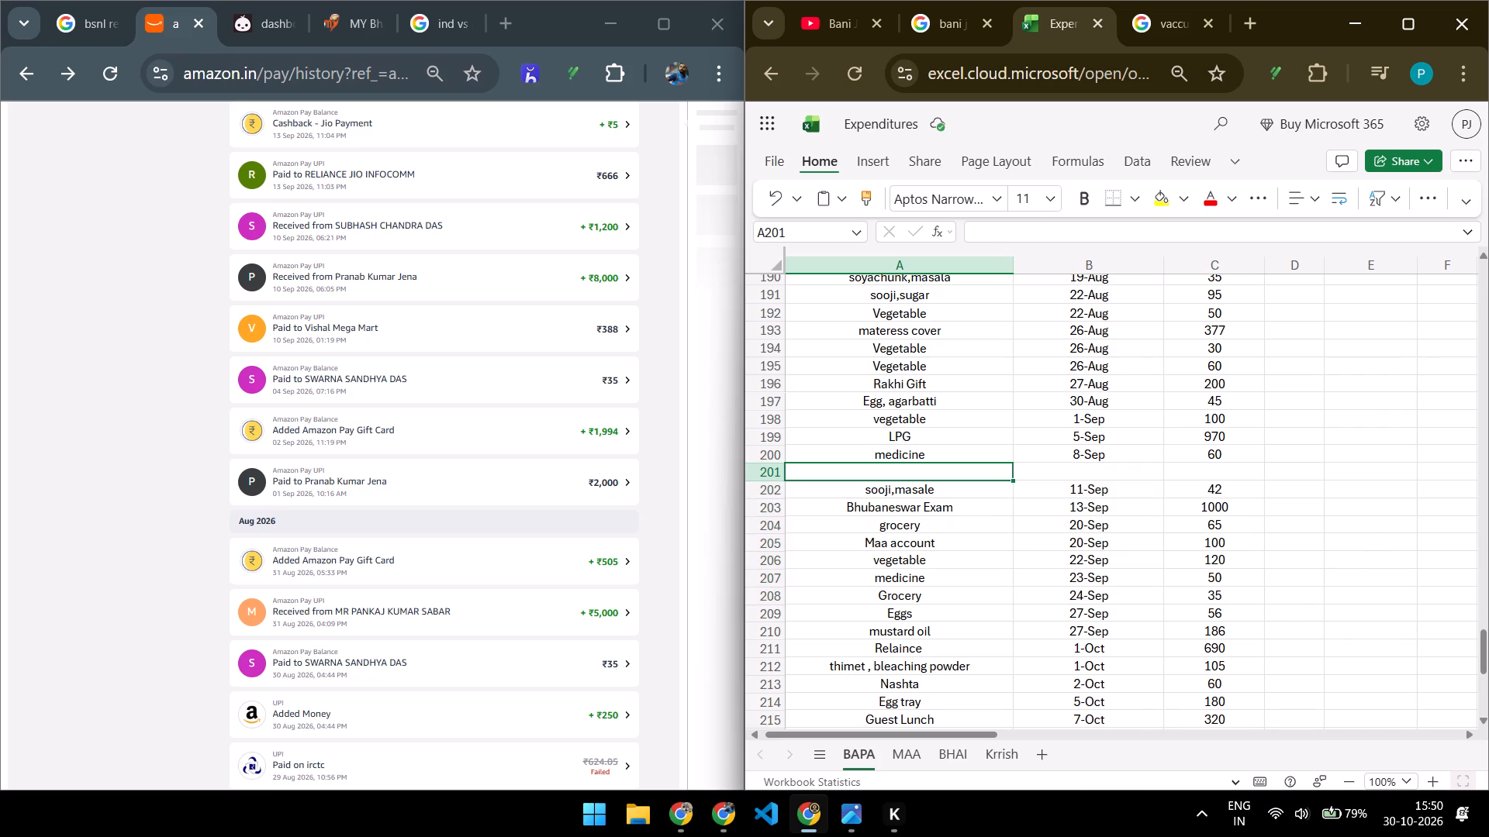
left_click(1087, 467)
type("10-sep")
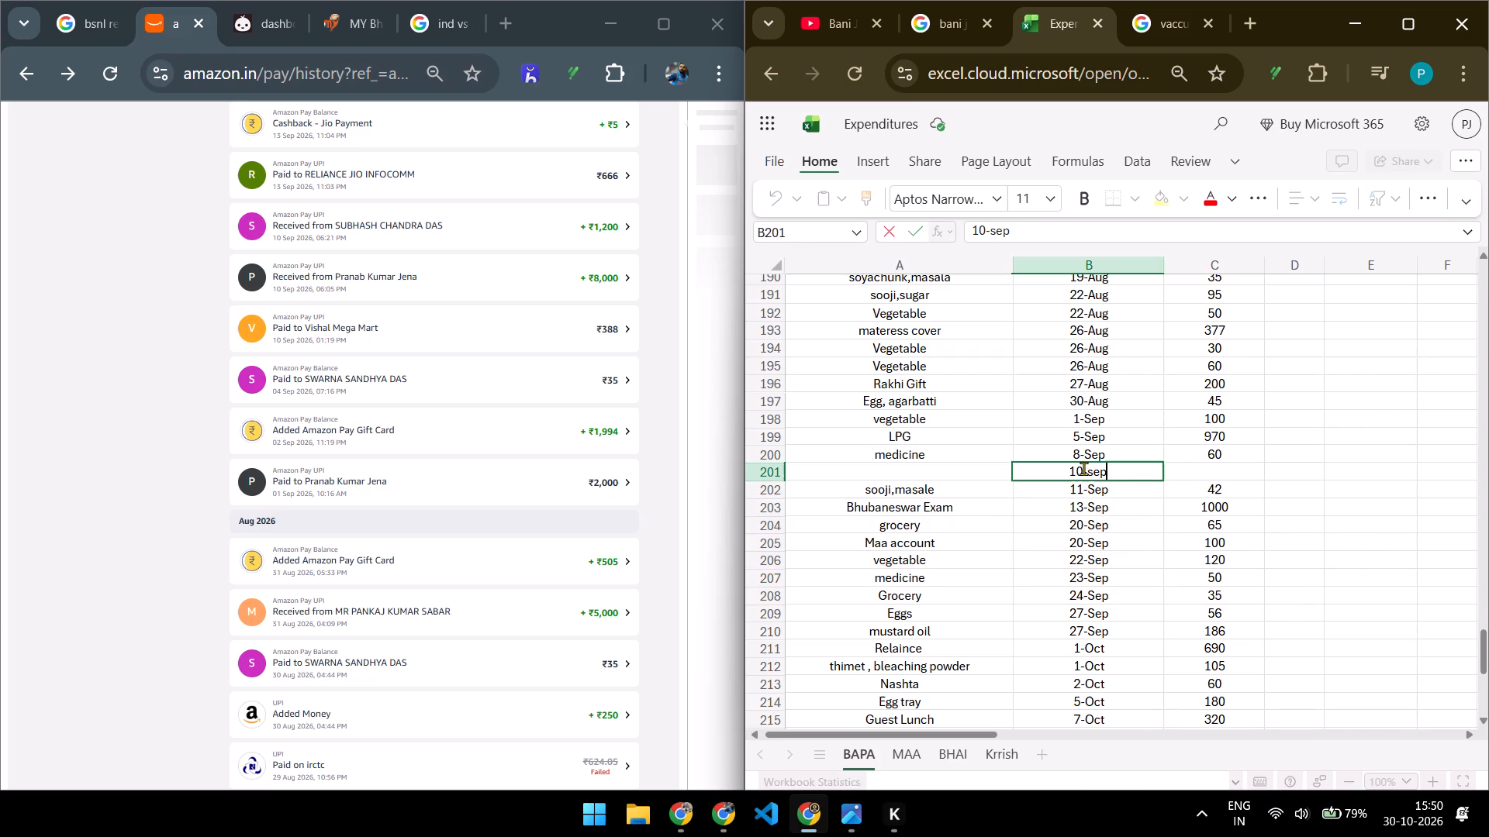
left_click(1209, 470)
type("388")
left_click(943, 468)
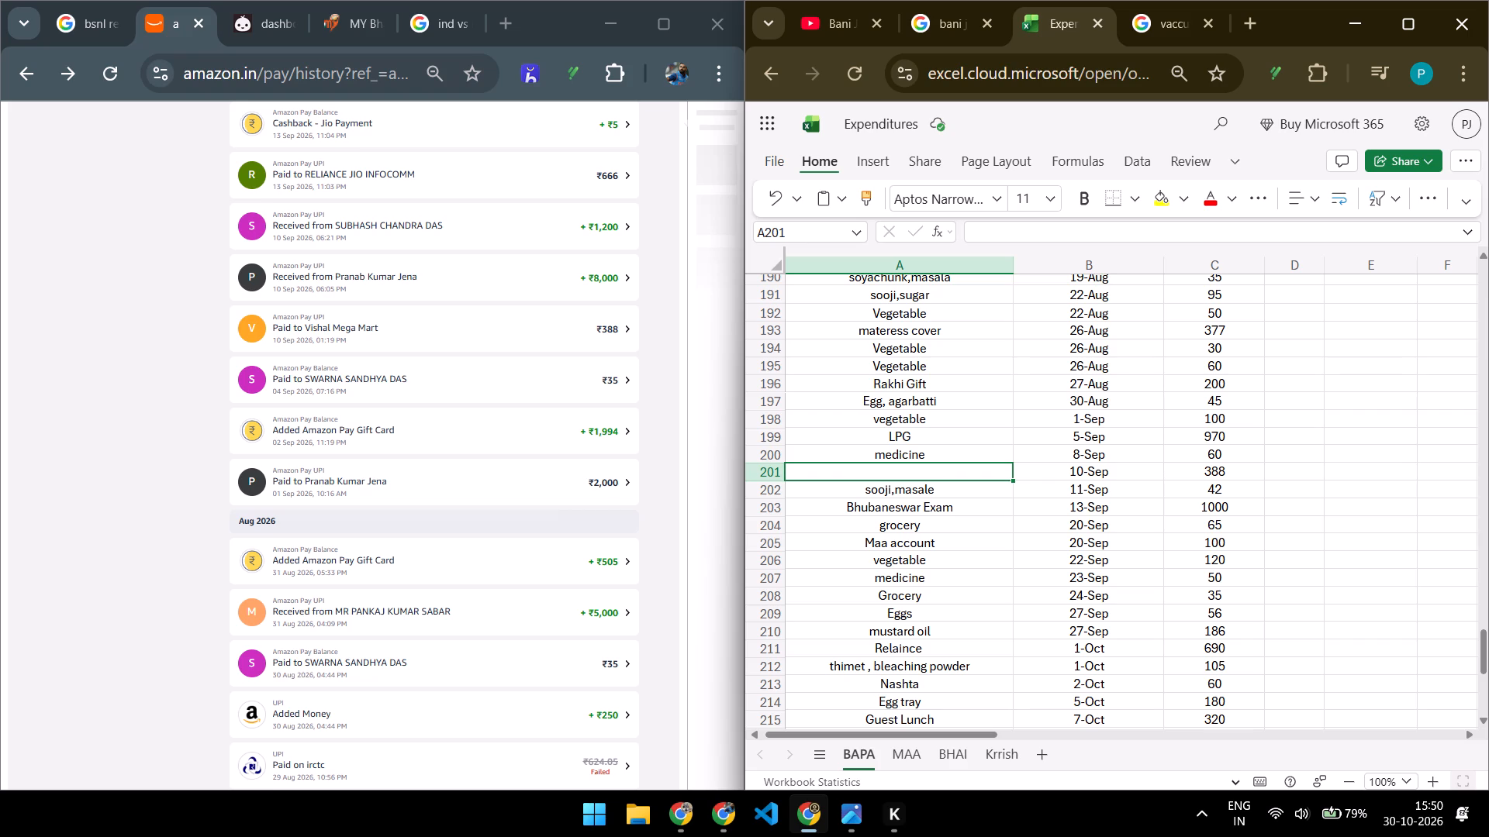
left_click(931, 473)
key("a")
key("t")
type("ta")
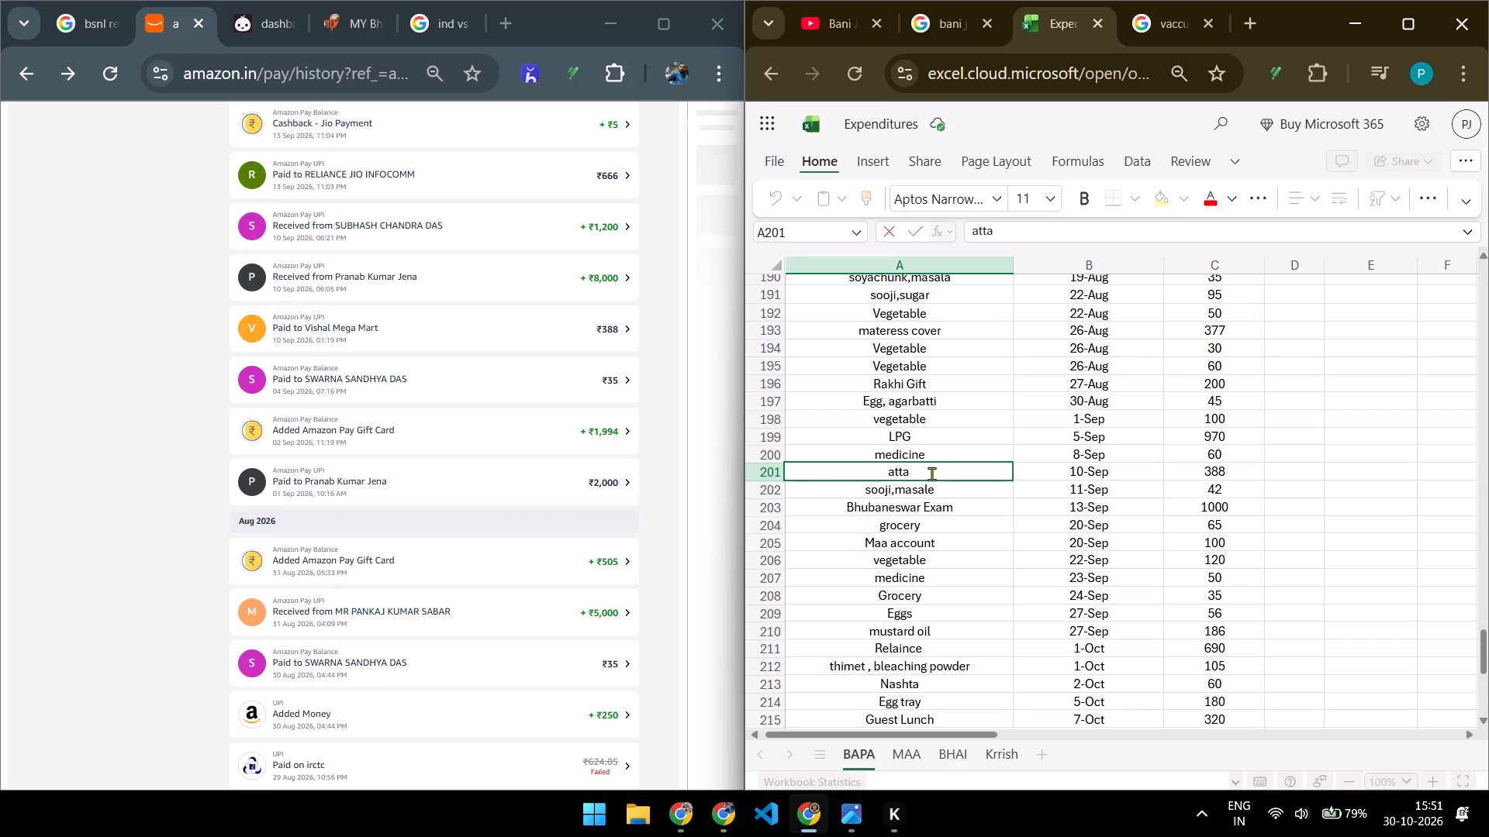
type(",oul")
key("BackSpace")
key("BackSpace")
type("il")
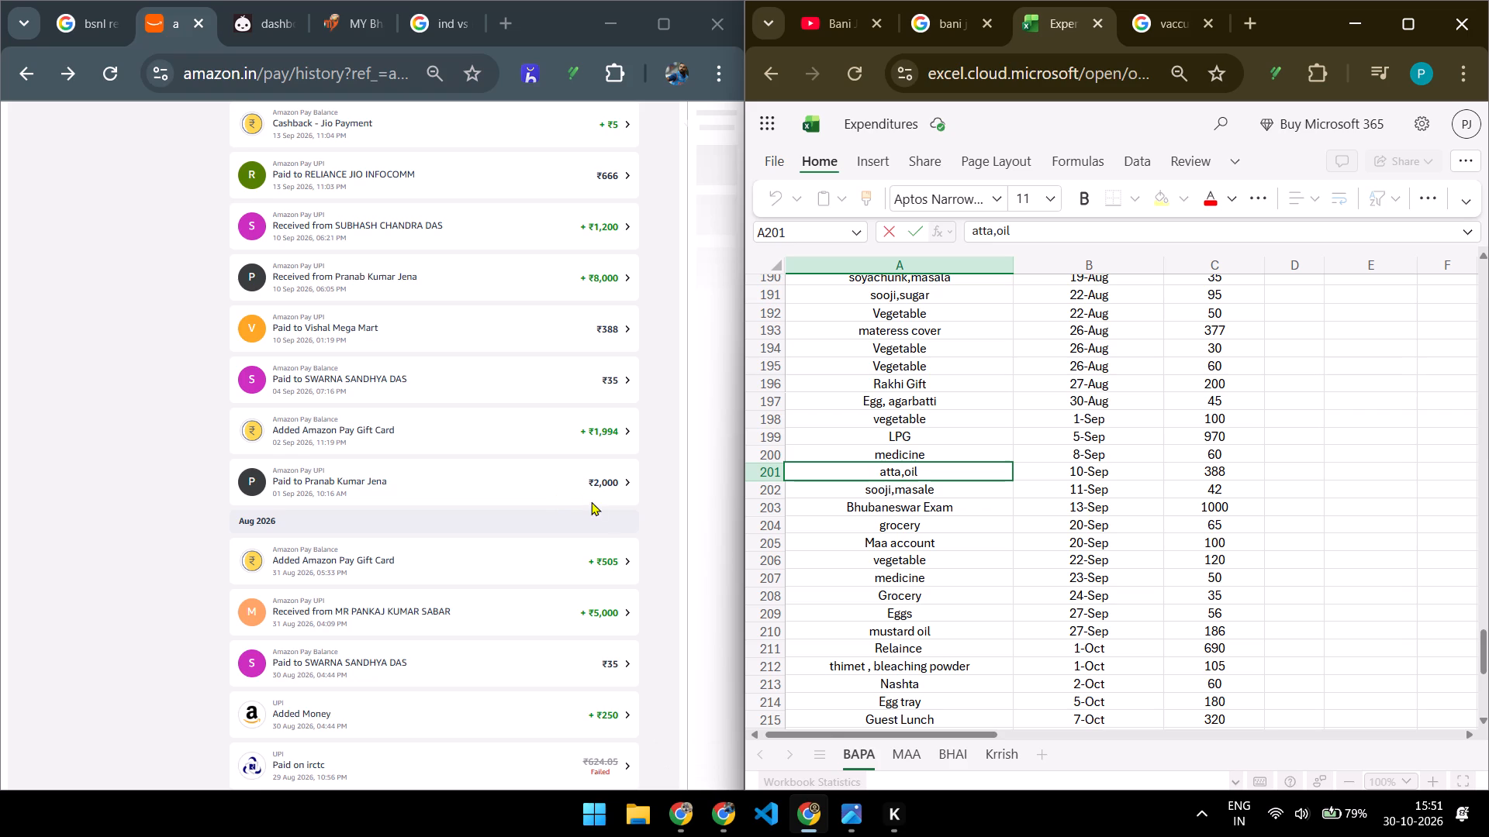
Check the Reliance Jio payment in the transaction history and search the web for jio 666 plan details in a new tab.
scroll(588, 527, "up", 1)
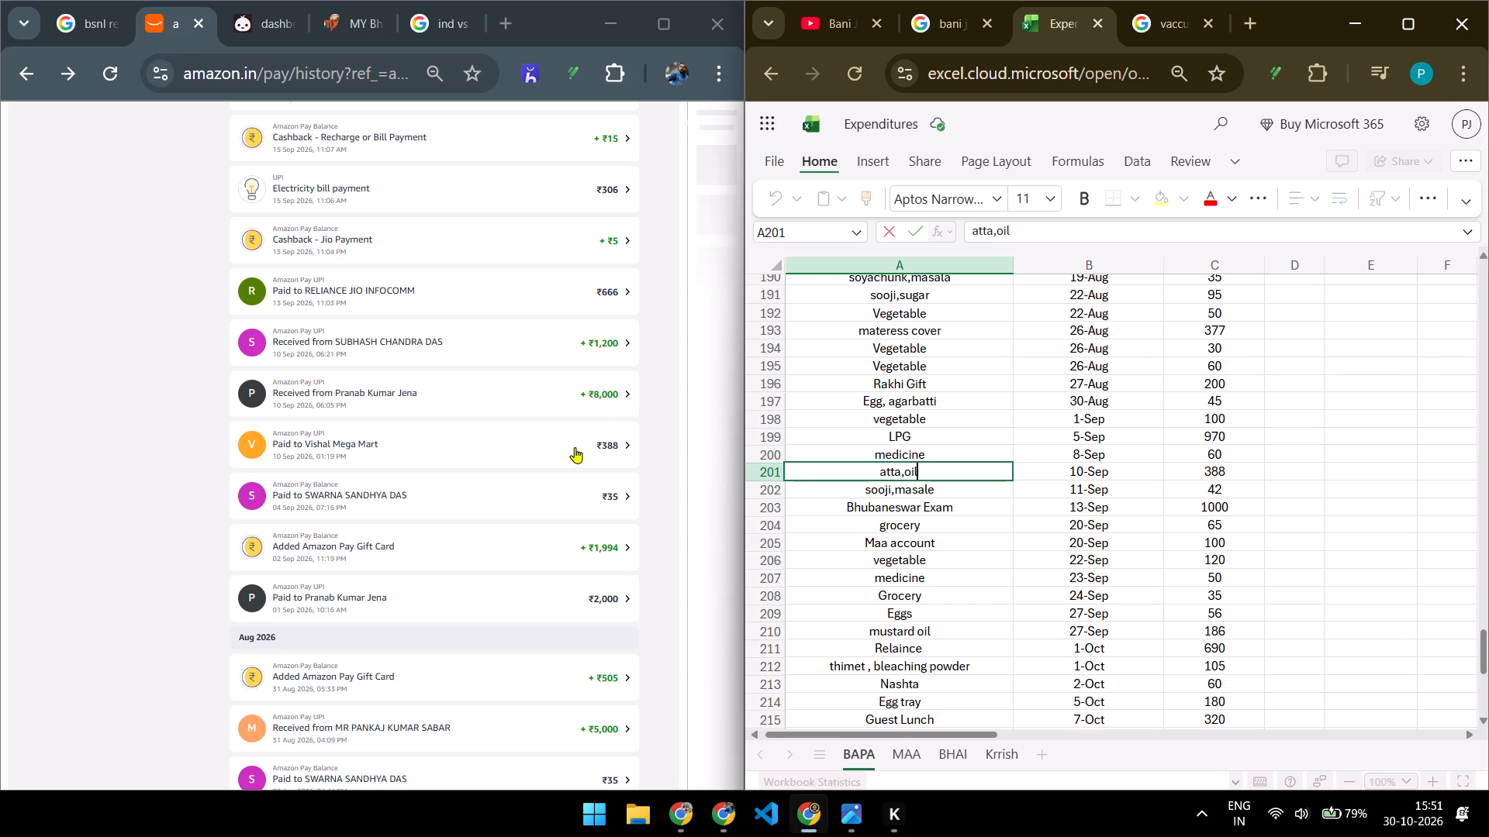
scroll(601, 436, "up", 1)
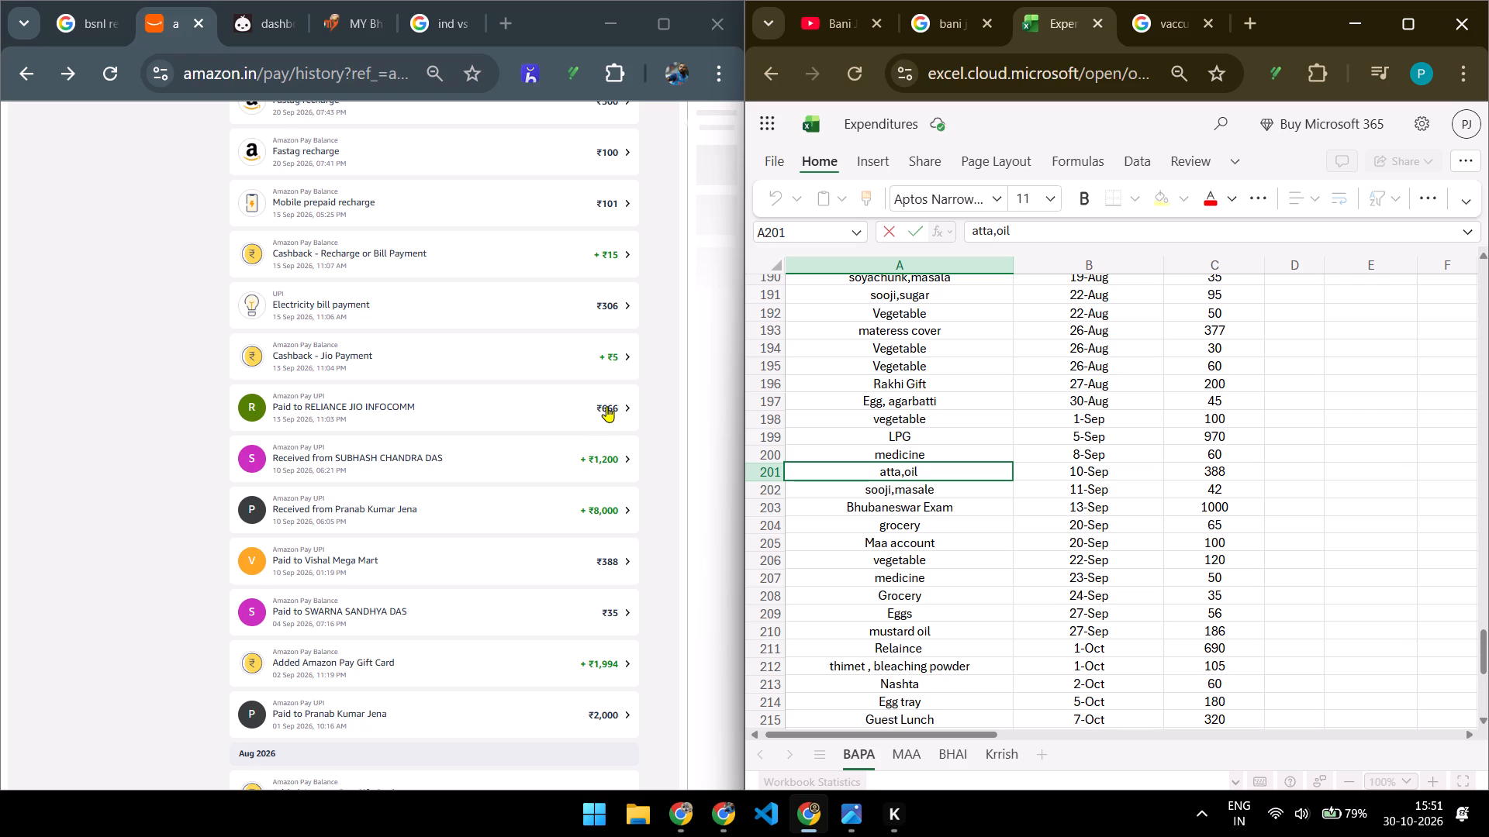
left_click(514, 22)
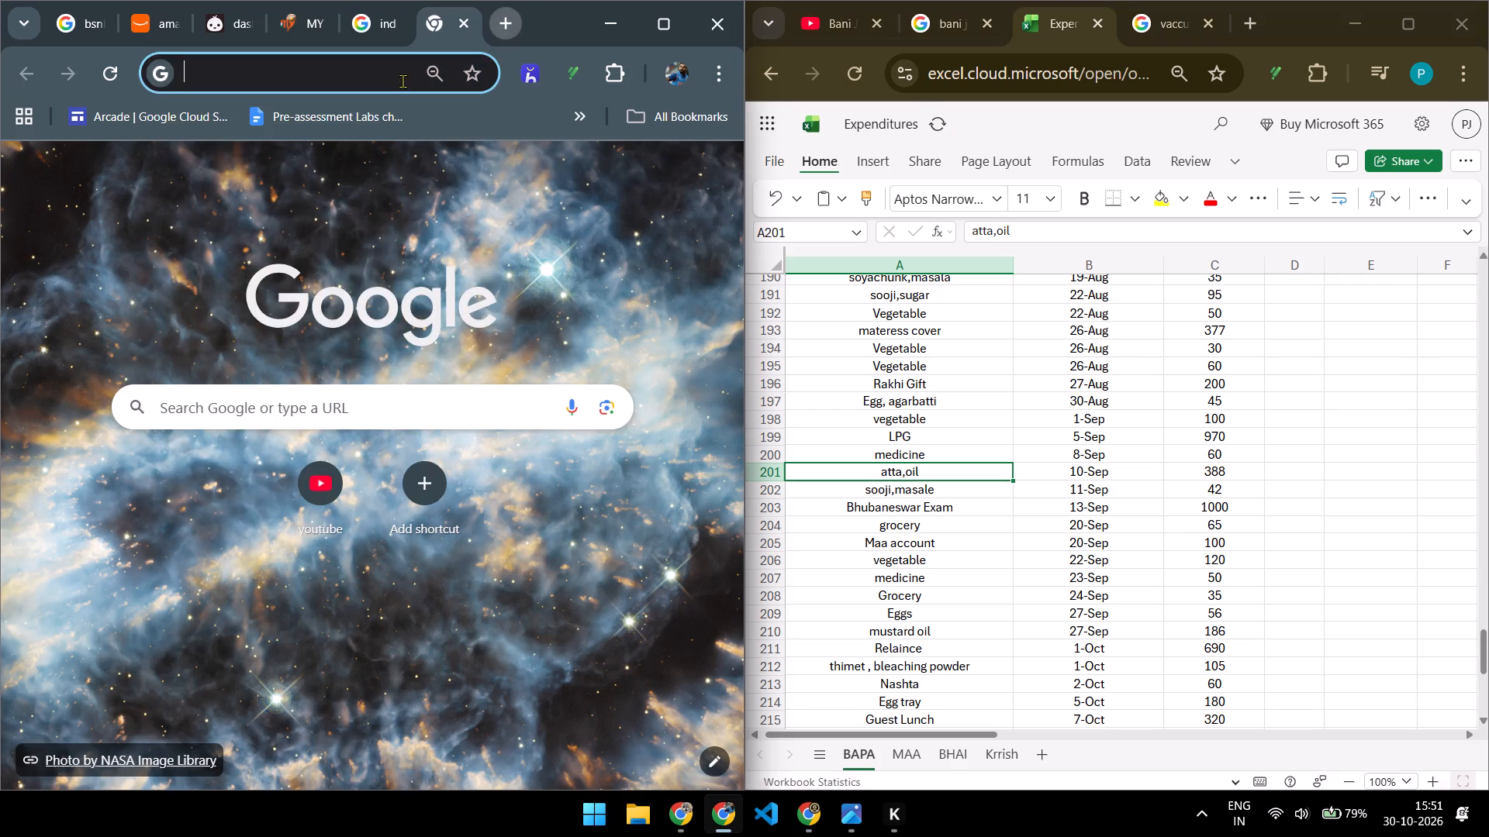
left_click(404, 80)
key("j")
key("i")
key("o")
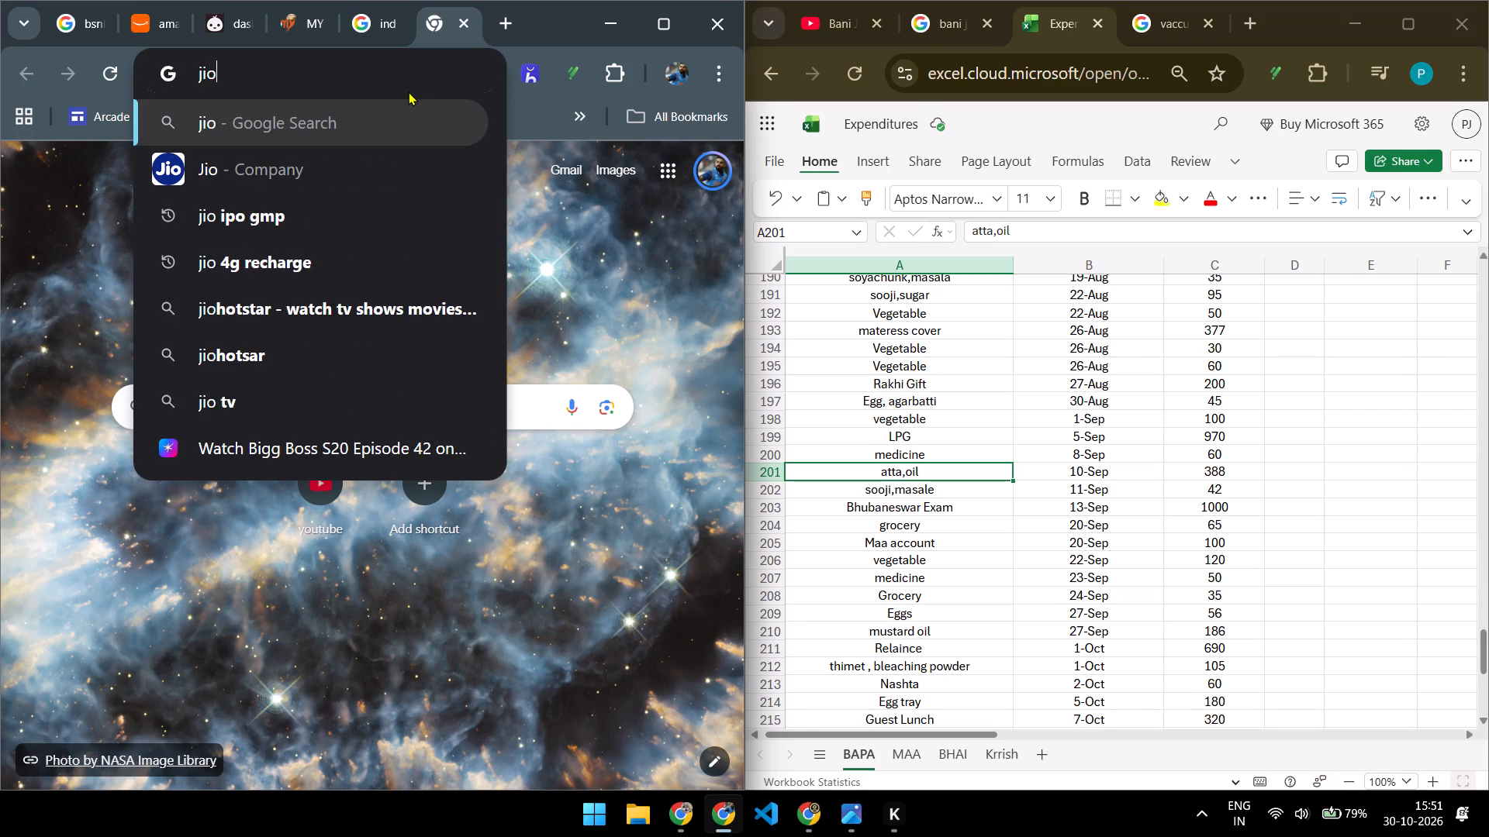
key("space")
type("666")
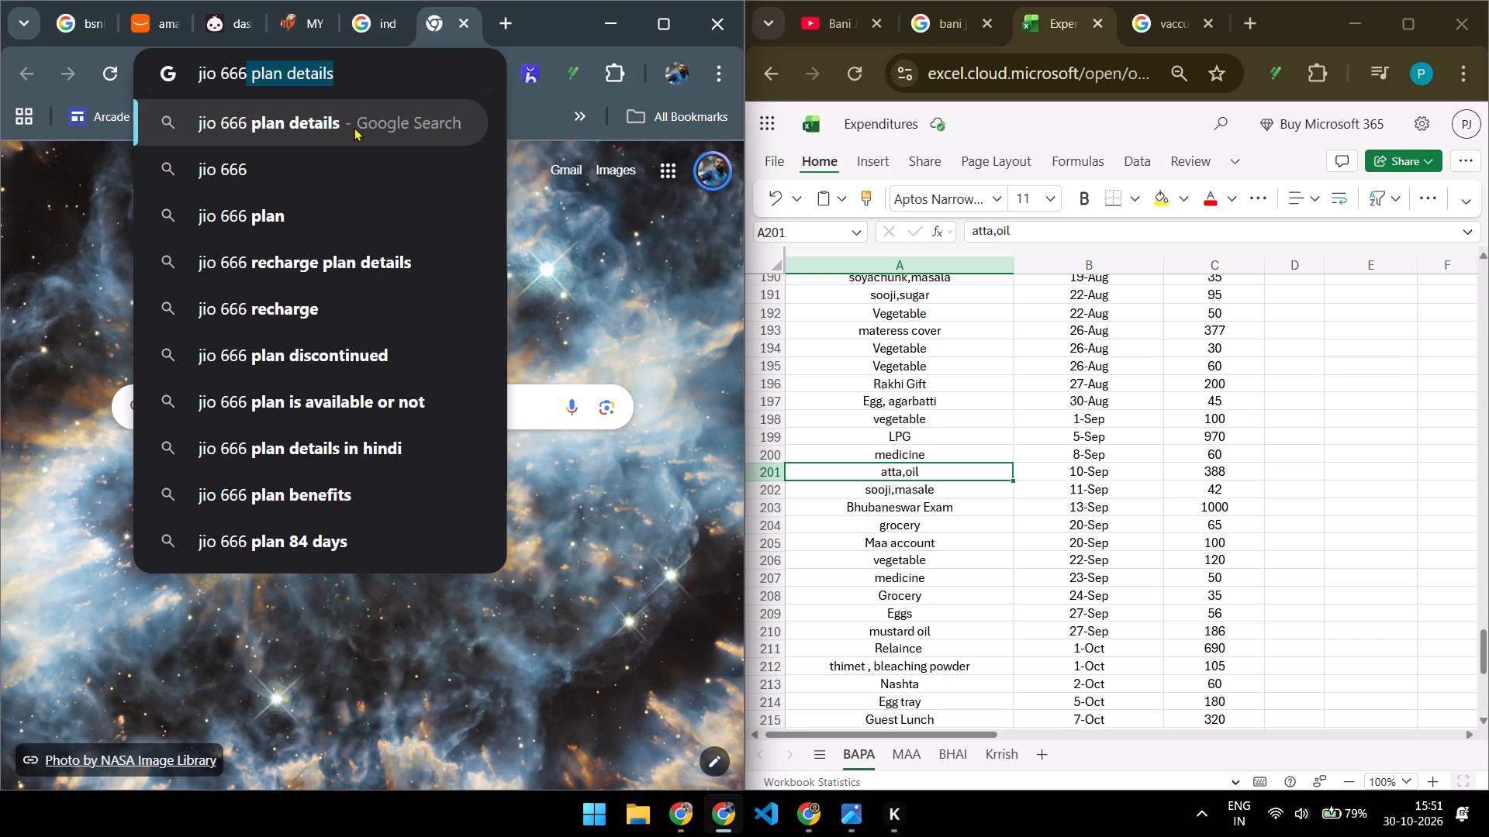
left_click(354, 127)
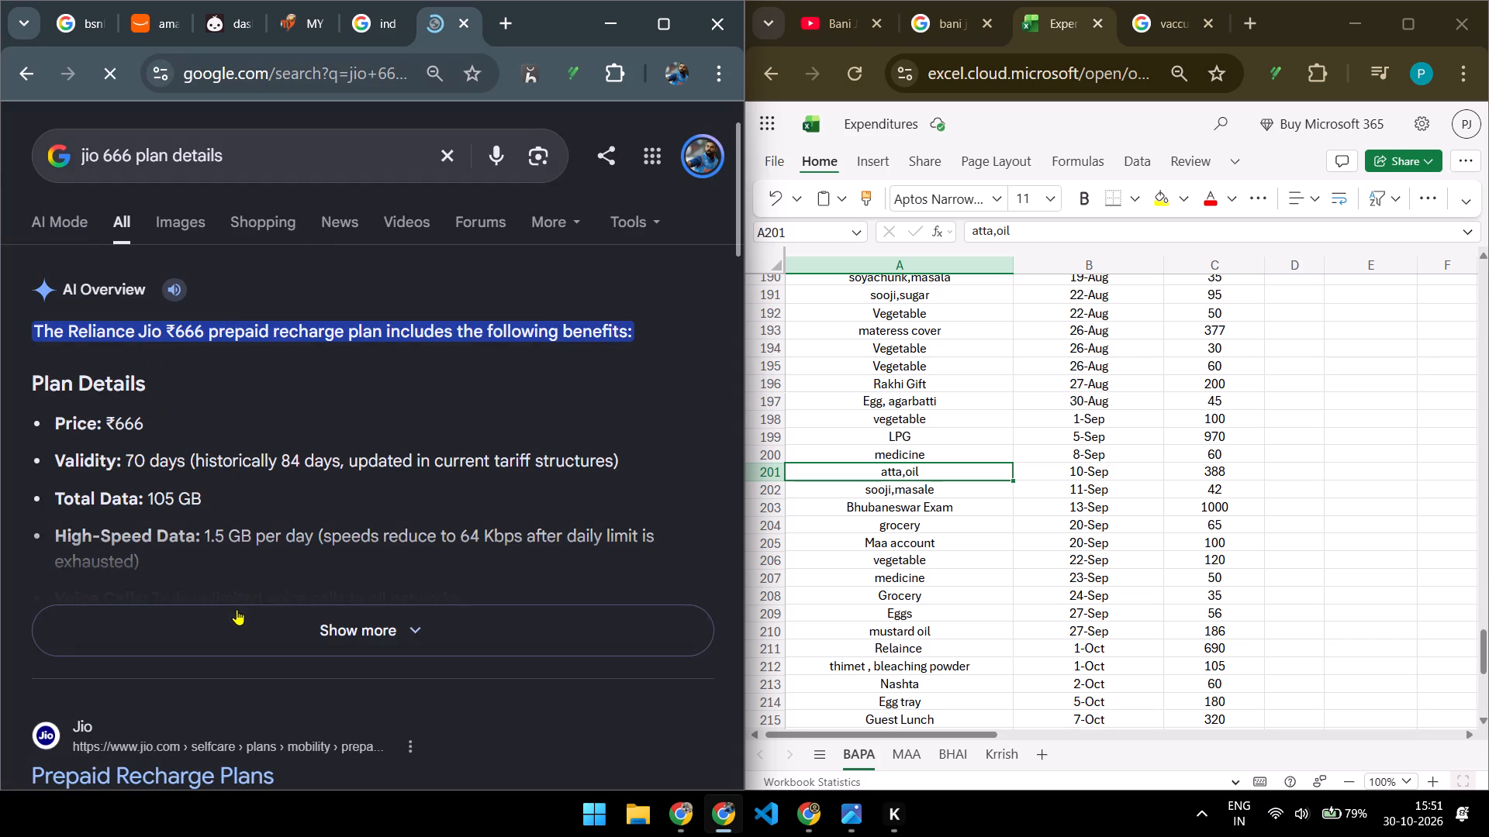
Expand the overview of the Jio ₹666 plan and read its validity and benefits.
left_click(237, 615)
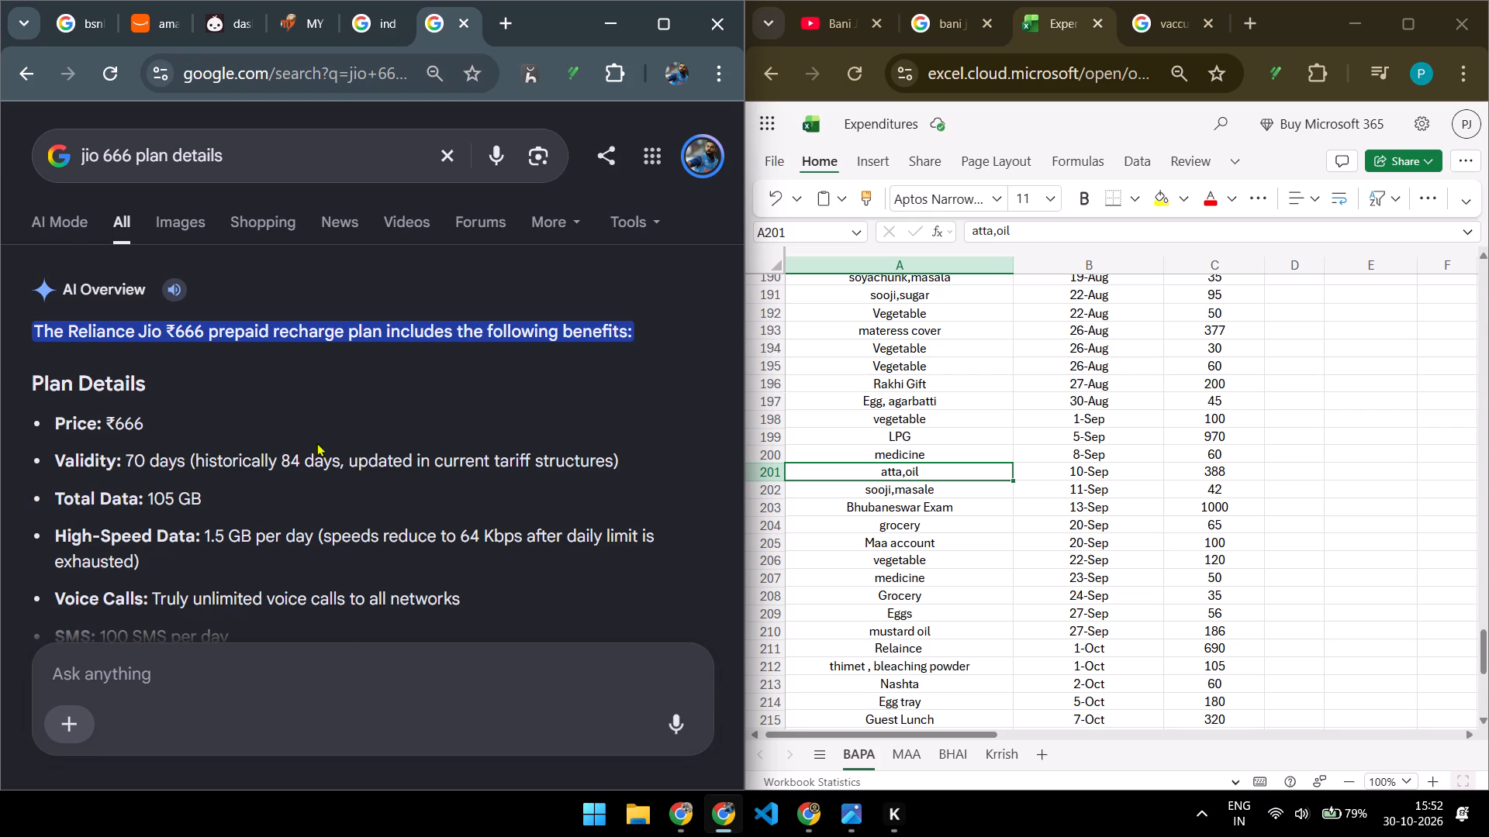
scroll(319, 442, "down", 1)
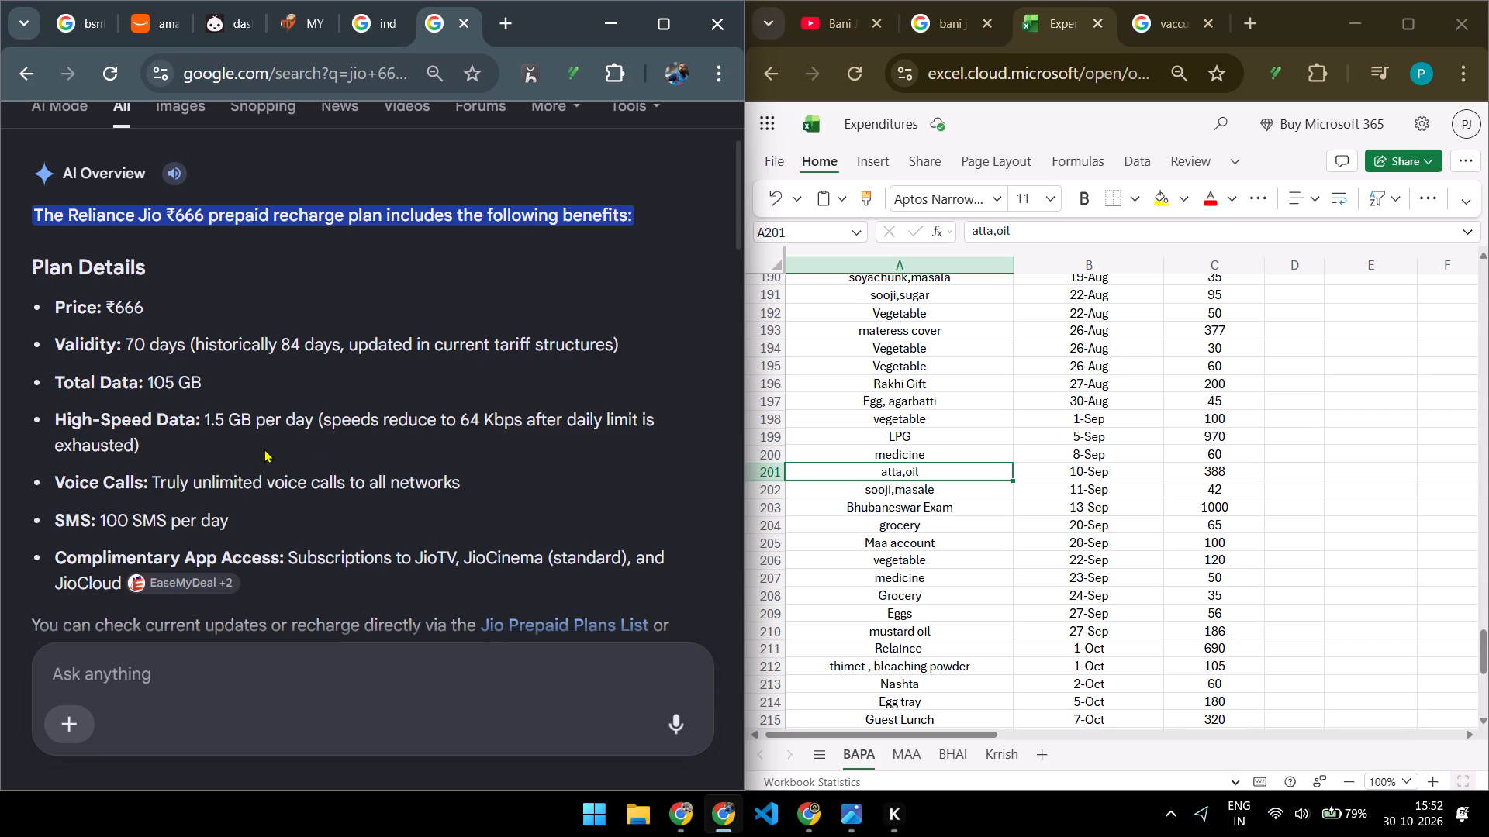
scroll(264, 453, "down", 1)
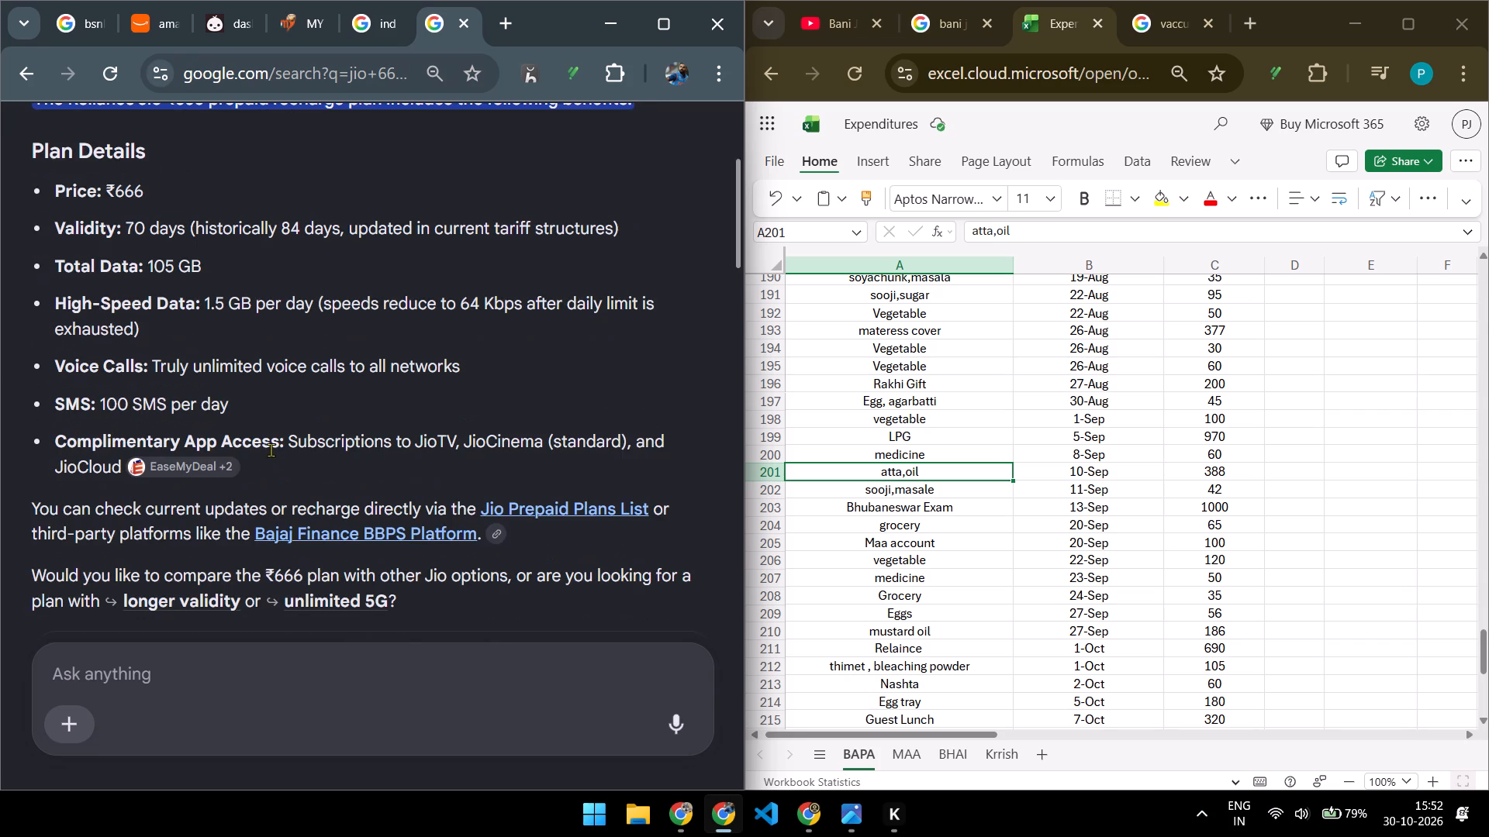
scroll(271, 449, "down", 1)
scroll(302, 437, "up", 1)
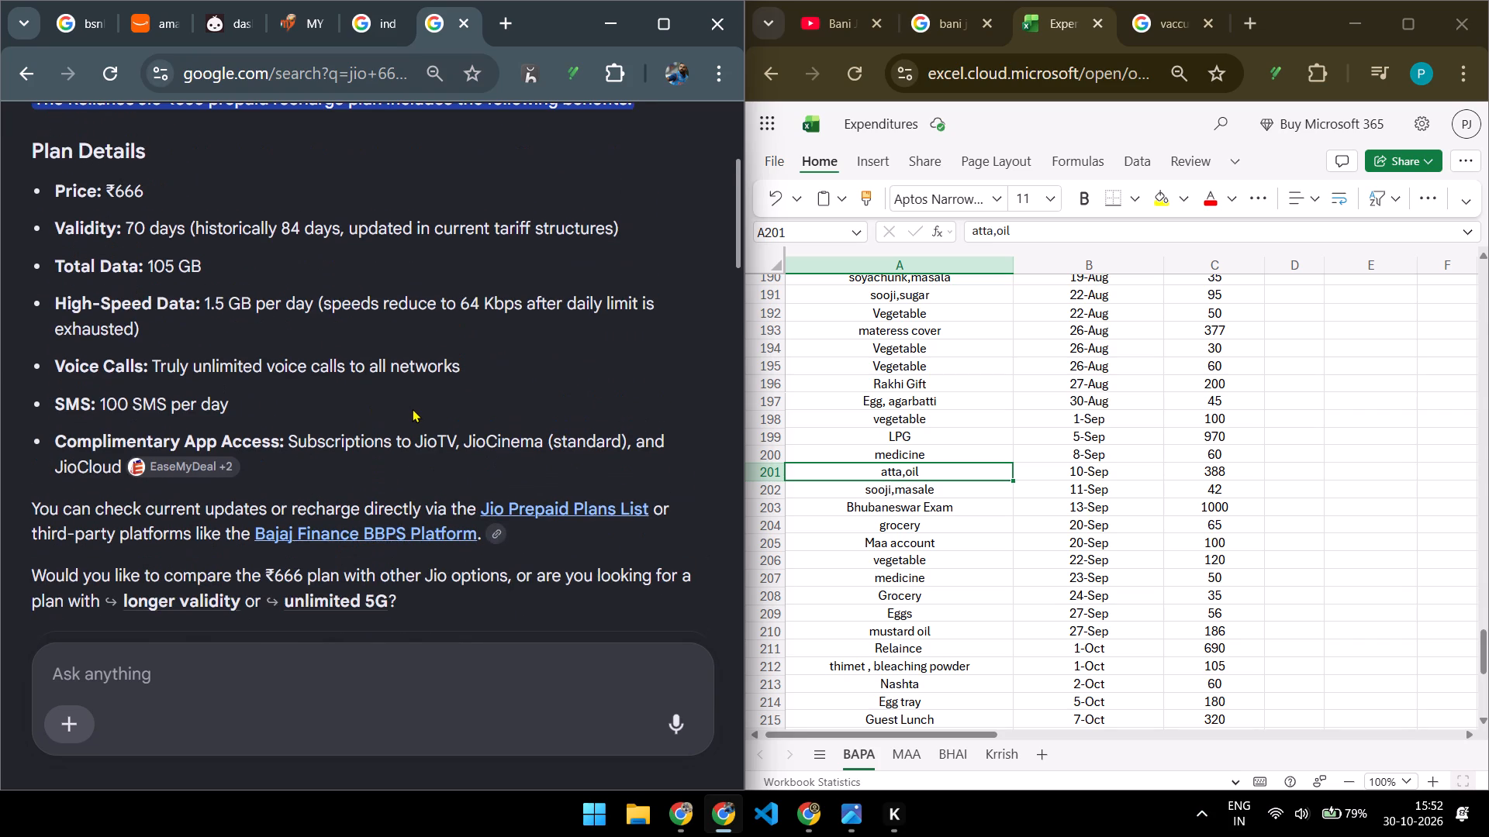
scroll(412, 408, "down", 1)
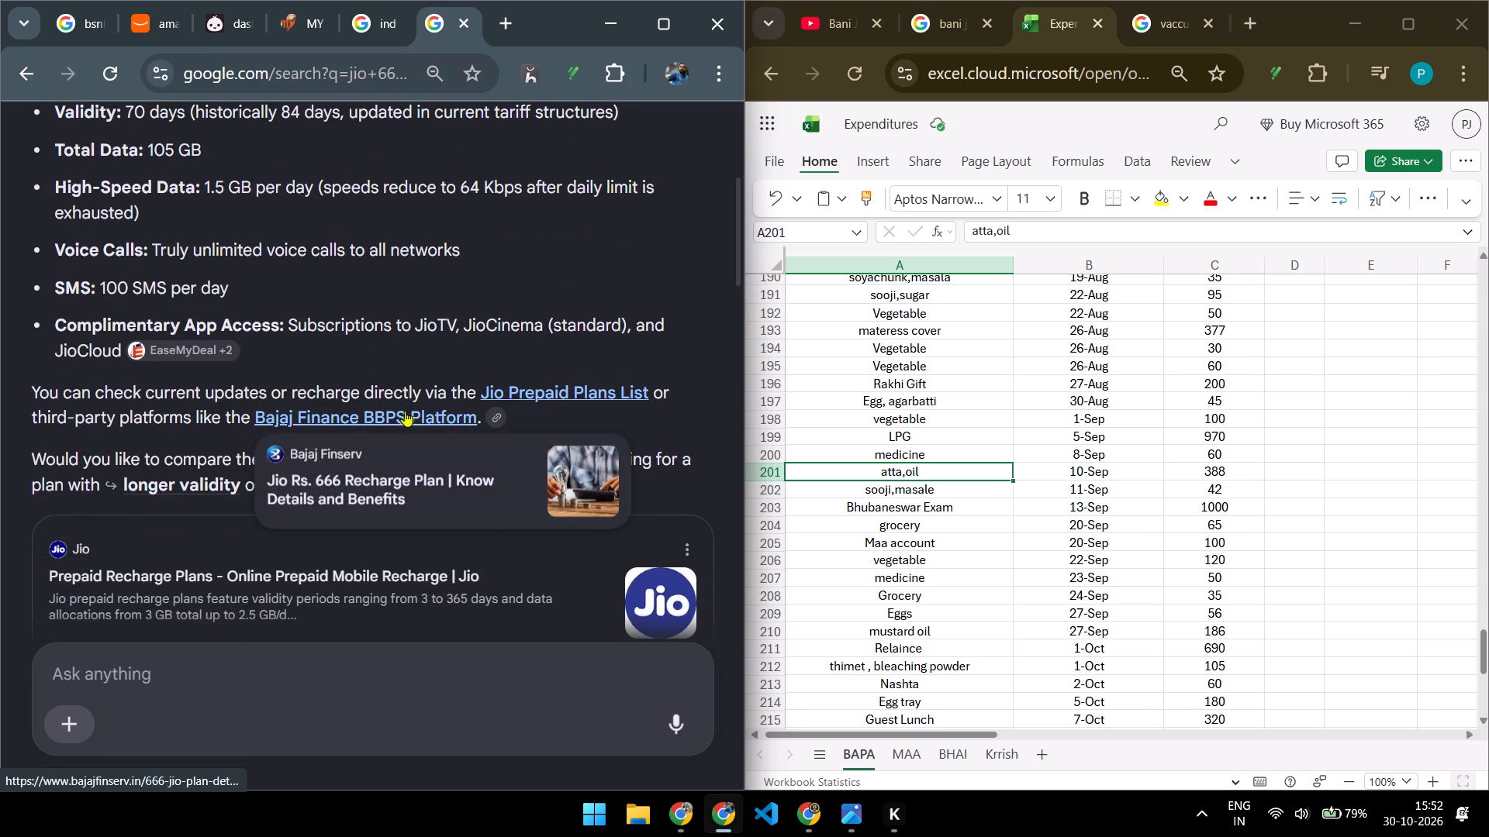
scroll(406, 338, "up", 2)
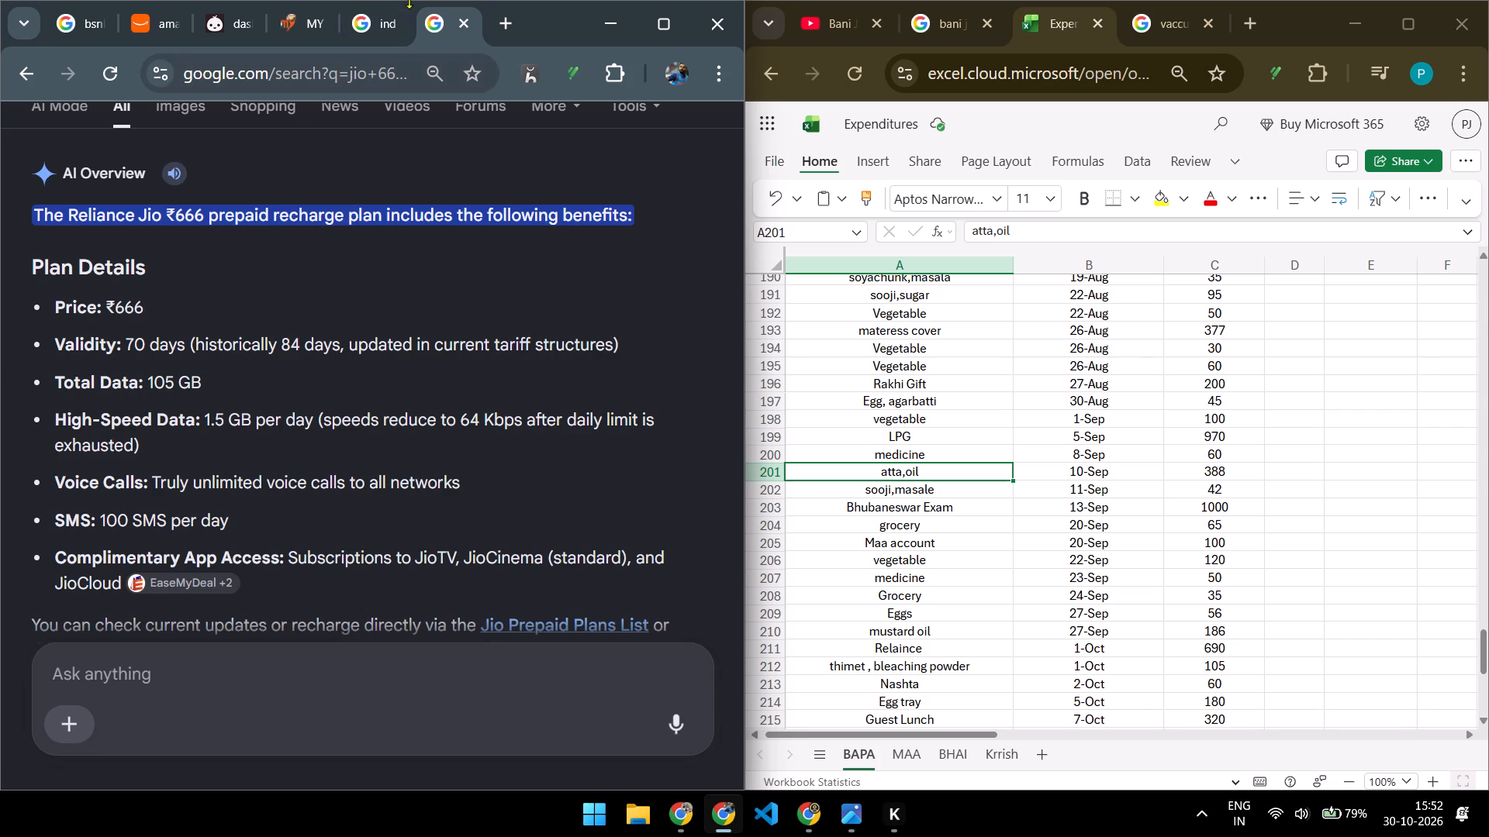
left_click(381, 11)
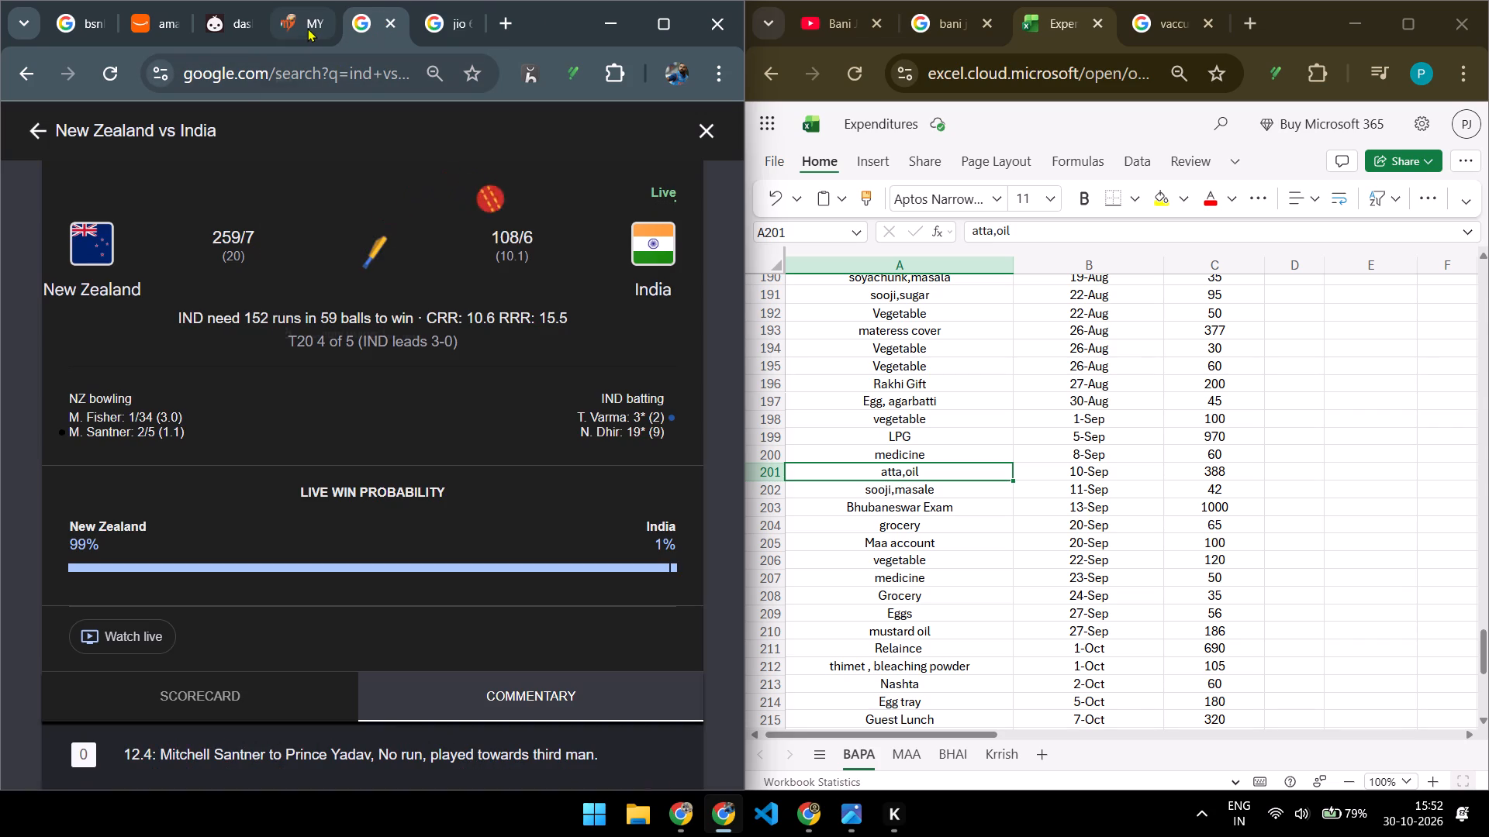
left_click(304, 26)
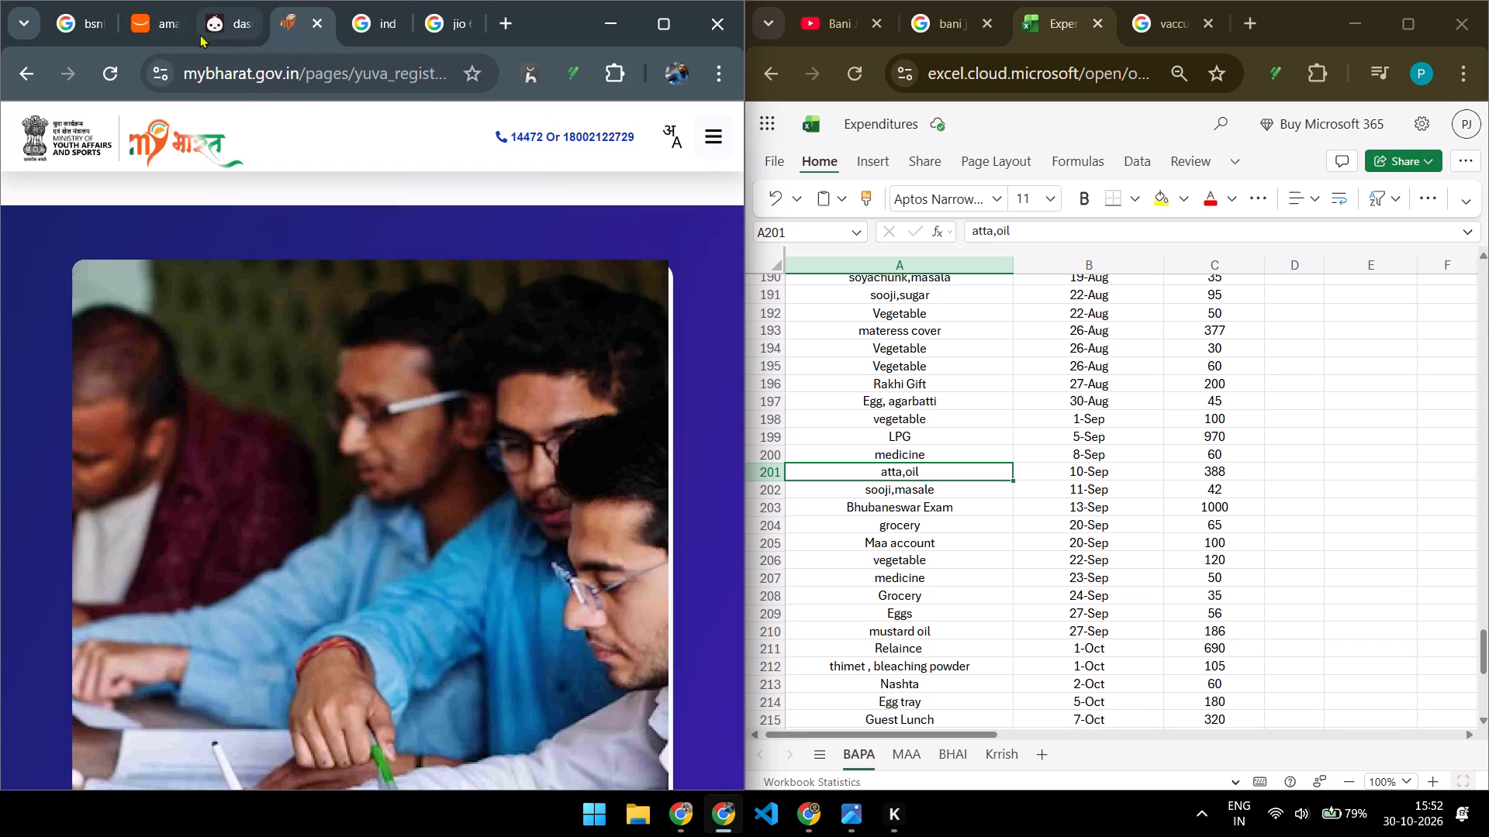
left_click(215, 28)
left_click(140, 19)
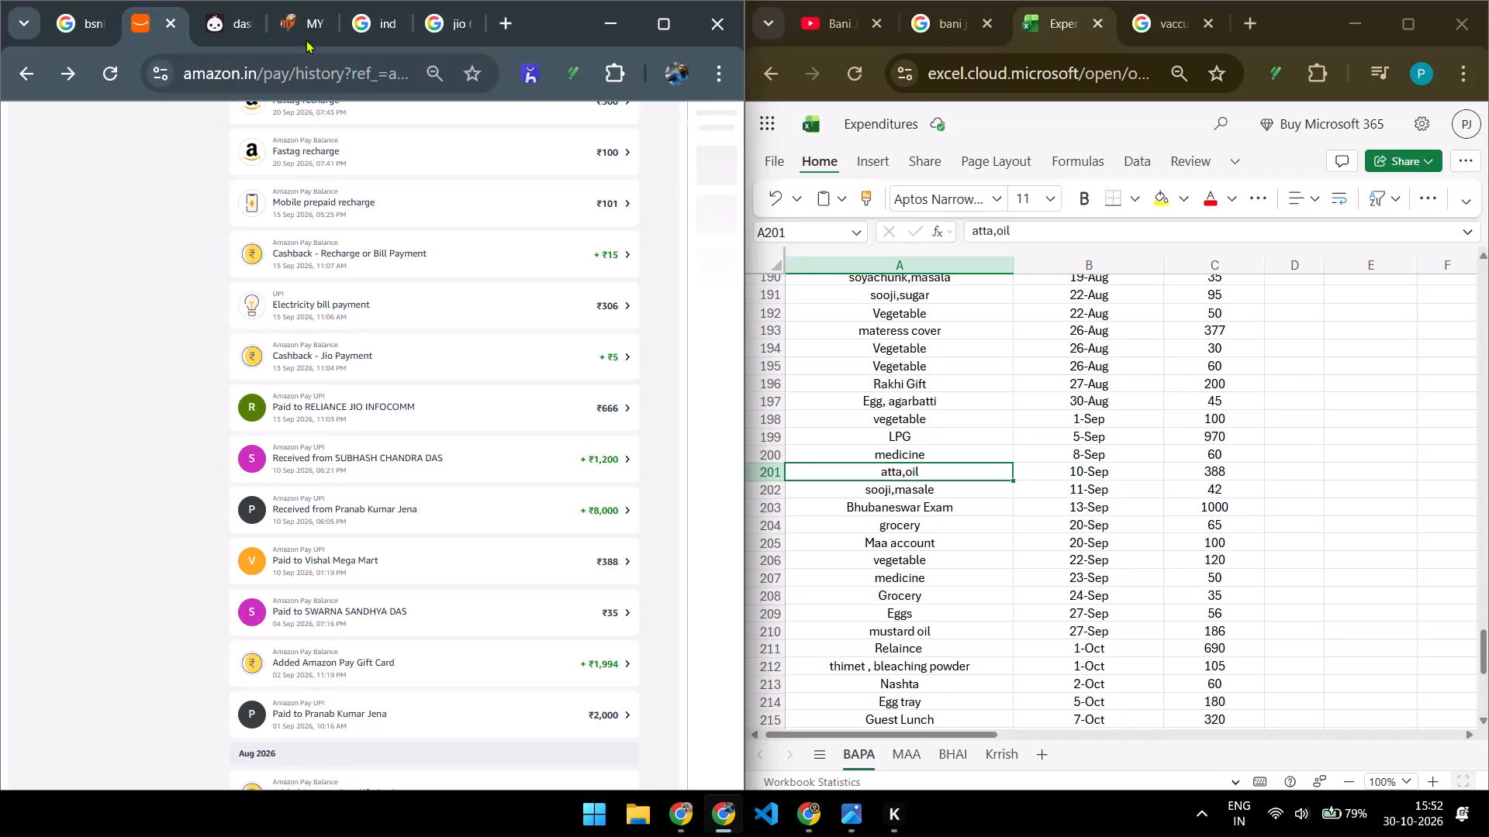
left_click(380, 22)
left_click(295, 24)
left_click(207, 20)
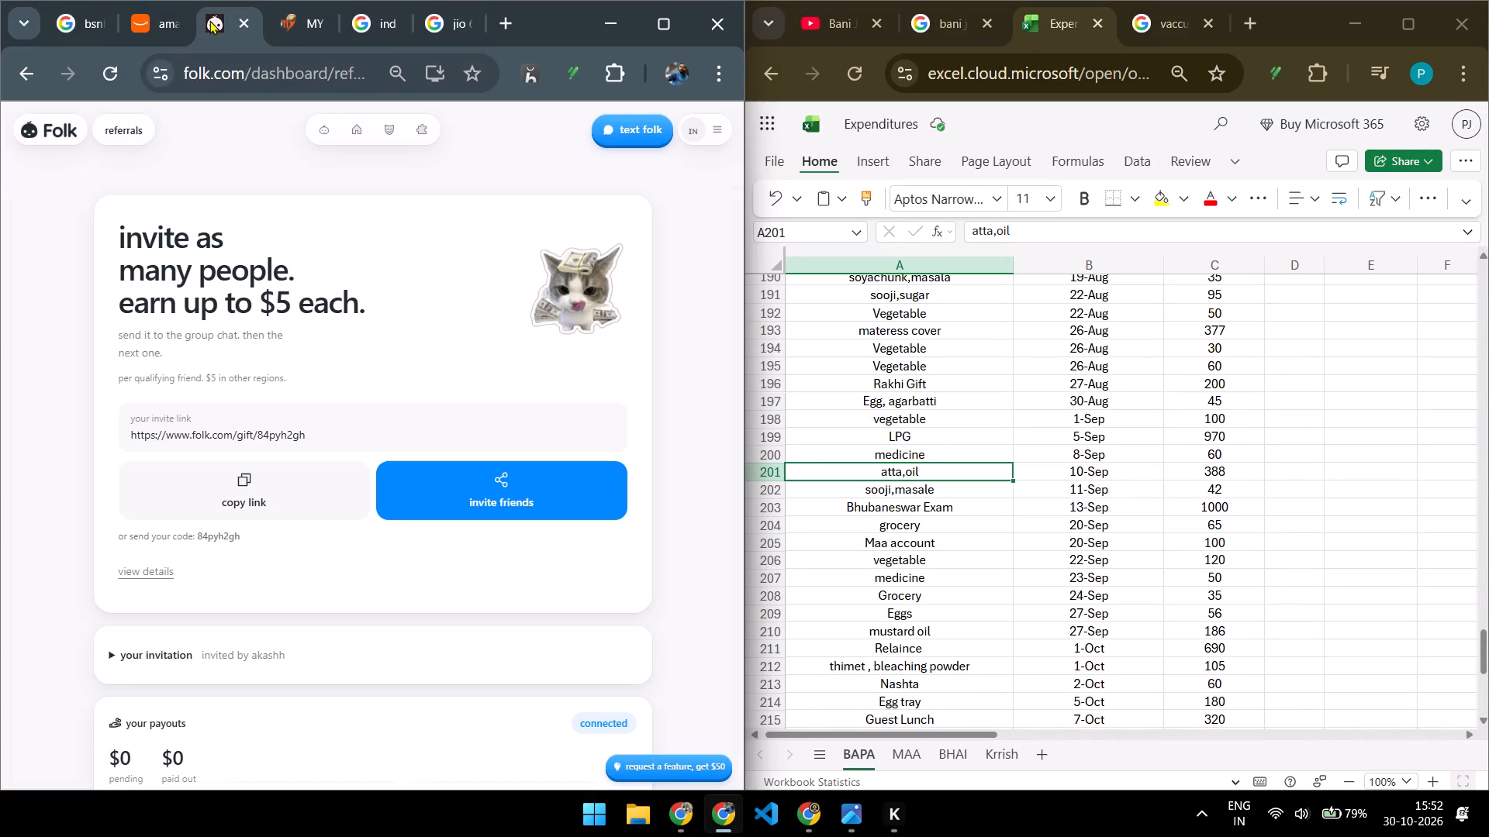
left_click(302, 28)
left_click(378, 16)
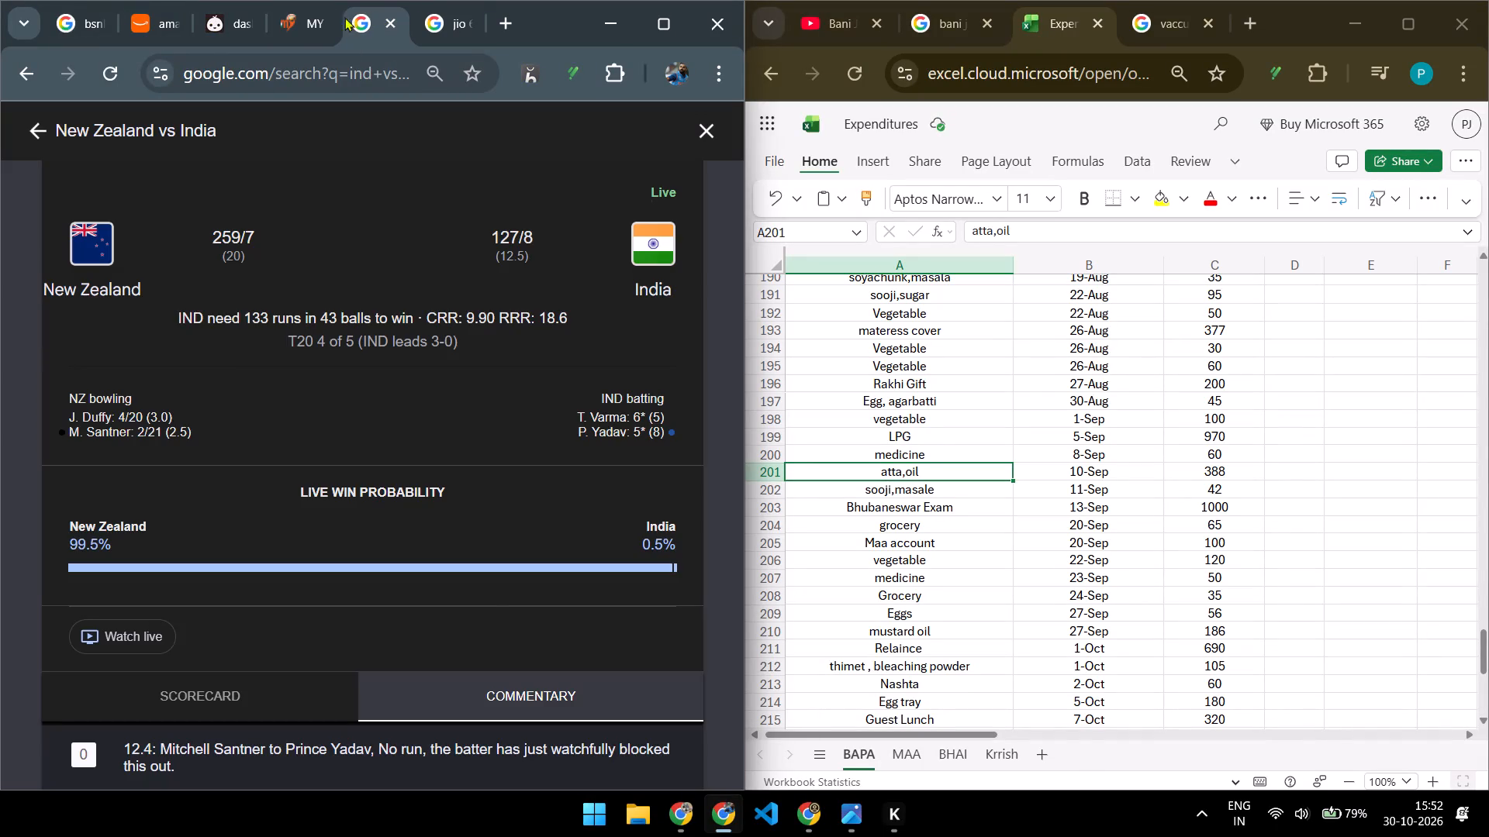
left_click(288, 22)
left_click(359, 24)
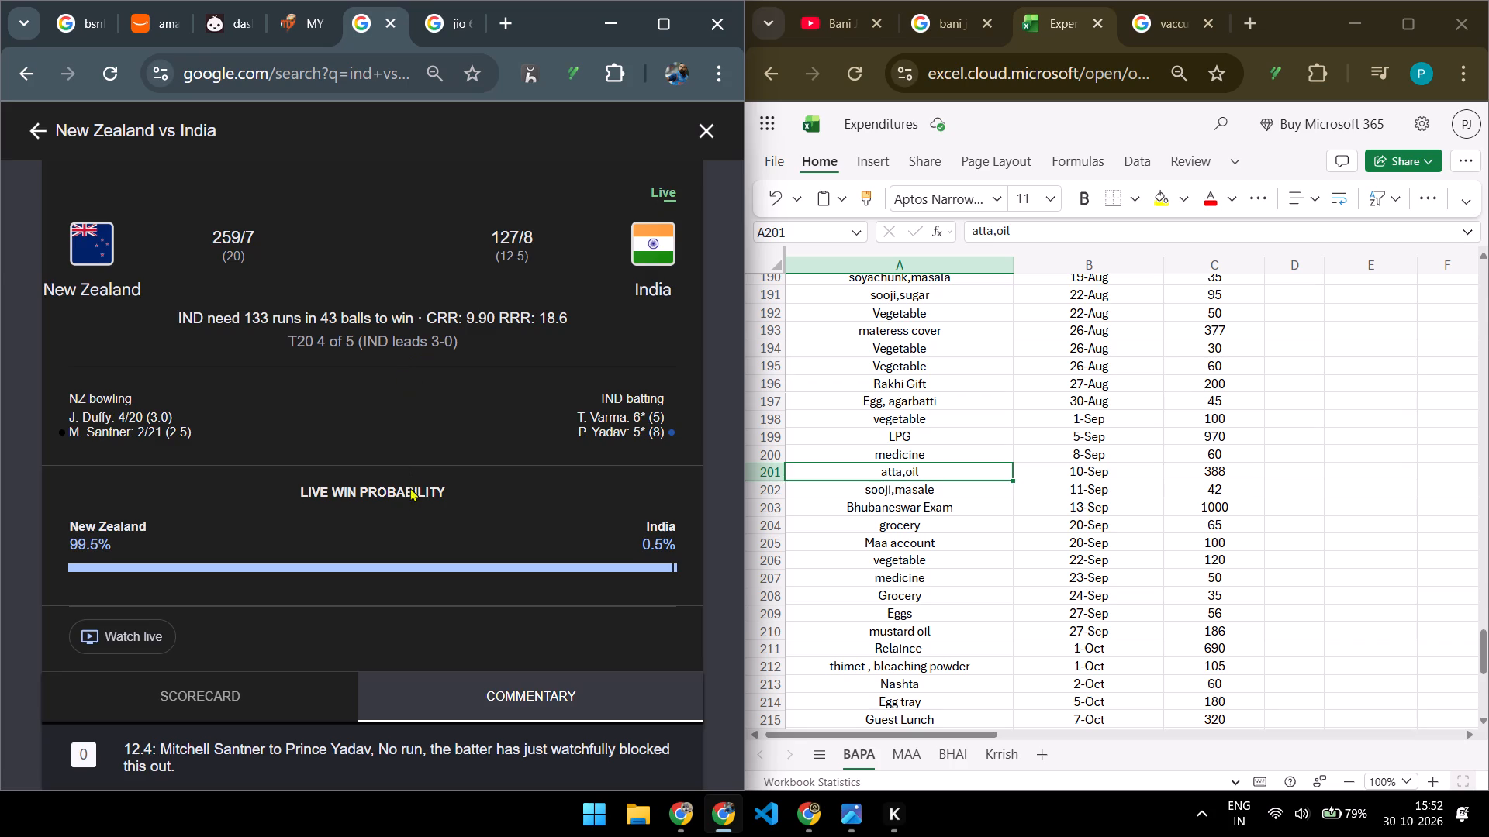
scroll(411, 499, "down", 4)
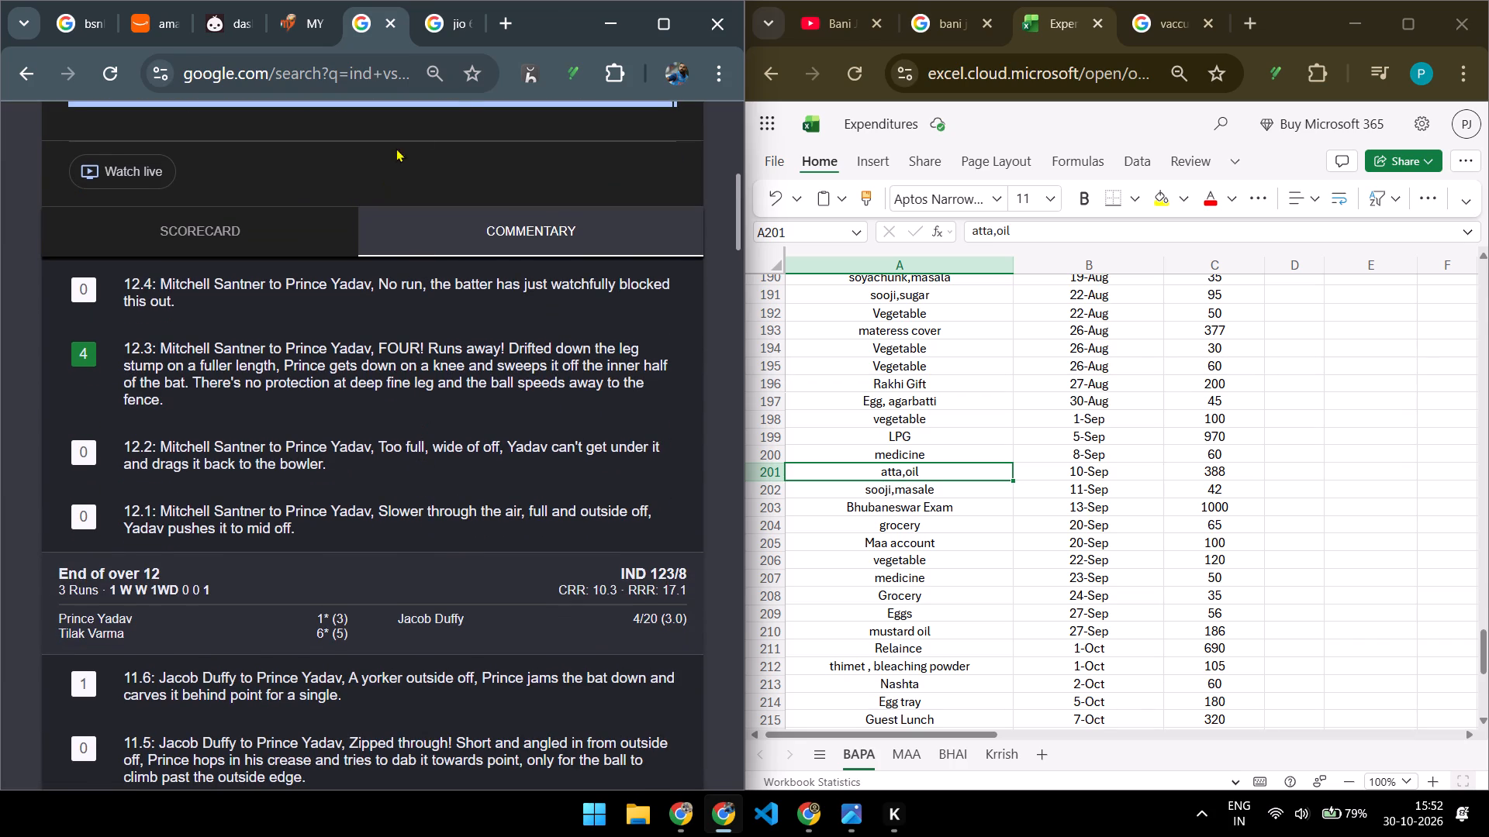
Search the web for jio value pack 448 plan details in a new tab and read the expanded overview of its benefits.
left_click(513, 26)
left_click(404, 67)
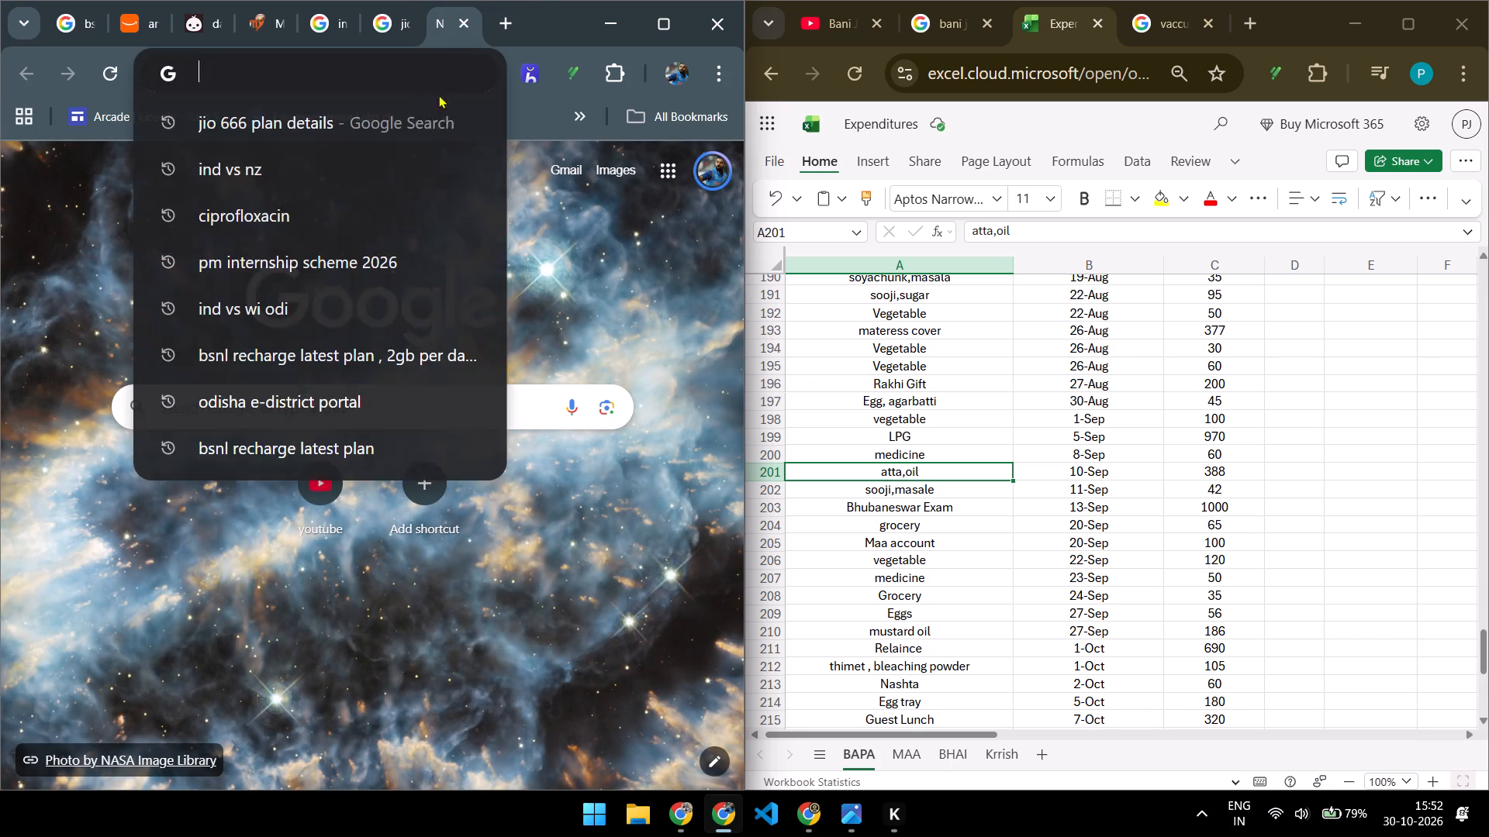
type("jio value")
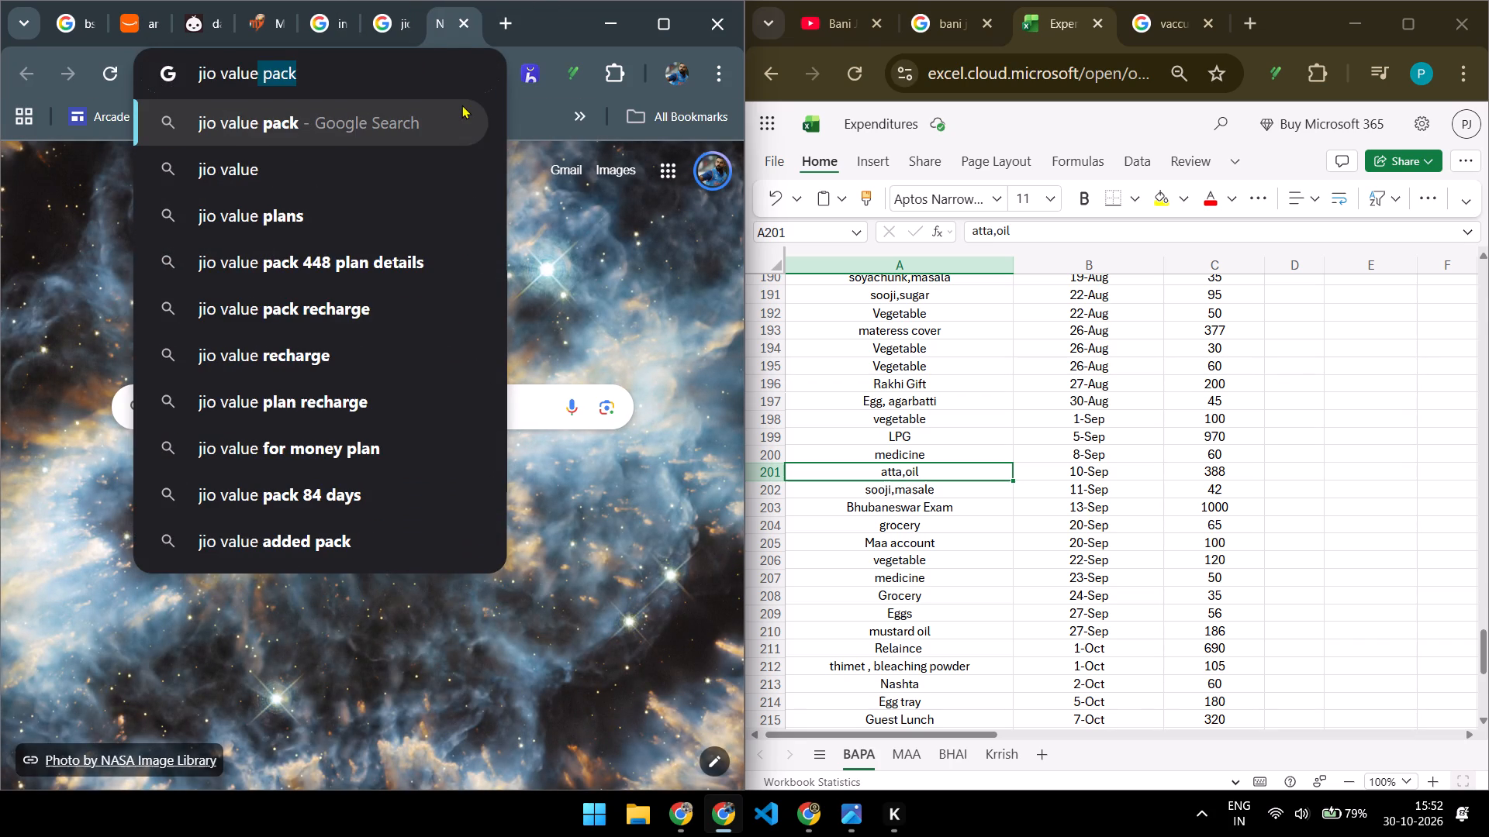
left_click(320, 257)
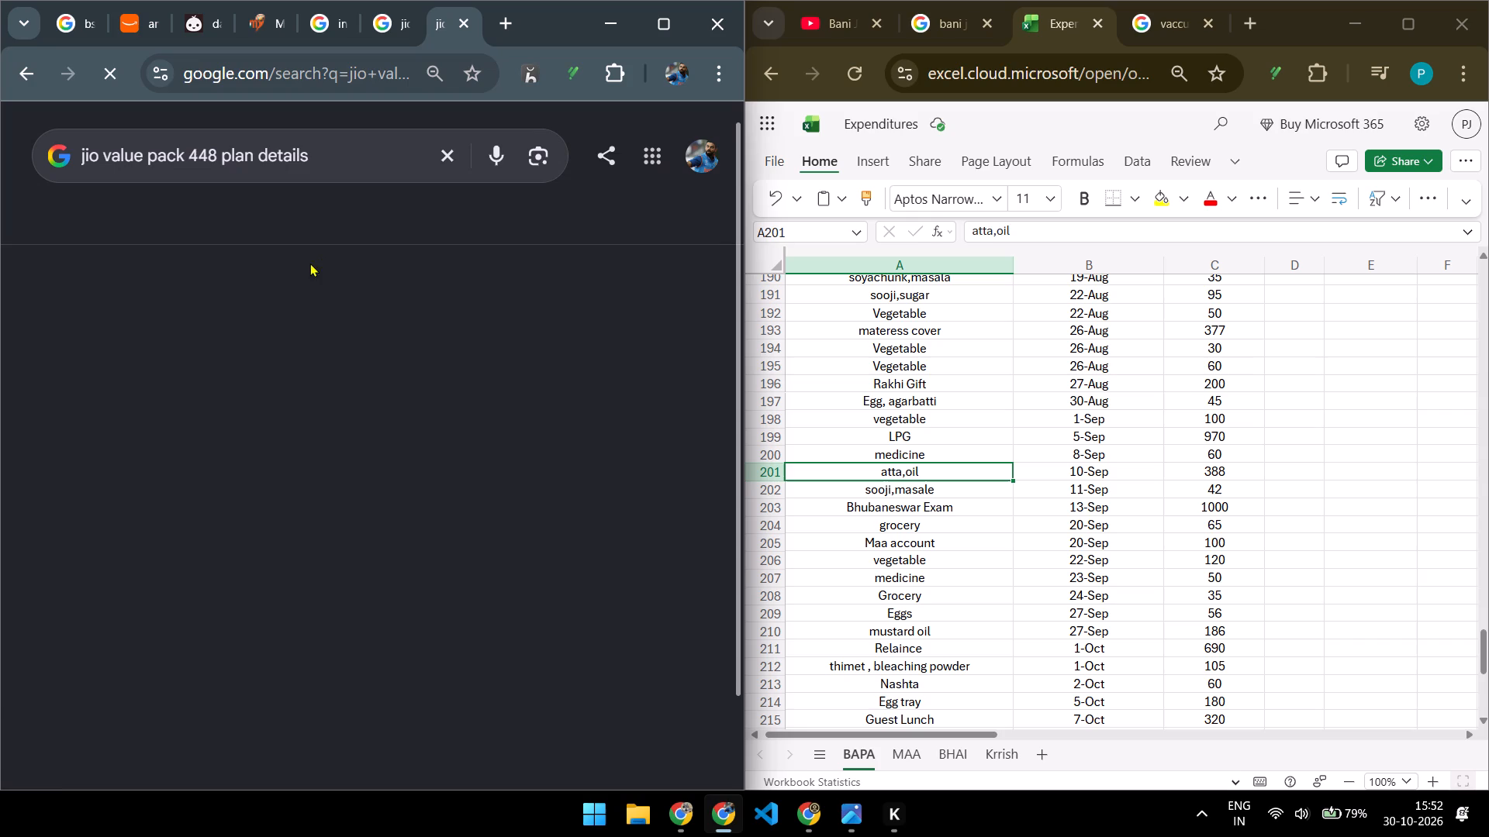
scroll(361, 429, "down", 1)
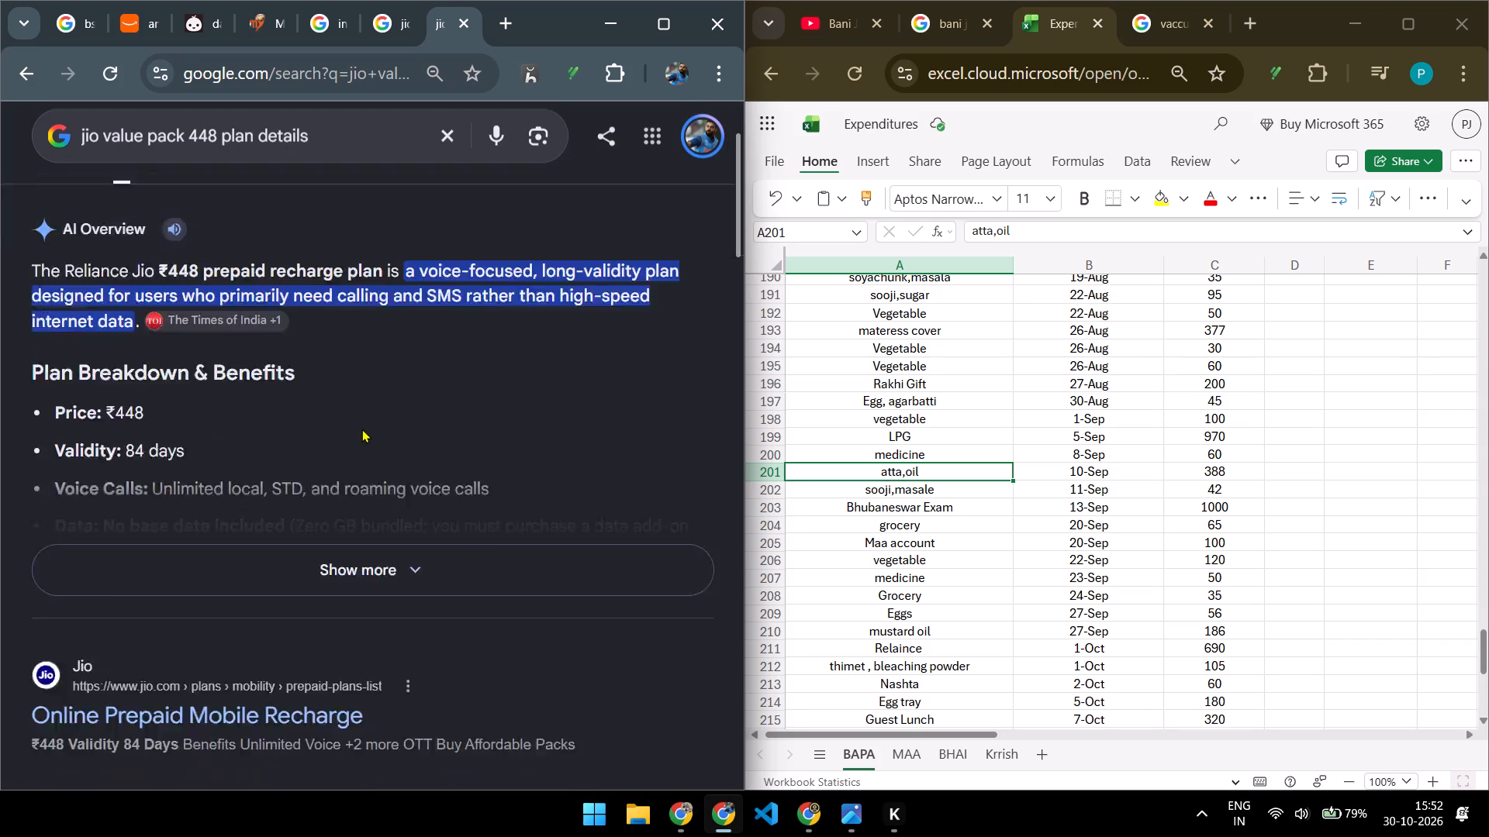
left_click(351, 507)
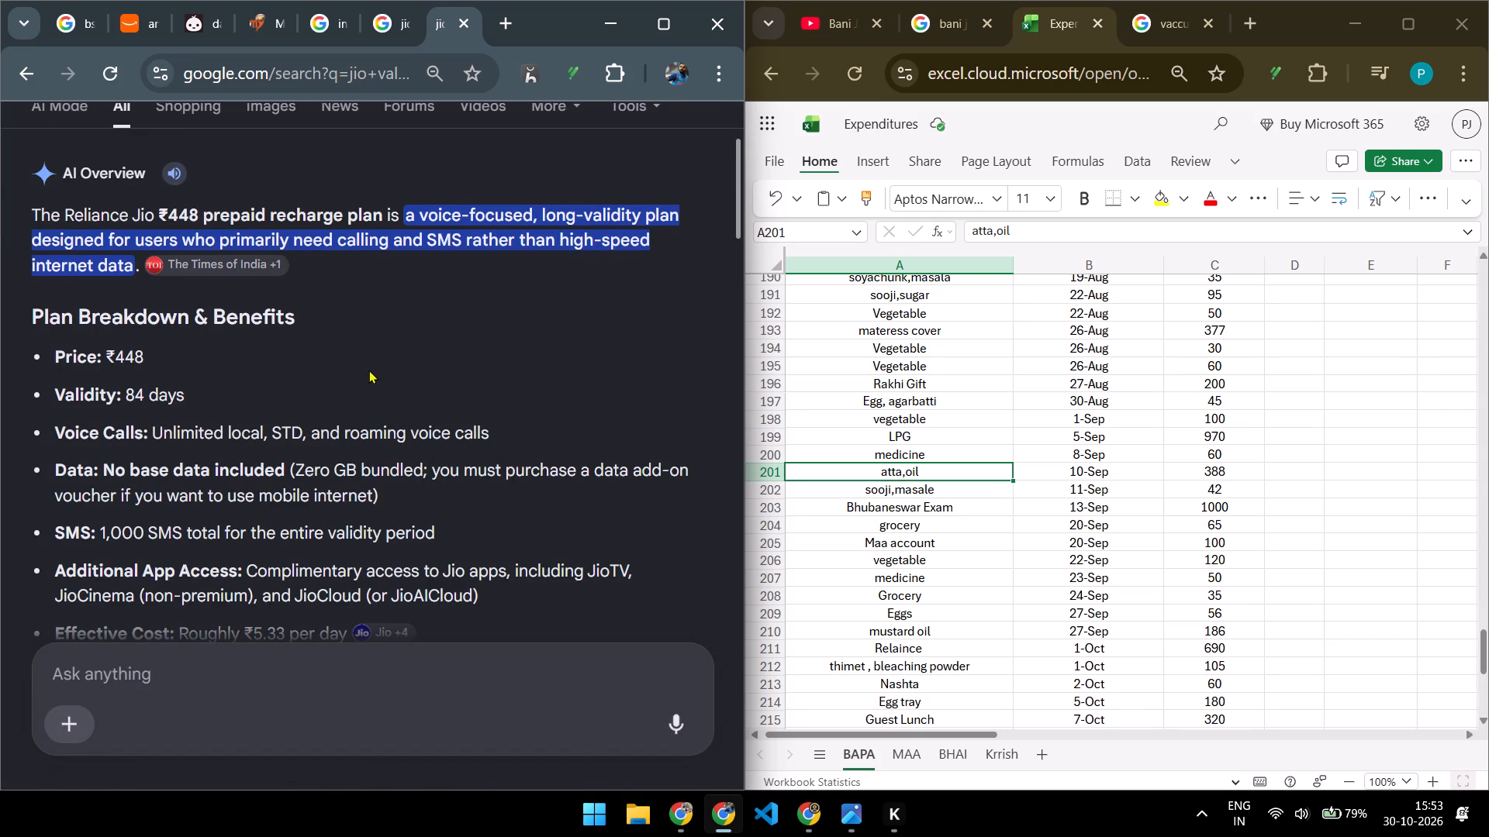
scroll(369, 370, "down", 1)
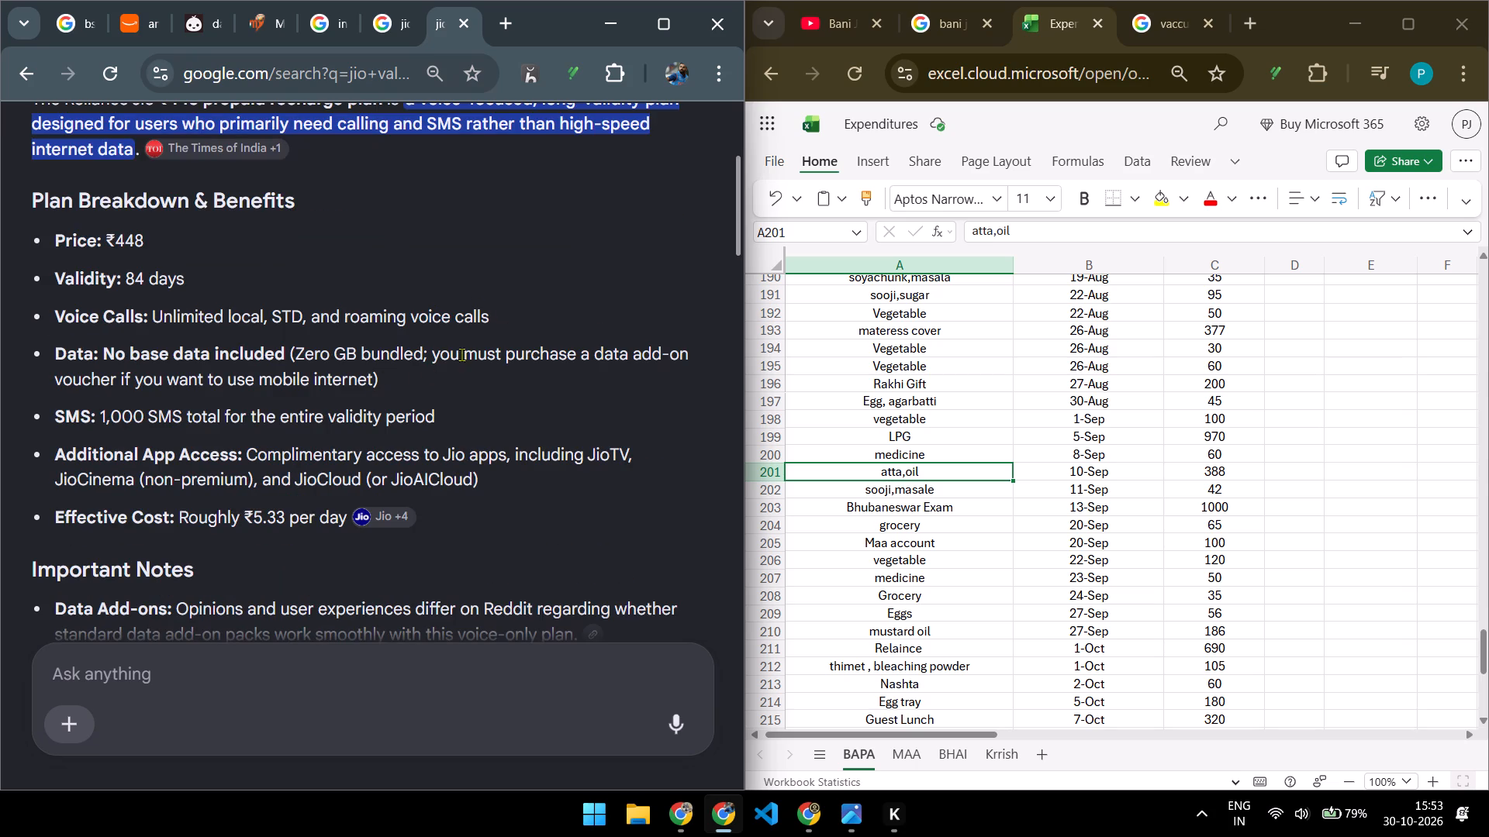
scroll(490, 343, "up", 3)
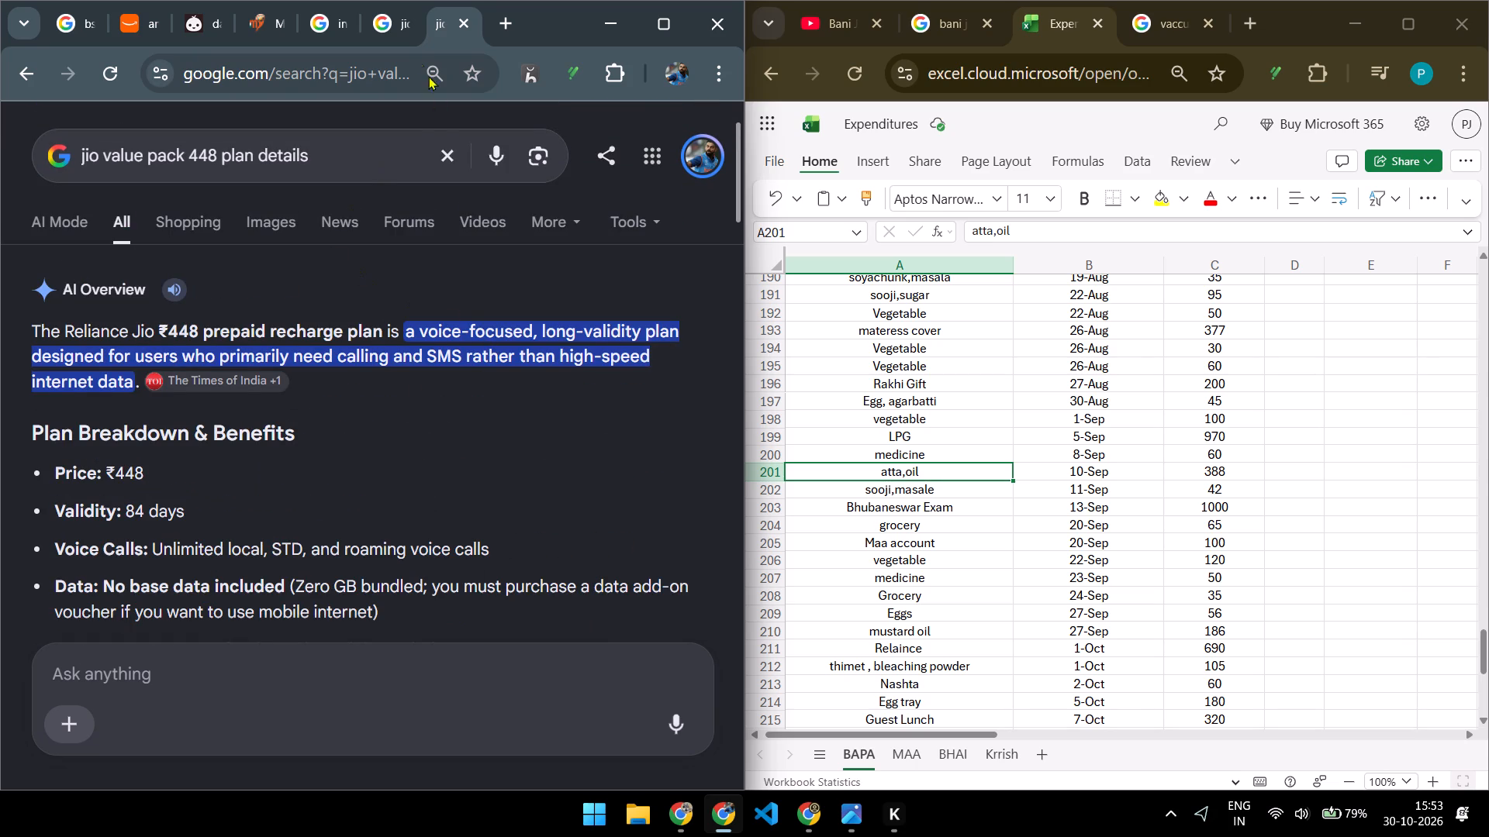
Return to the Amazon Pay history and review the September and October entries in the BAPA sheet against it.
left_click(381, 24)
left_click(320, 22)
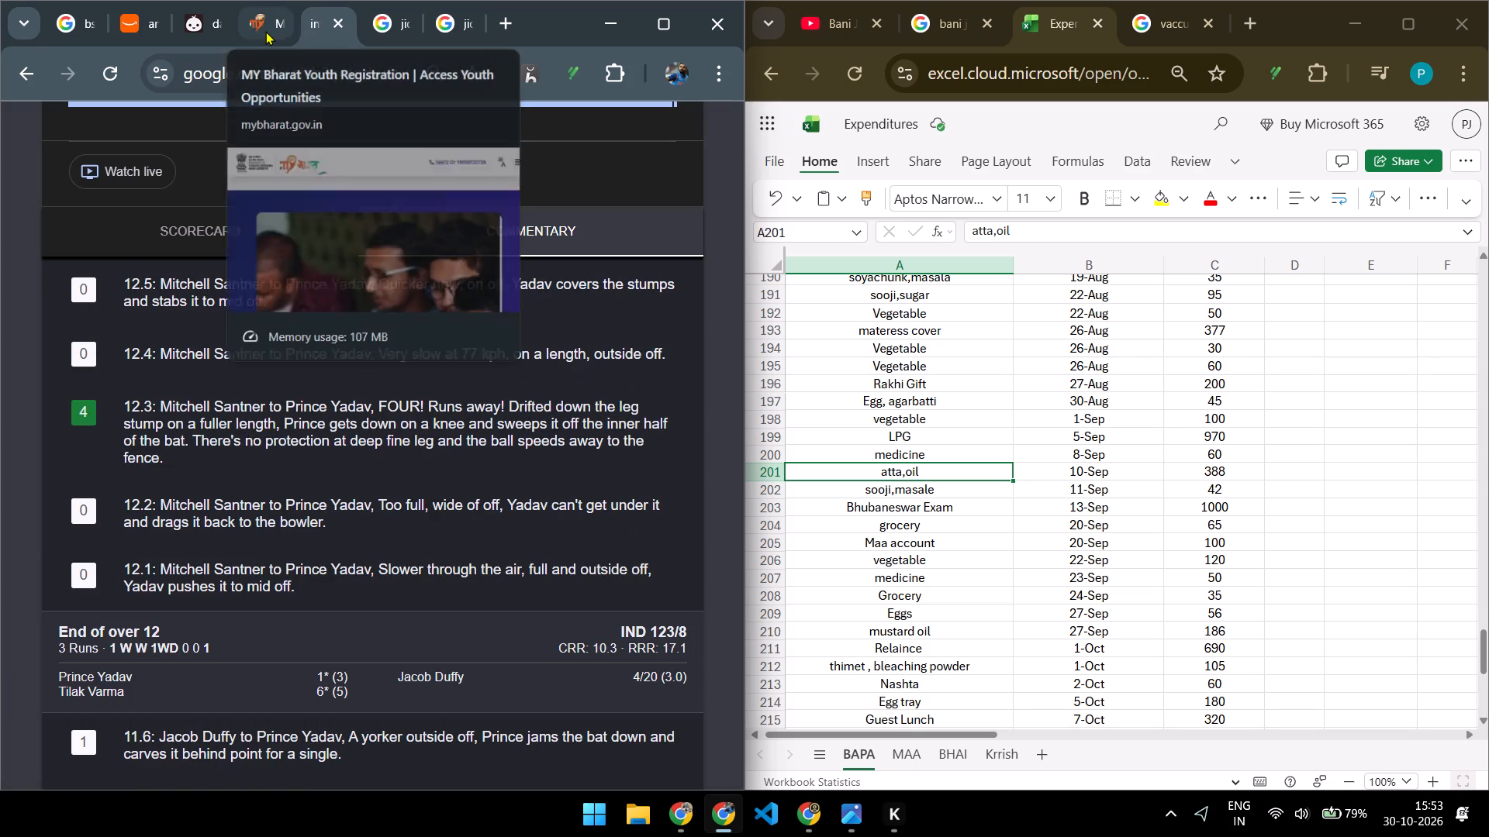
left_click(265, 31)
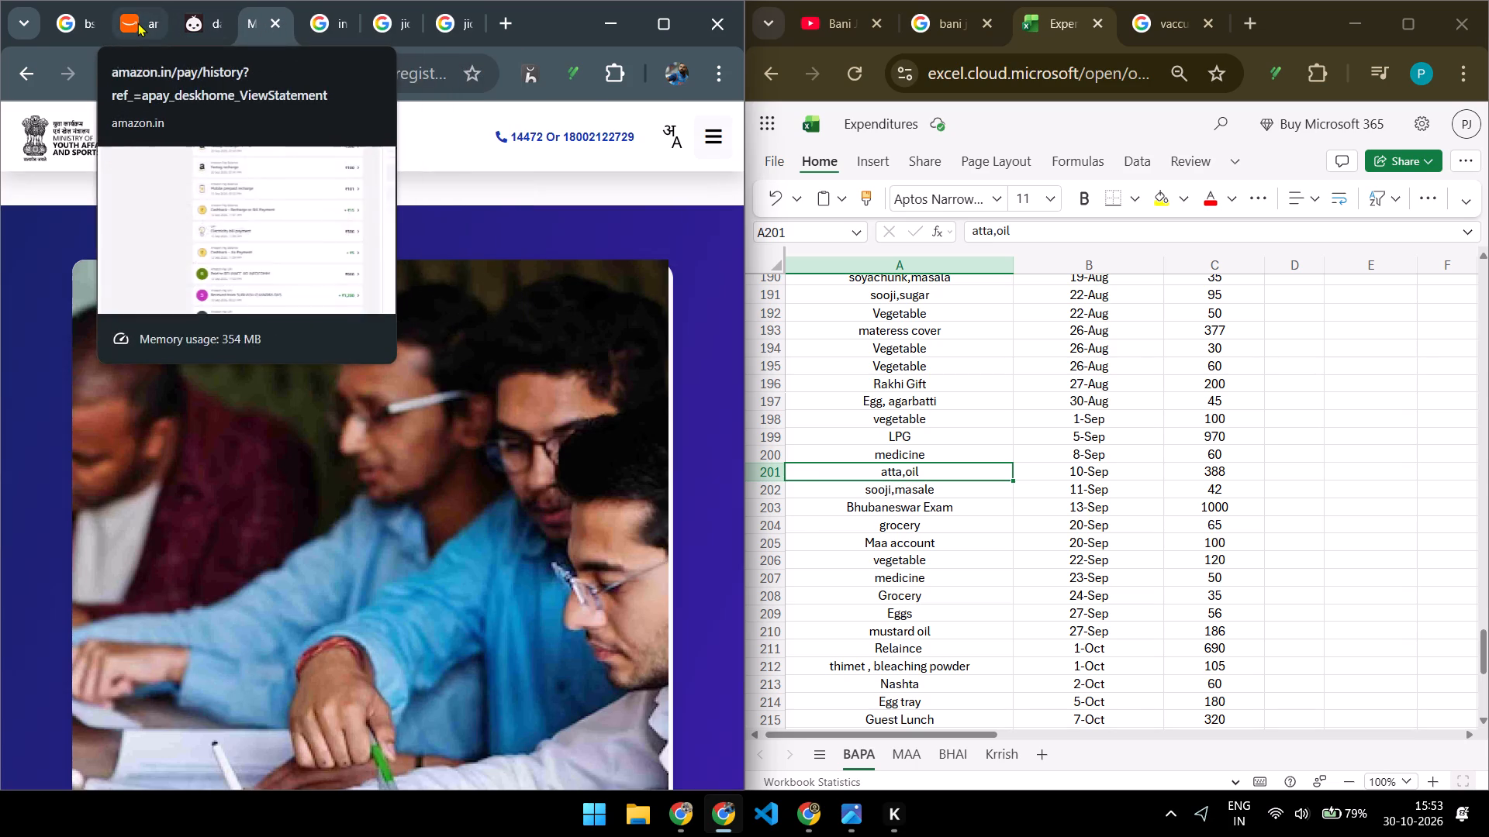
left_click(137, 22)
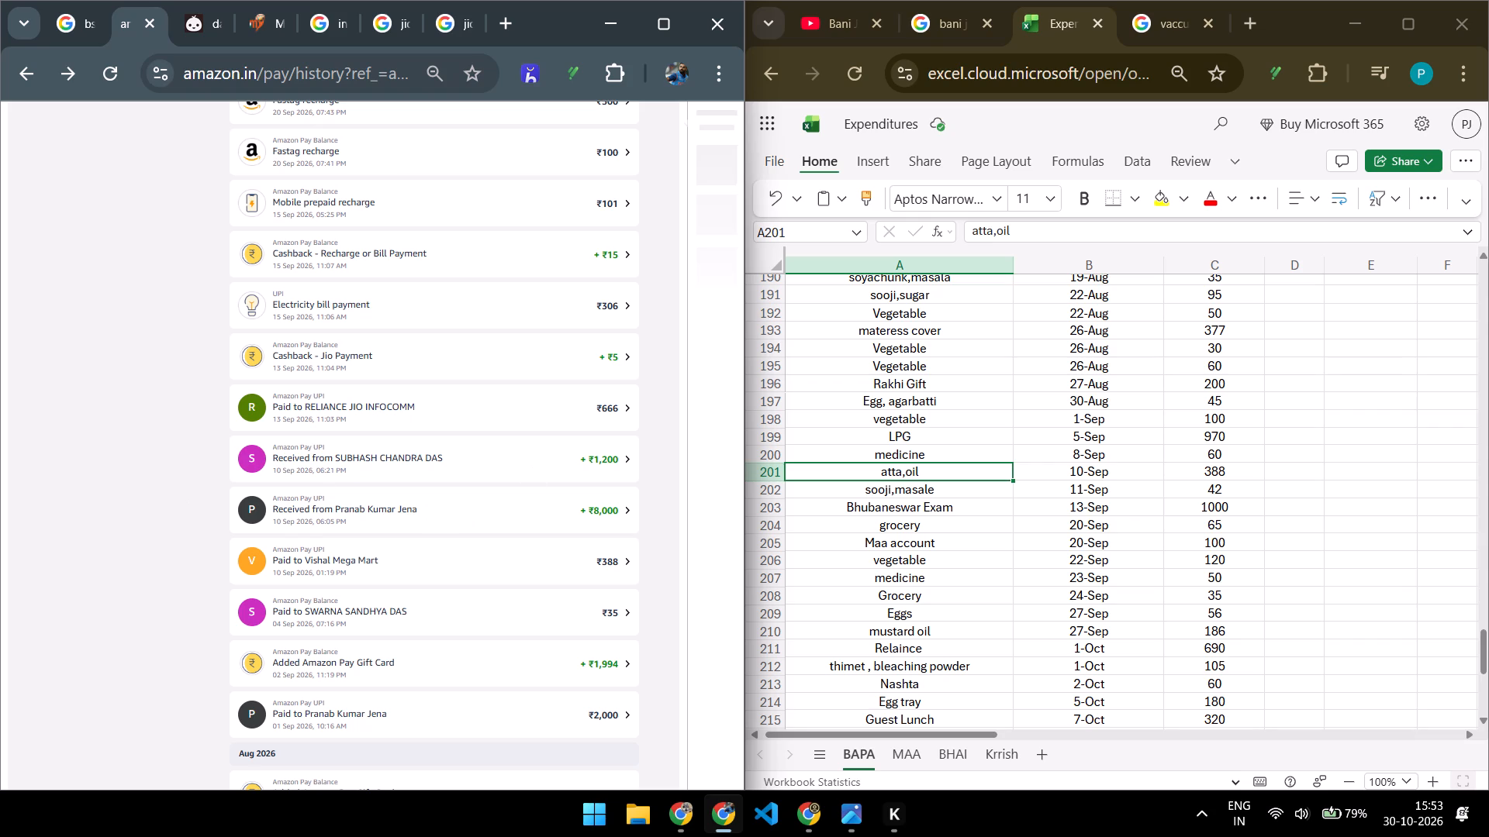
scroll(1066, 532, "down", 1)
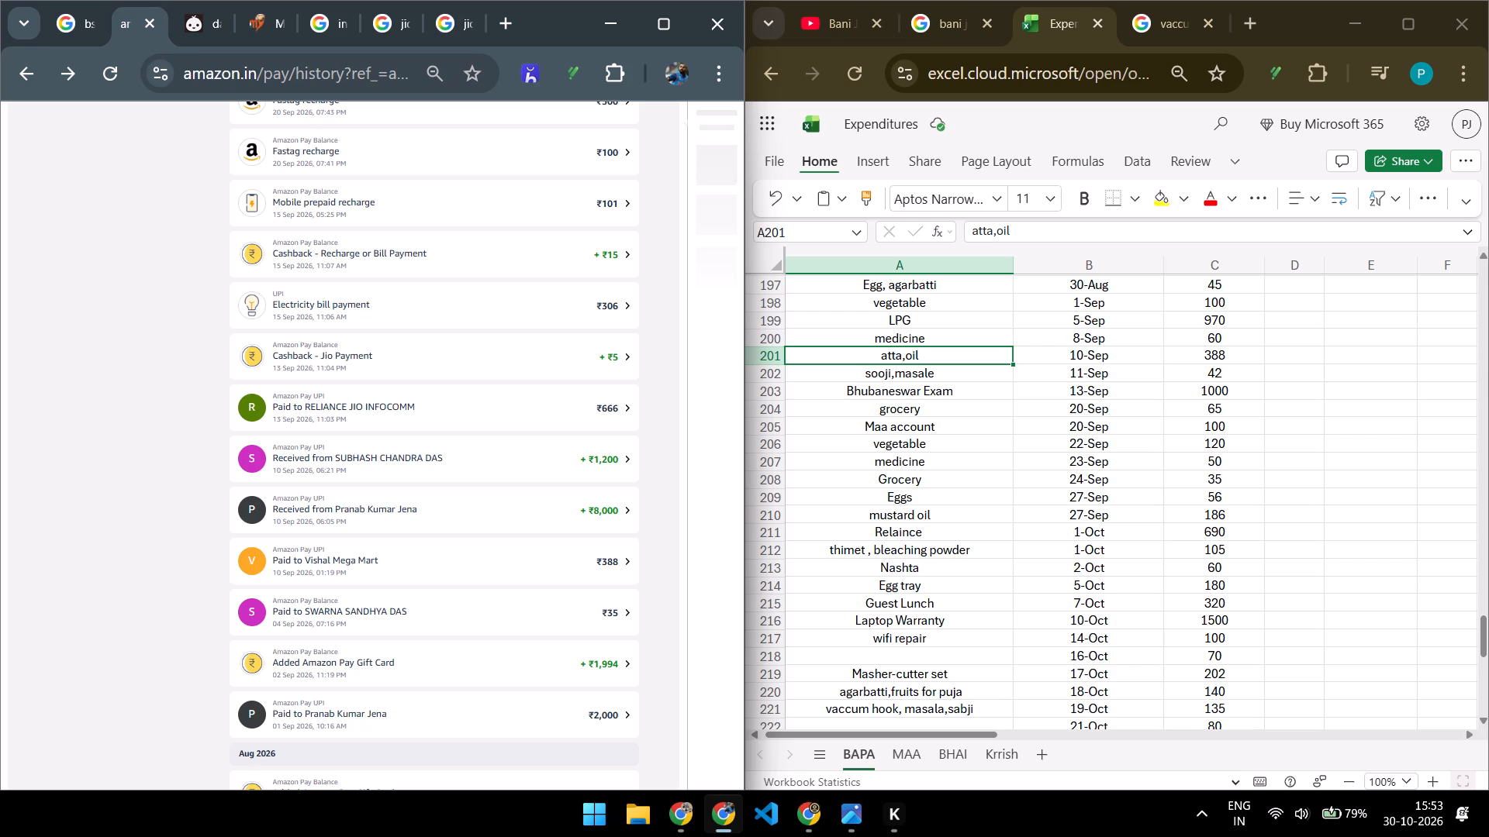
scroll(943, 513, "down", 2)
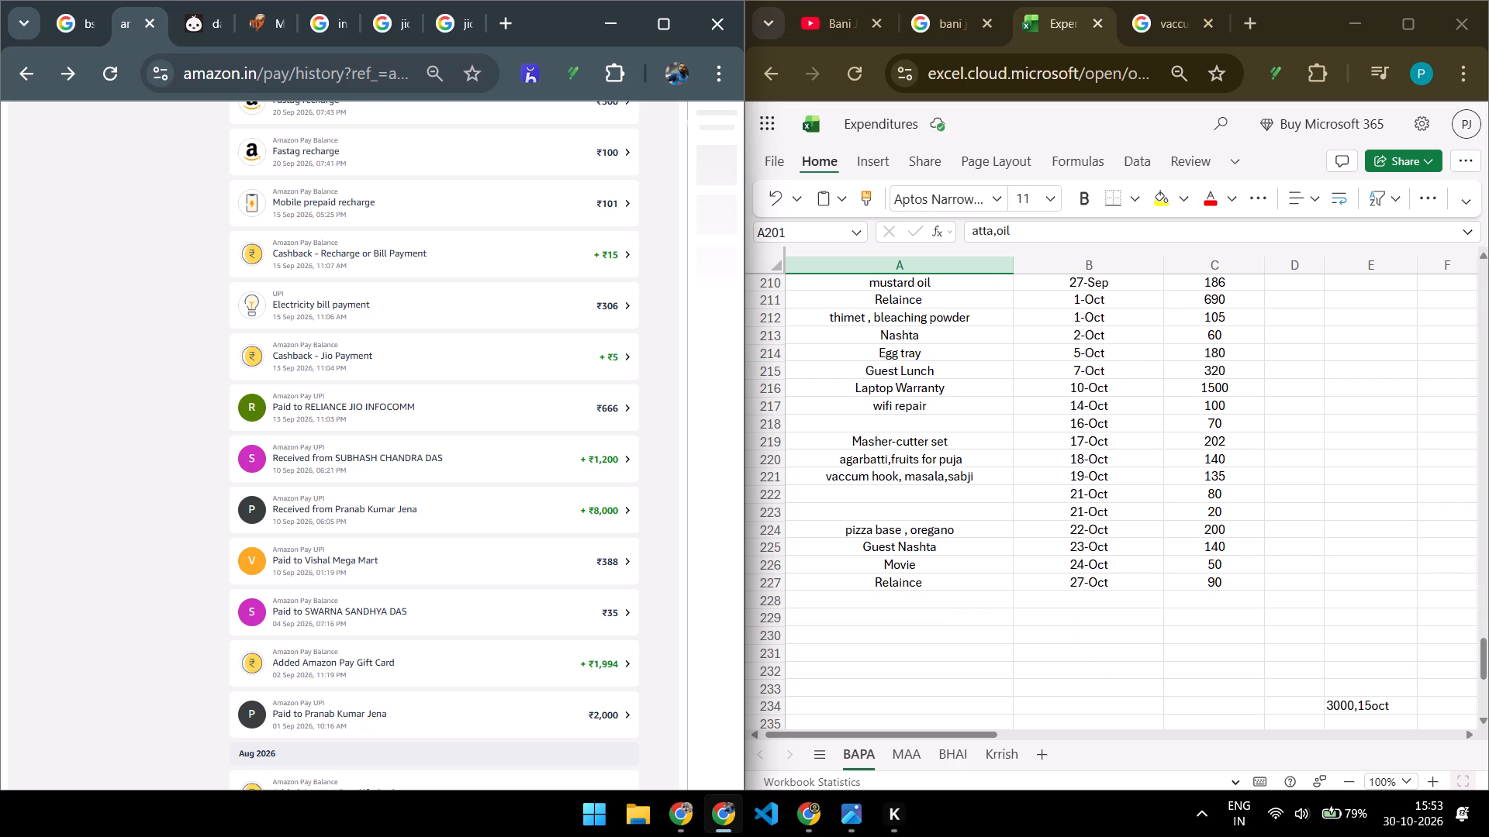
scroll(936, 509, "up", 2)
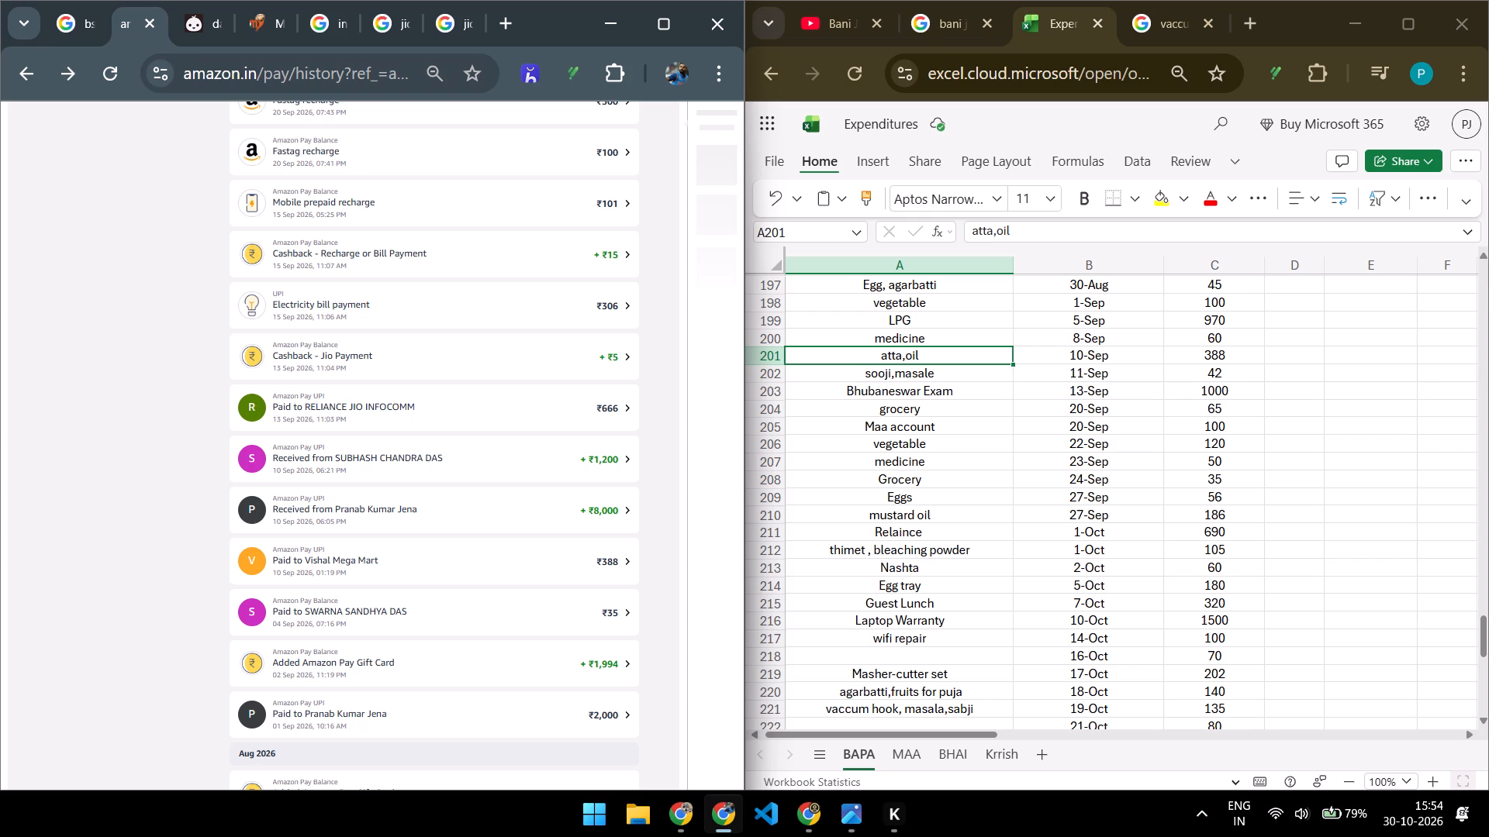
Insert an empty row below row 207, the medicine entry dated 23-Sep.
left_click(908, 429)
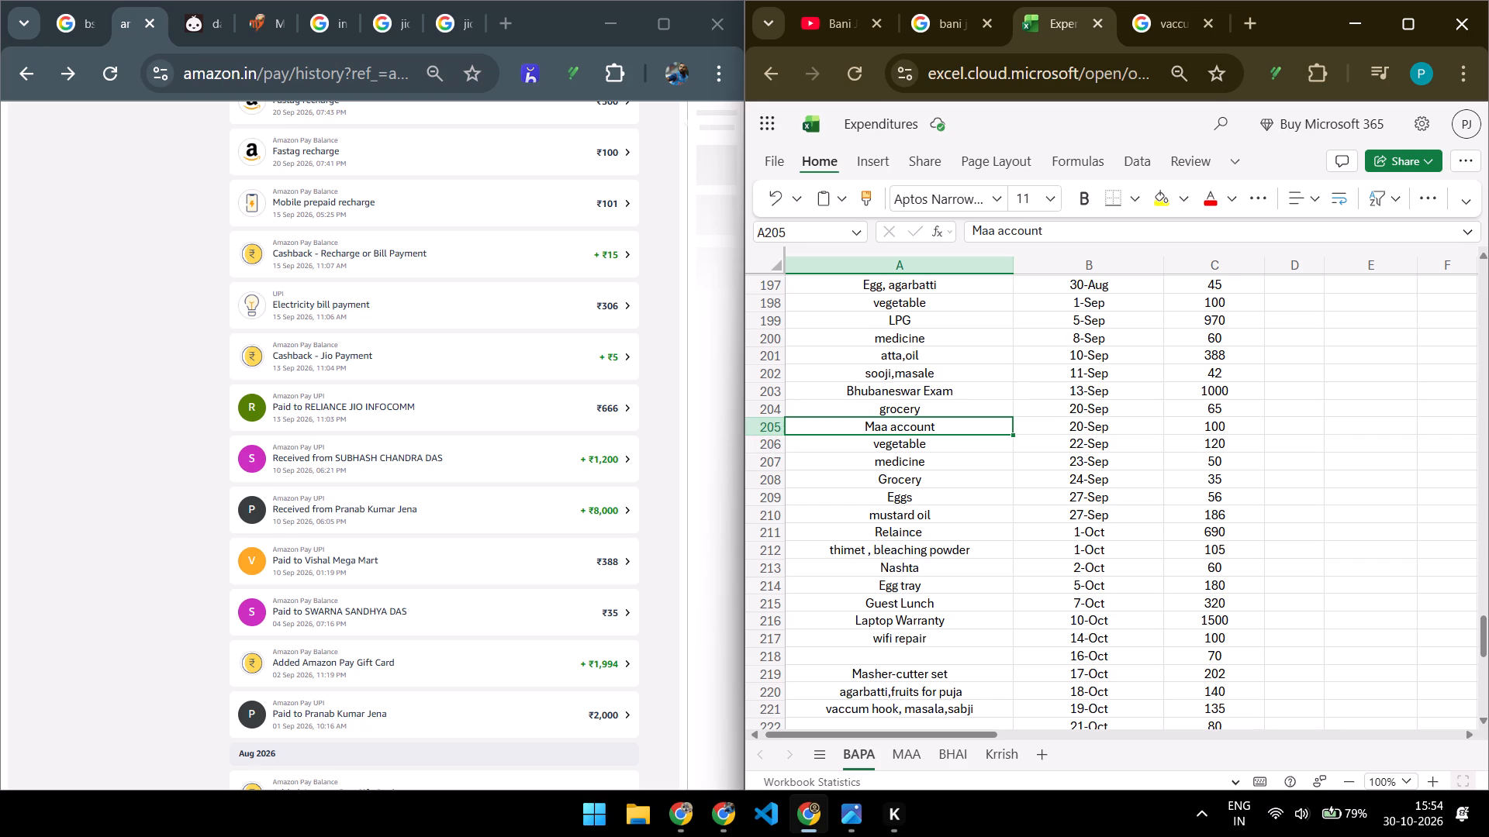
left_click(872, 469)
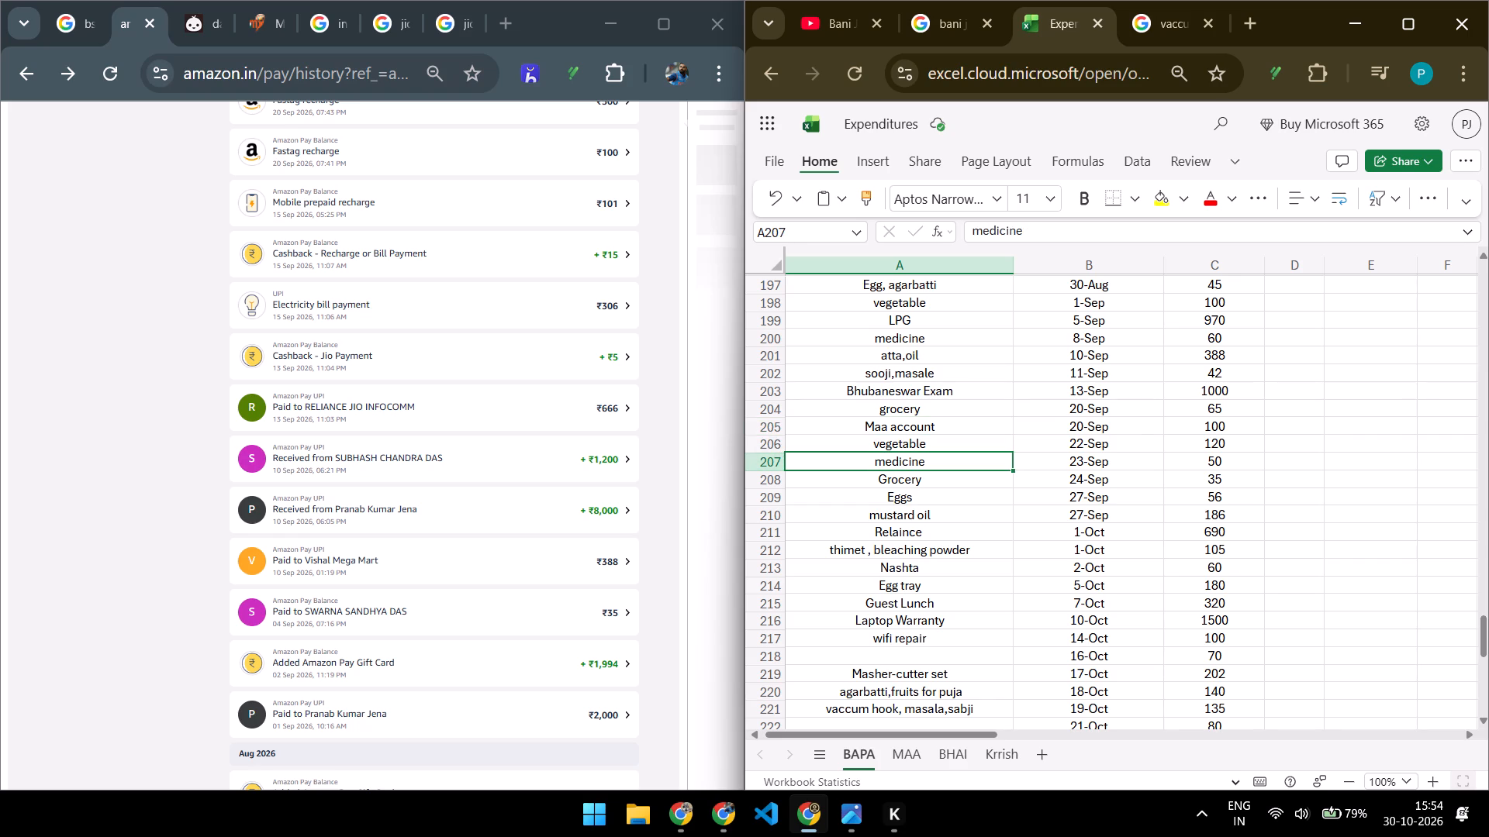
right_click(780, 461)
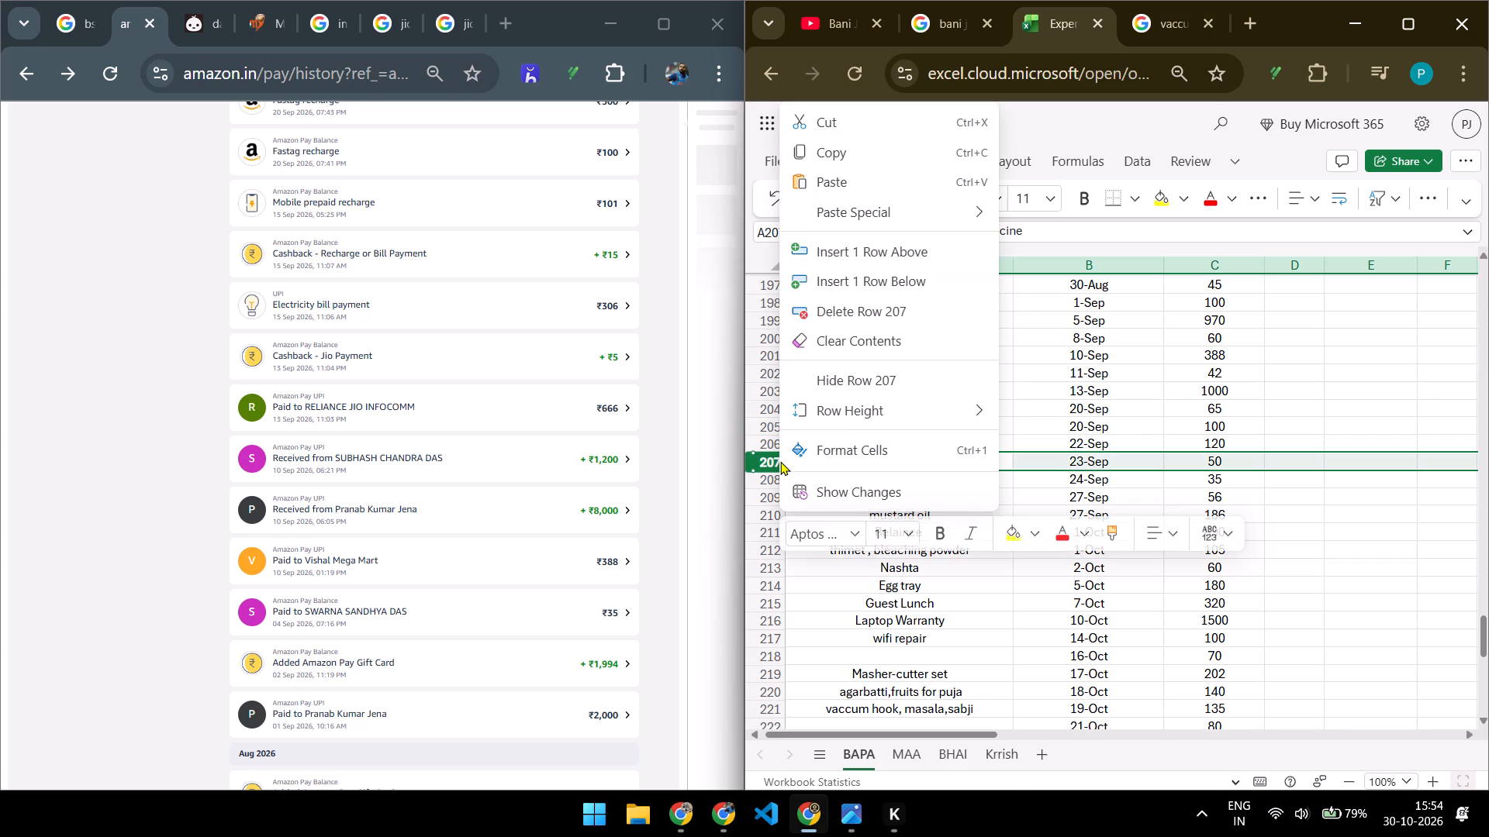
left_click(868, 279)
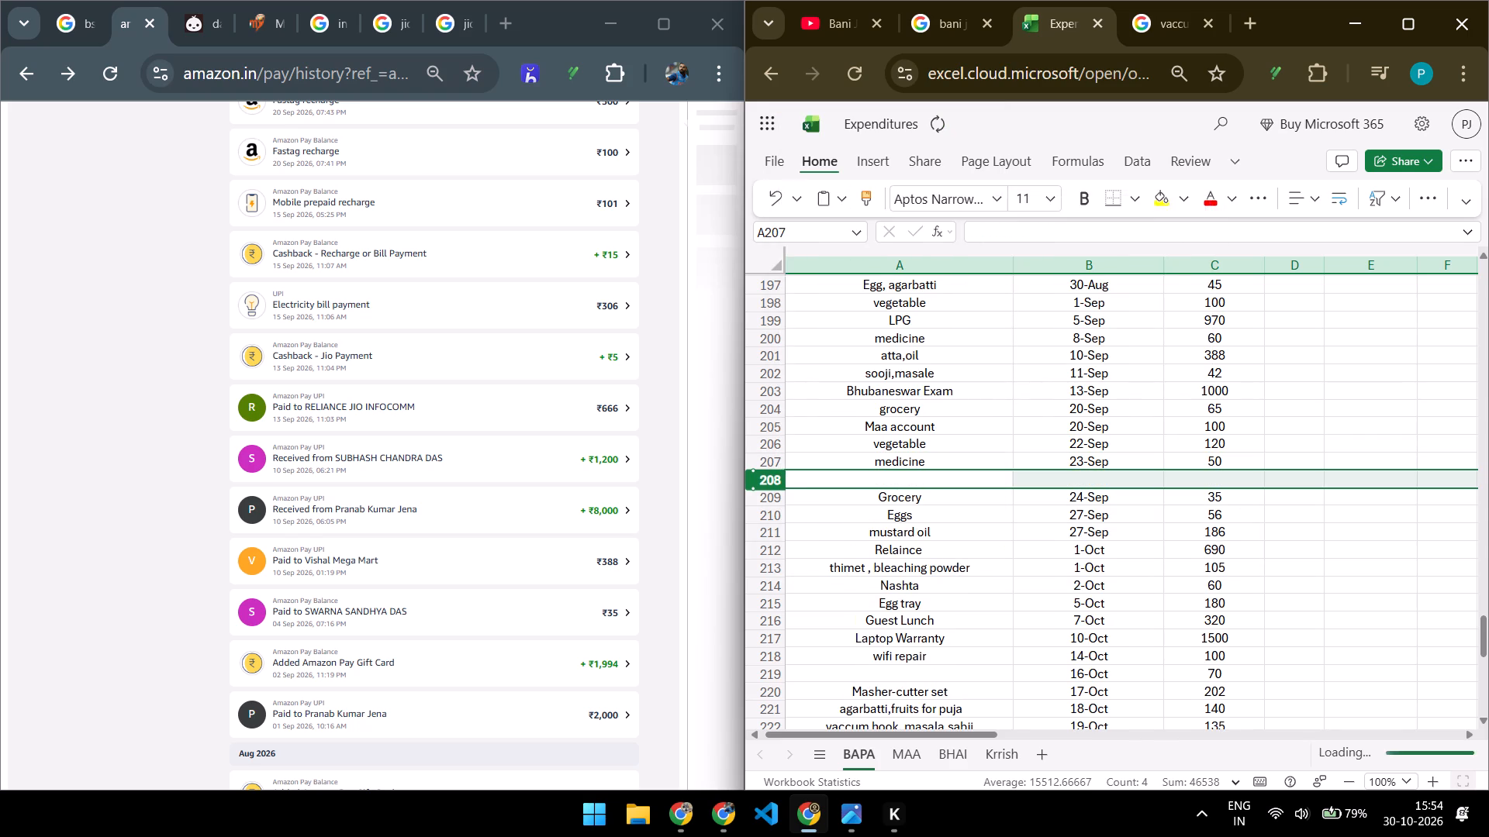
Fill in the empty row 208 with the expense mobile recharge, dated 24-Sep, amount 600.
left_click(940, 479)
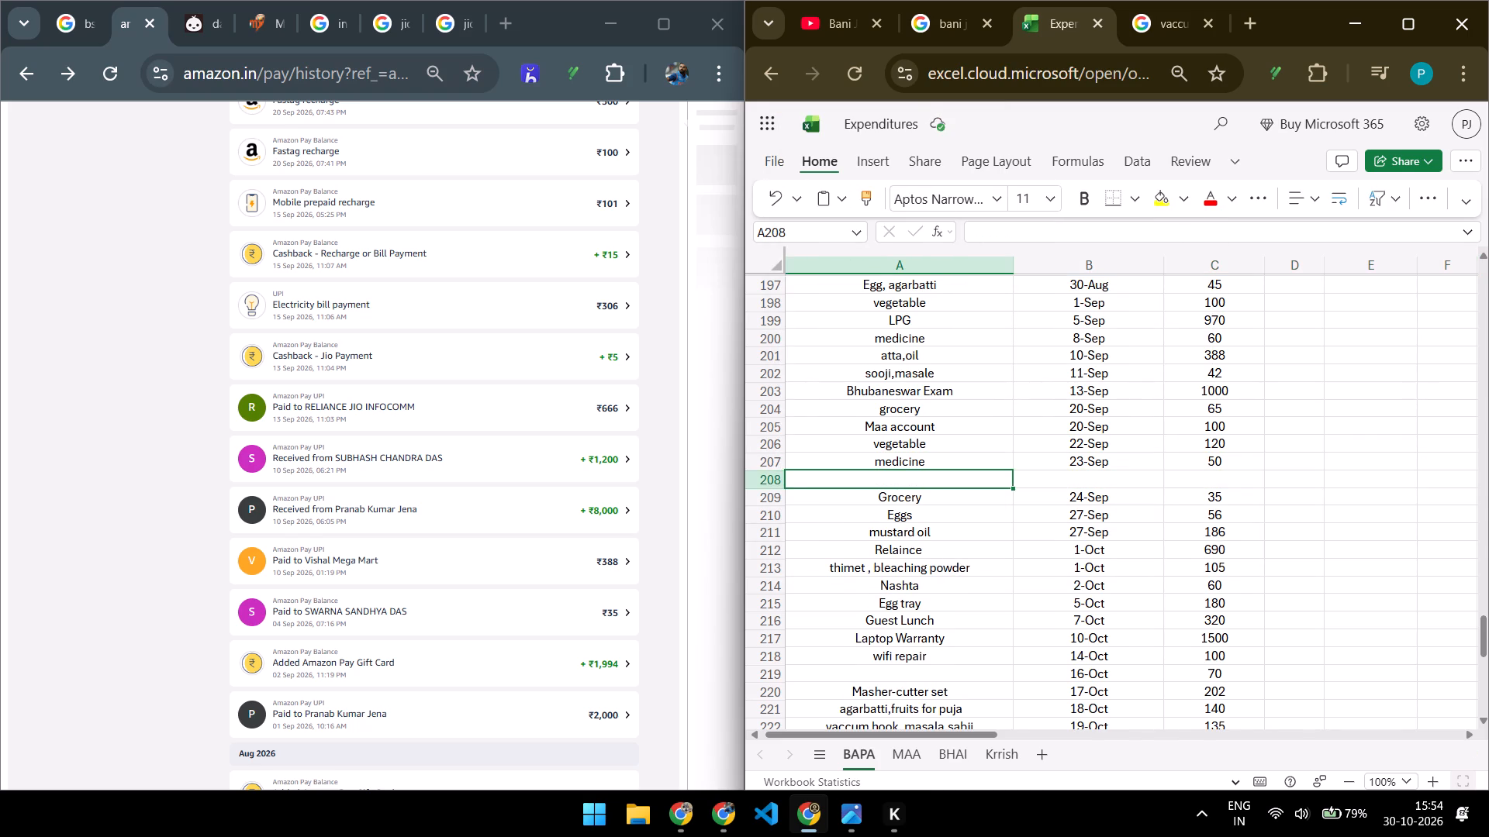
left_click(1099, 484)
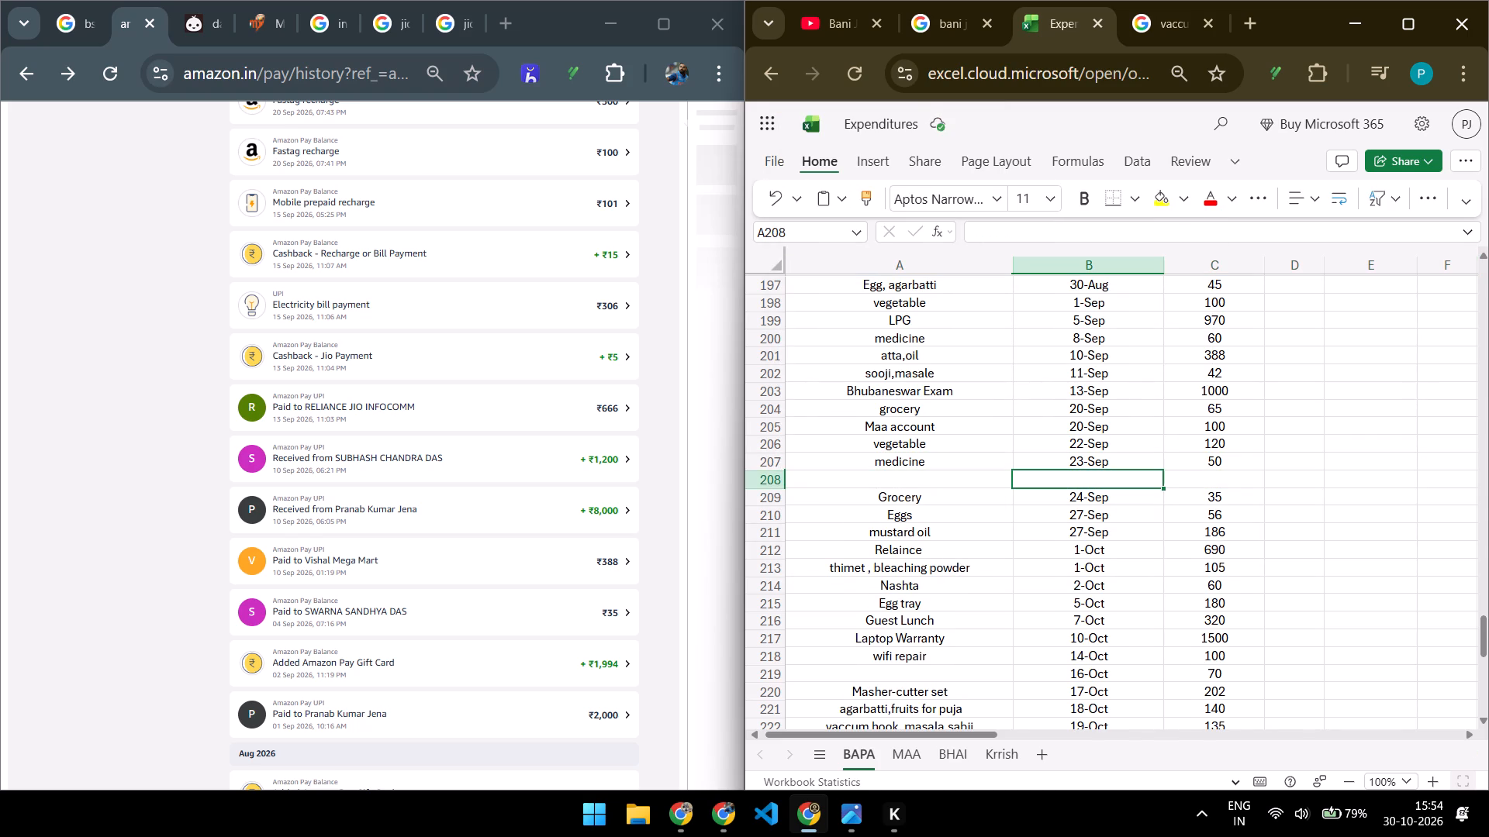
type("24")
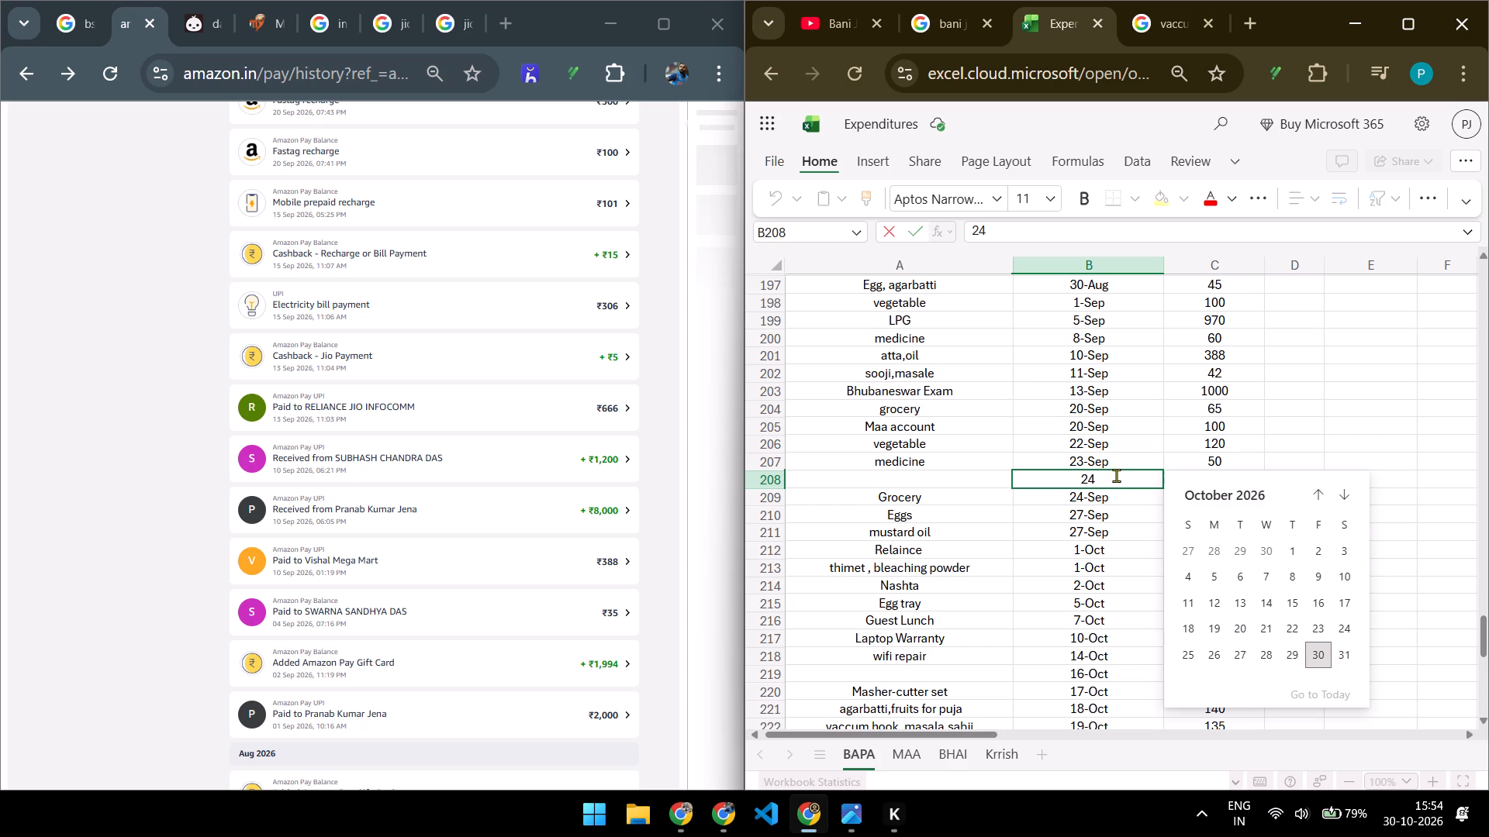
key("minus")
left_click(1322, 493)
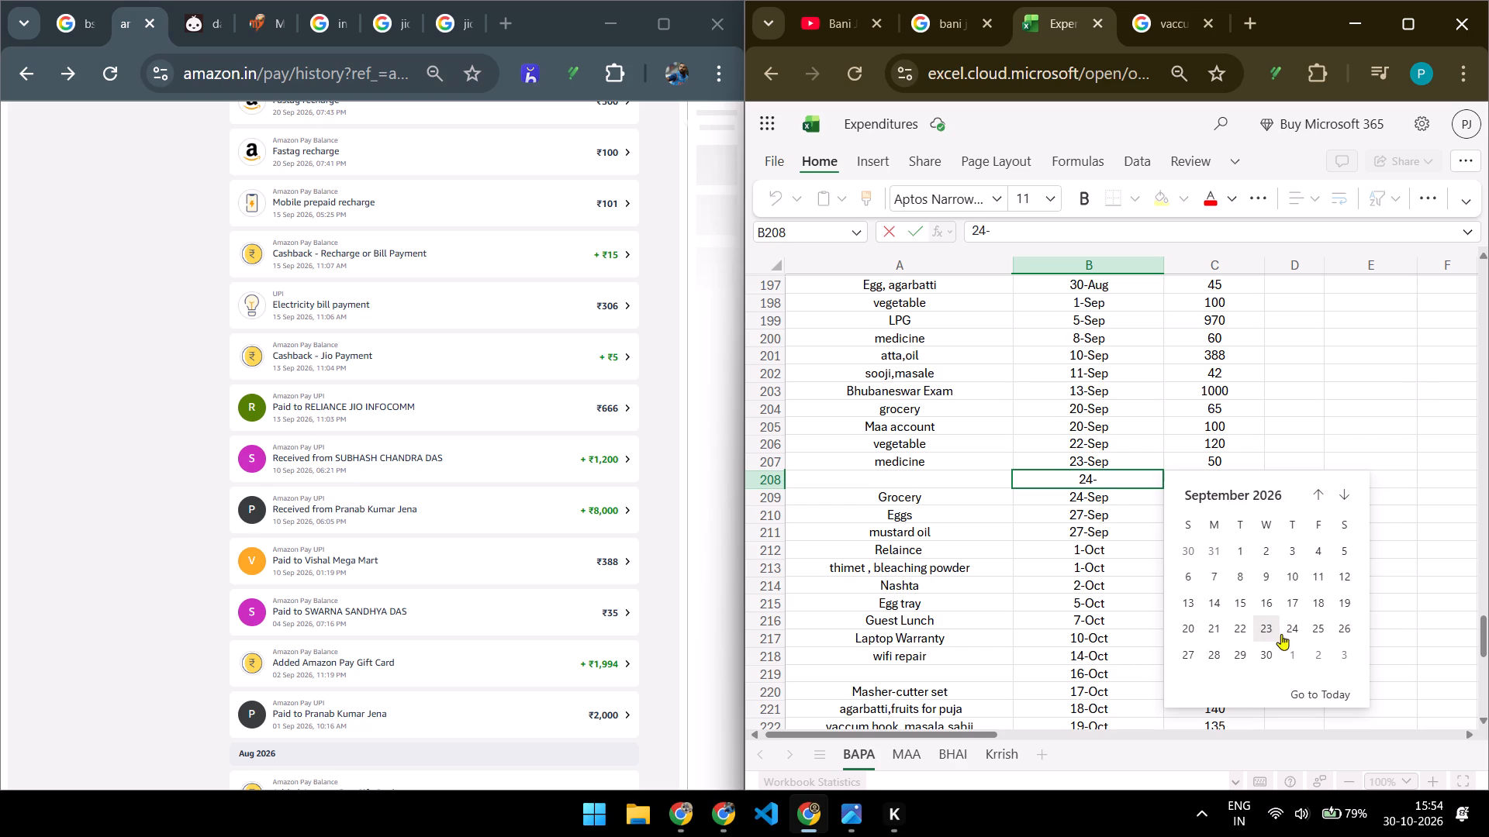
left_click(1297, 630)
left_click(1213, 479)
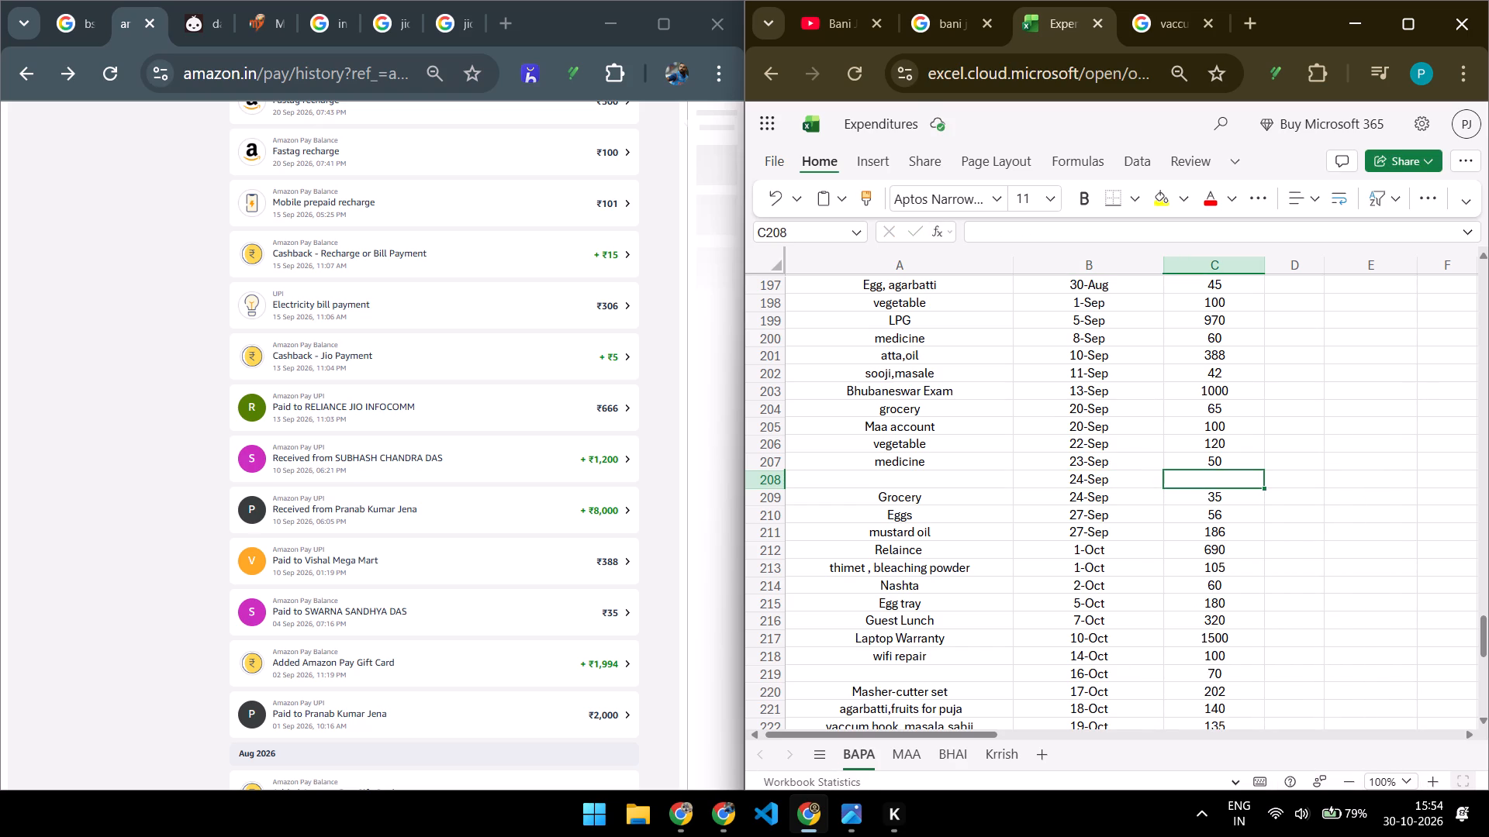
type("60")
key("0")
left_click(906, 474)
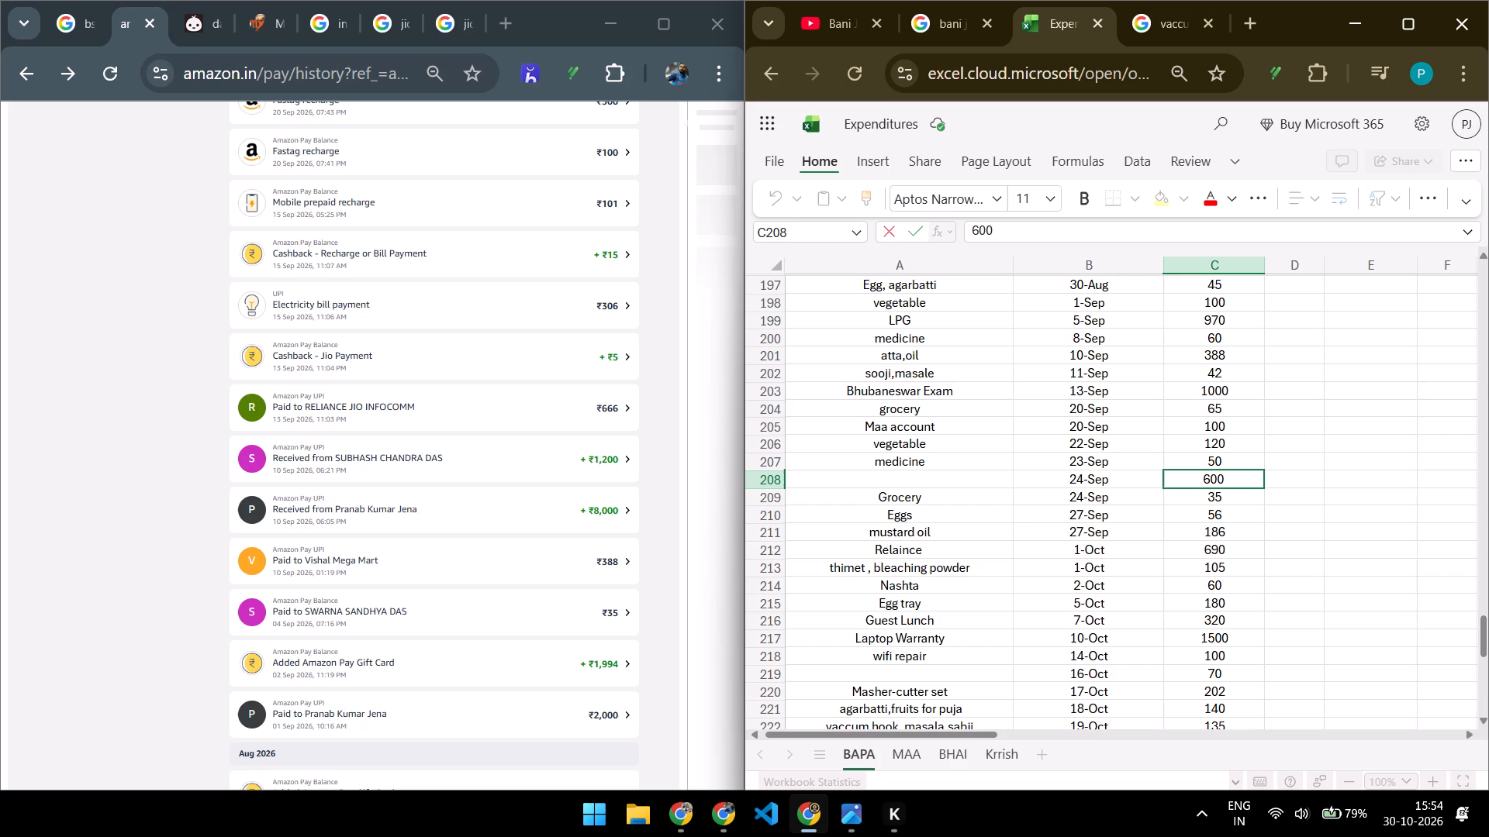
type("mobile rec")
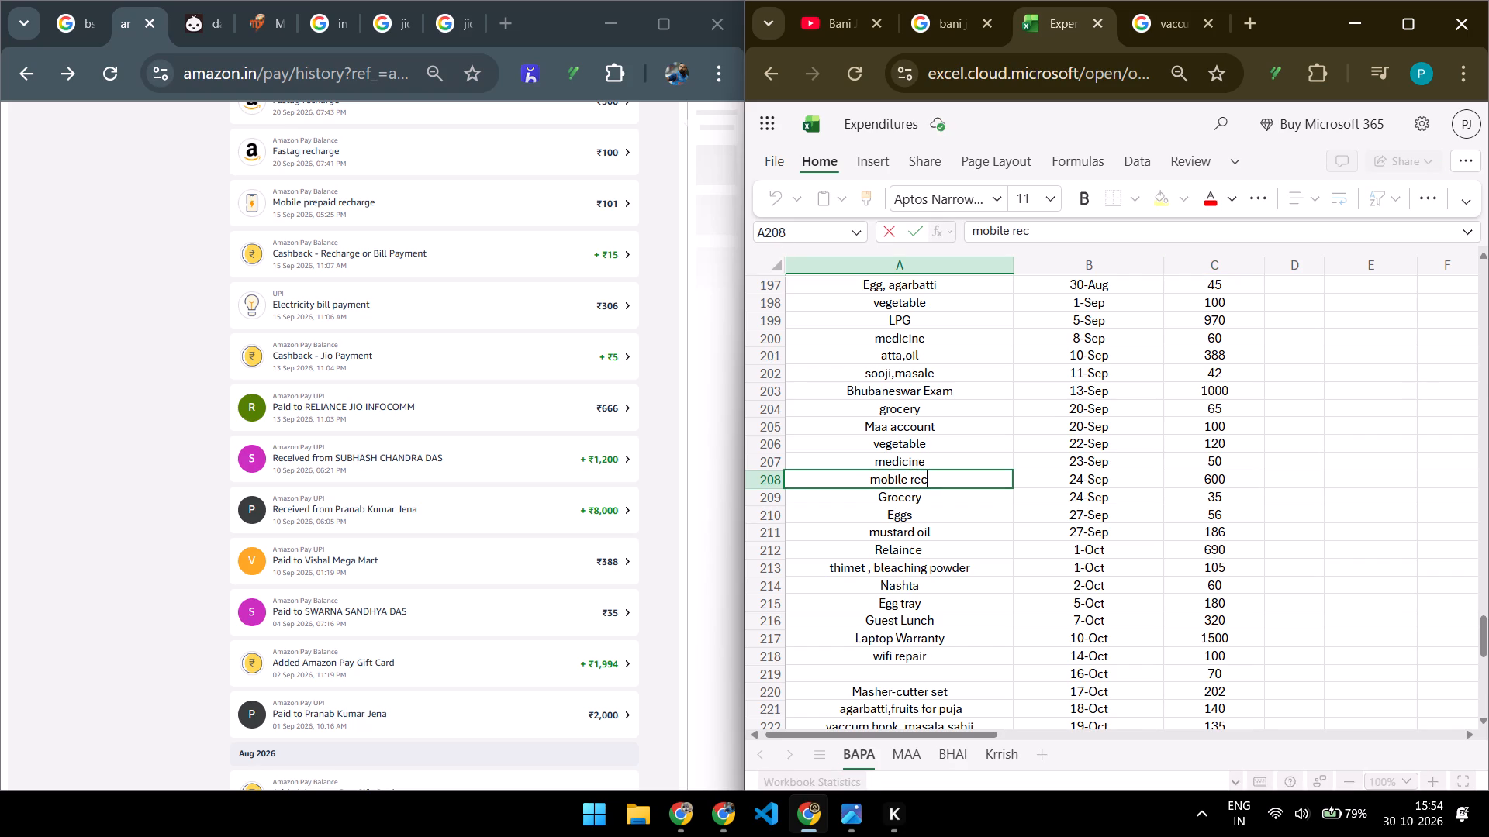
type("har")
type("ge")
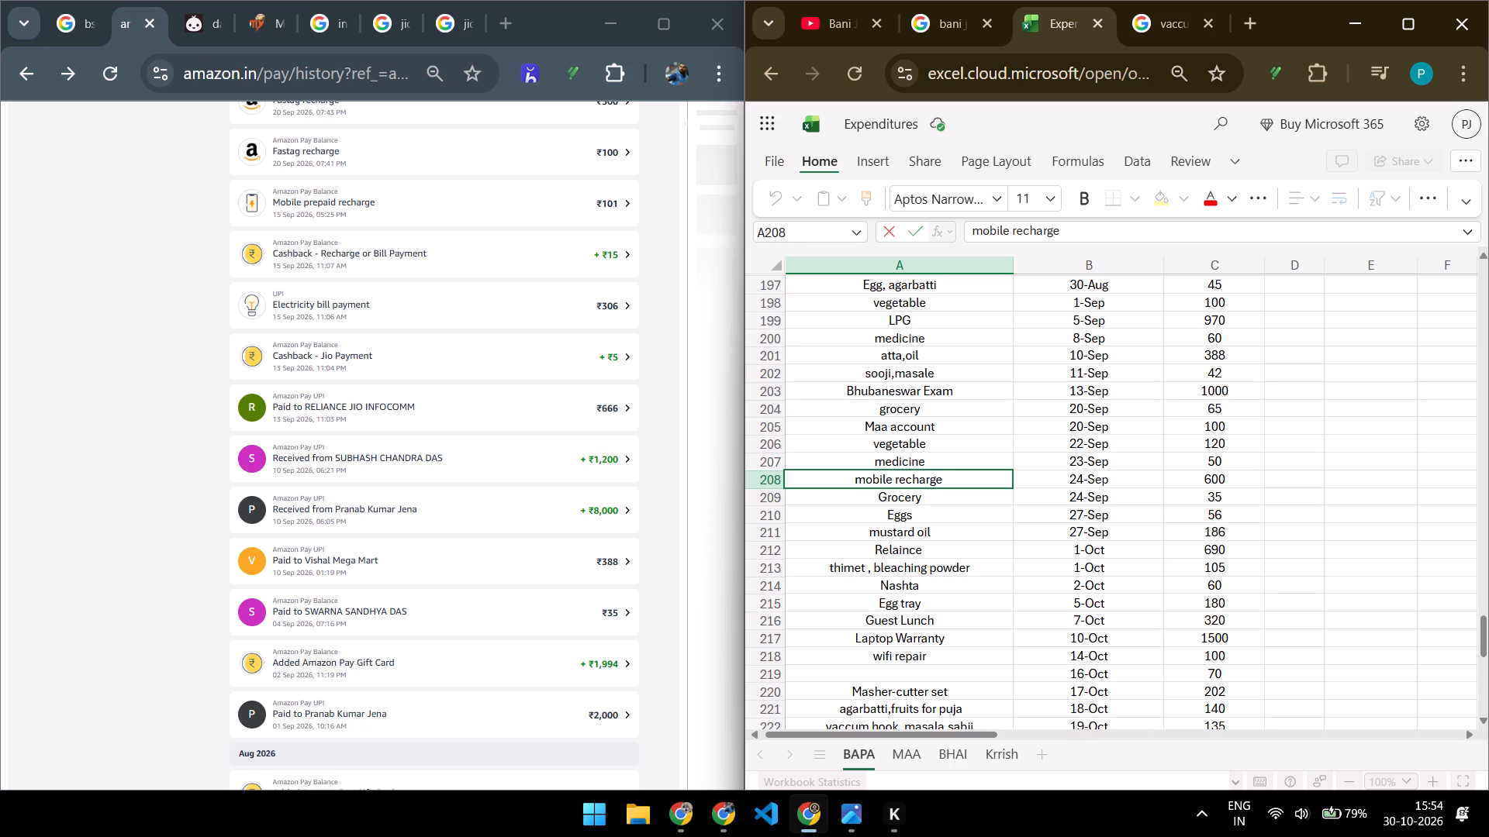
left_click(1272, 488)
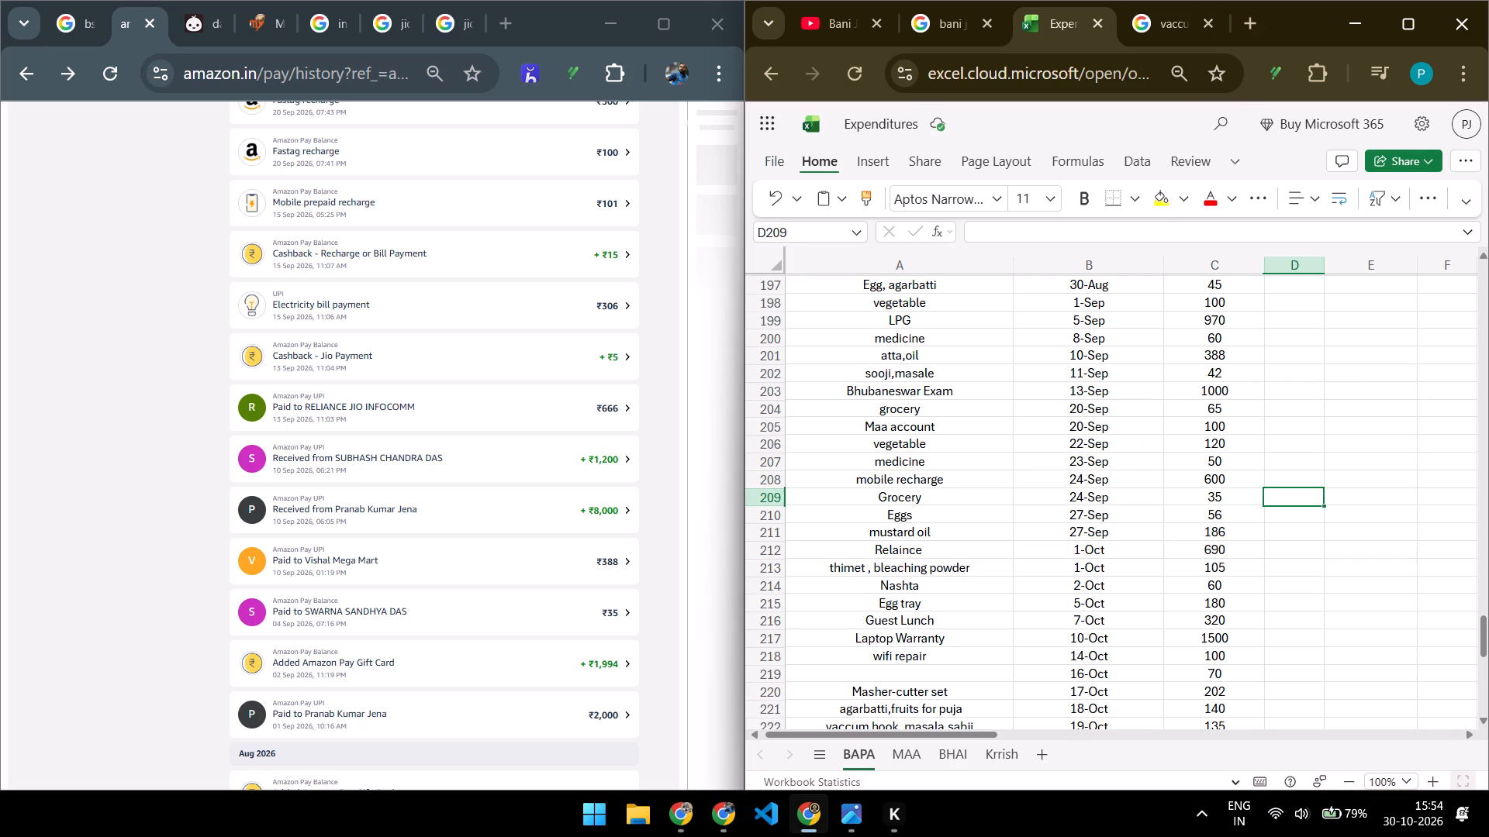
Shorten the description of the 24-Sep mobile recharge entry in A208 to recharge.
left_click(870, 494)
left_click(897, 477)
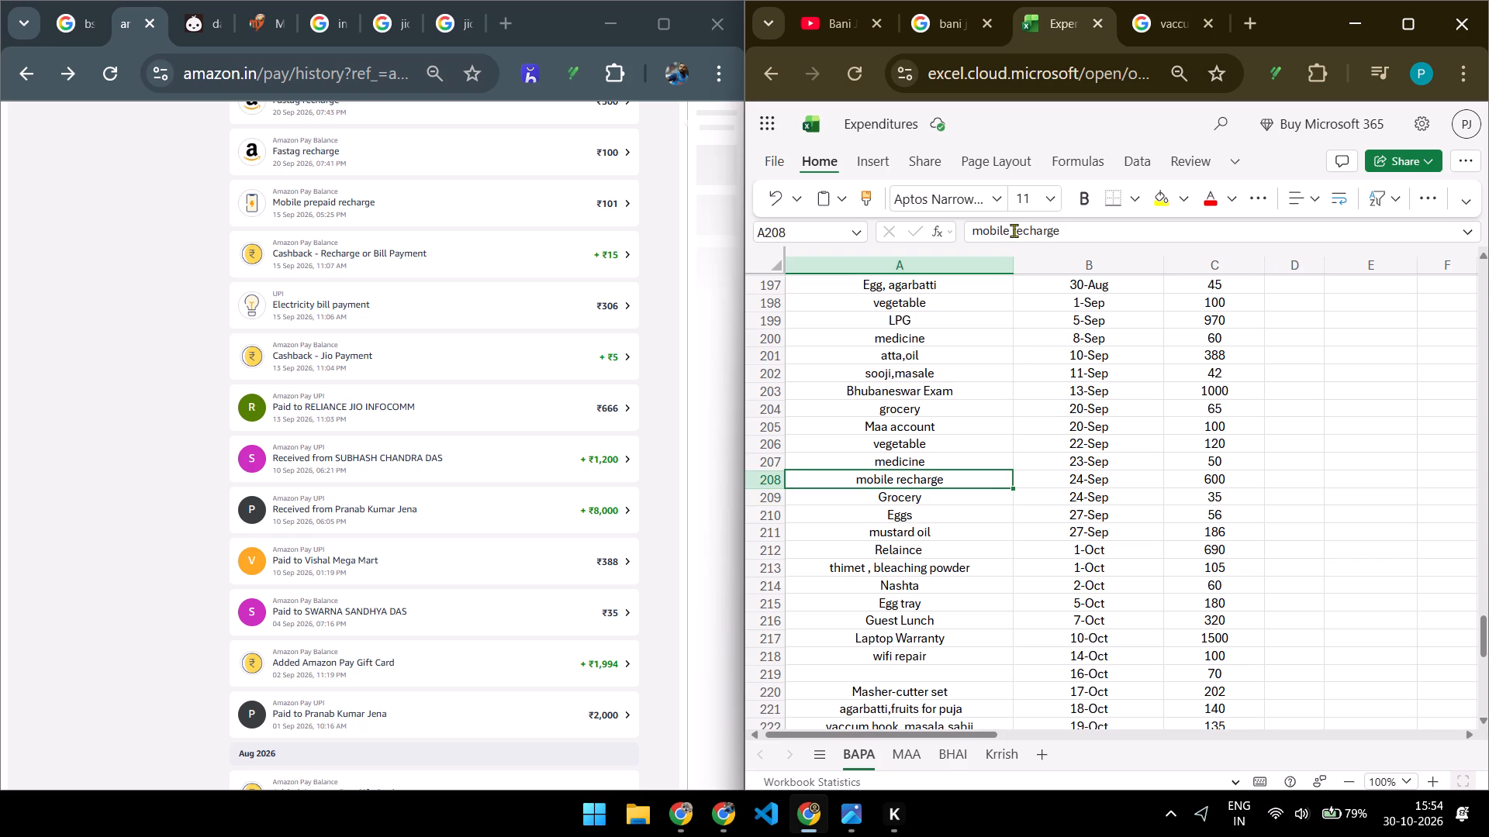
left_click_drag(1014, 230, 967, 232)
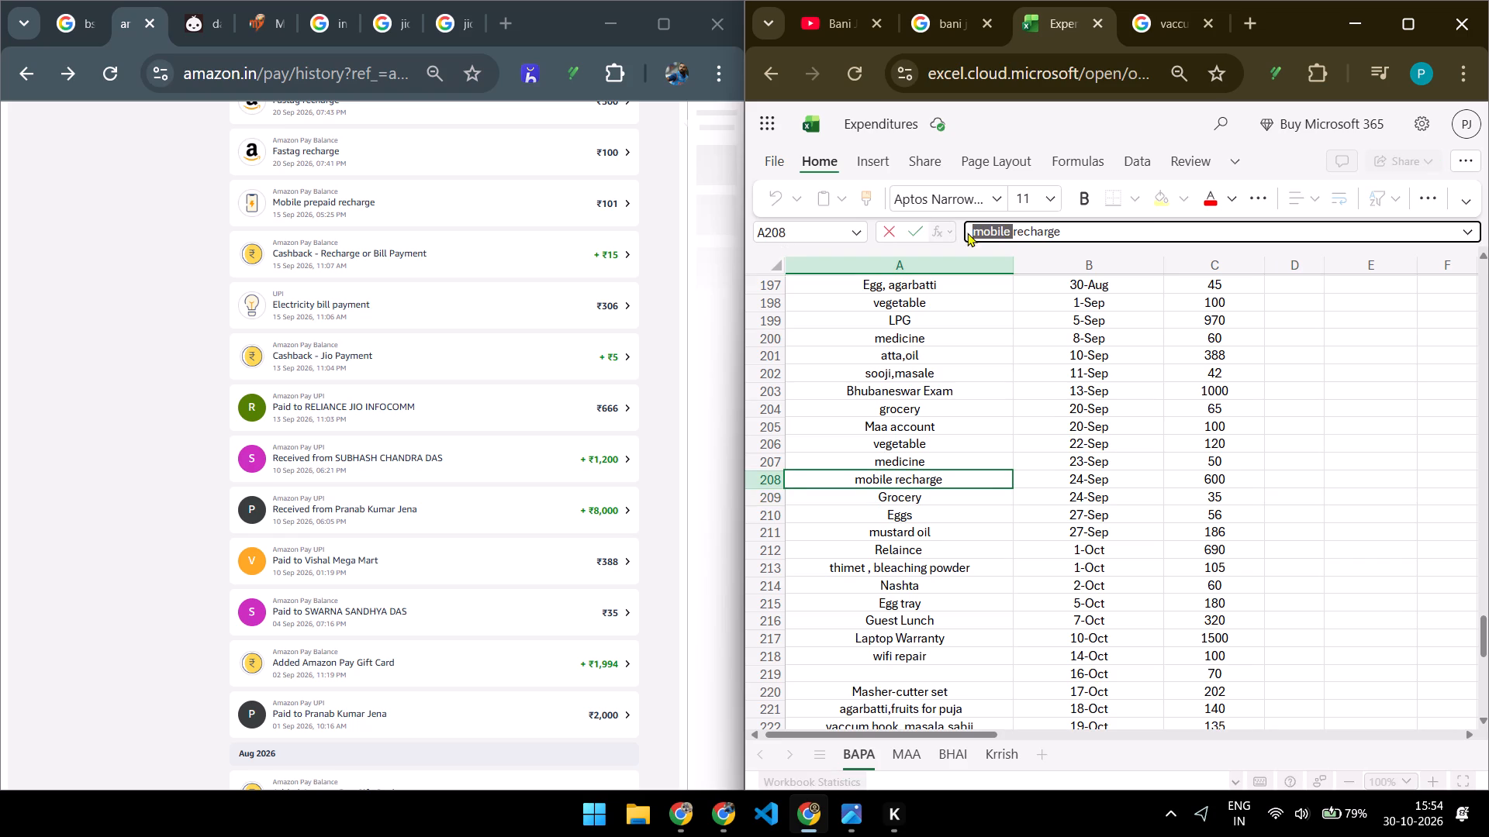
left_click_drag(967, 232, 962, 232)
key("BackSpace")
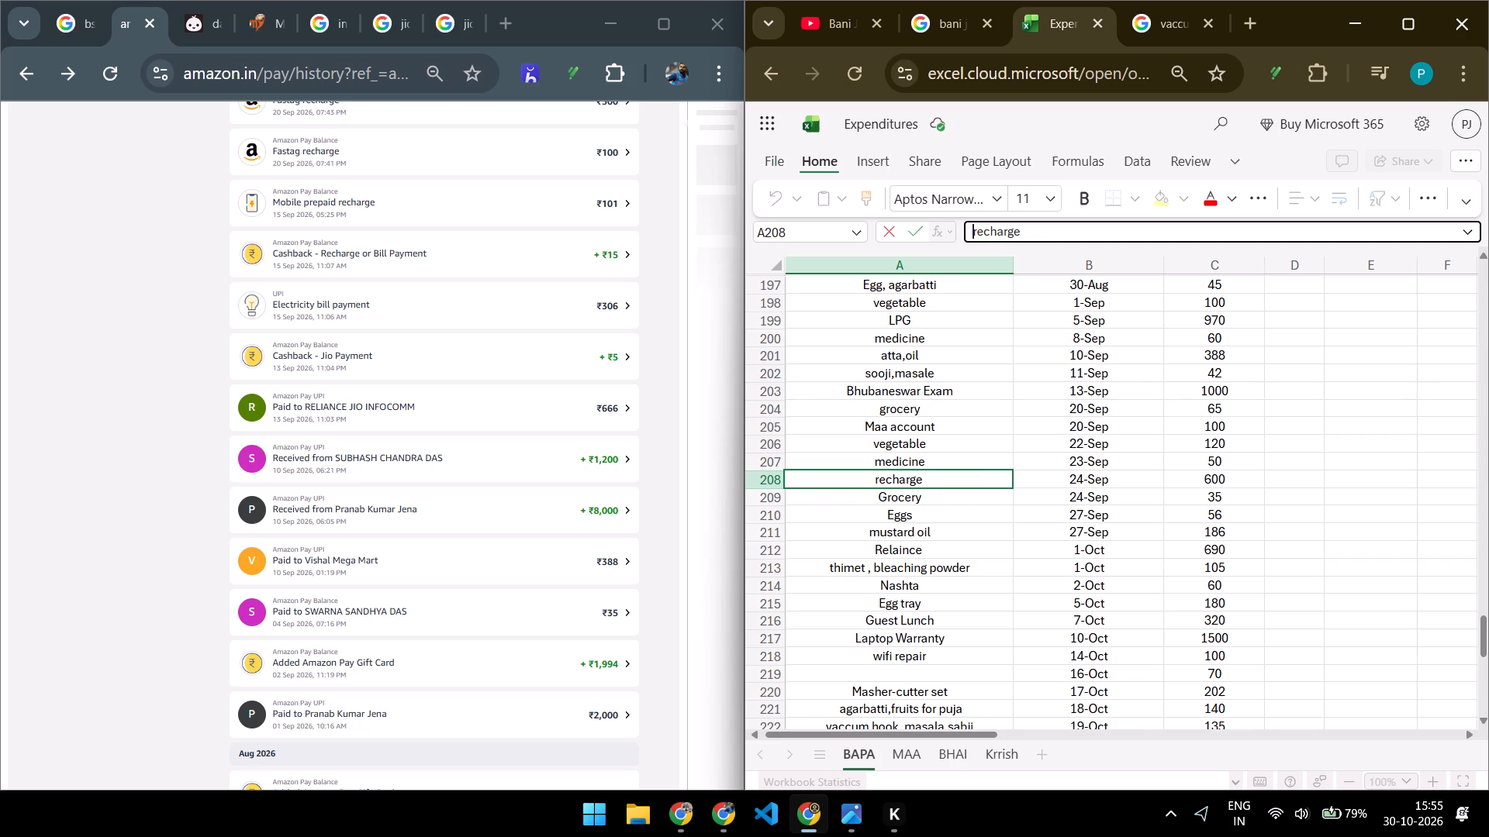
left_click(953, 518)
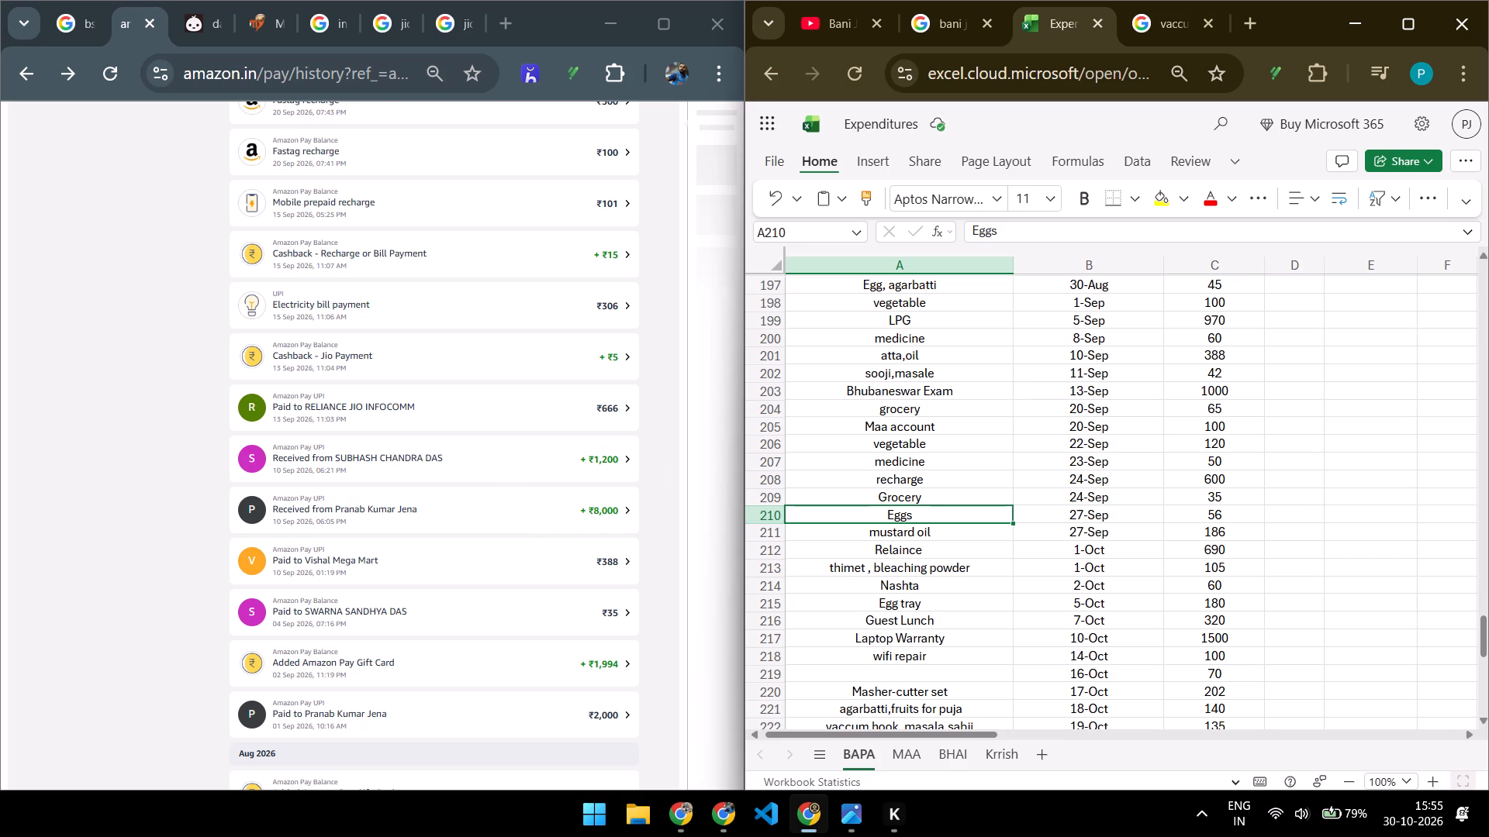
Insert an empty row below row 203, the Bhubaneswar Exam entry dated 13-Sep.
right_click(773, 393)
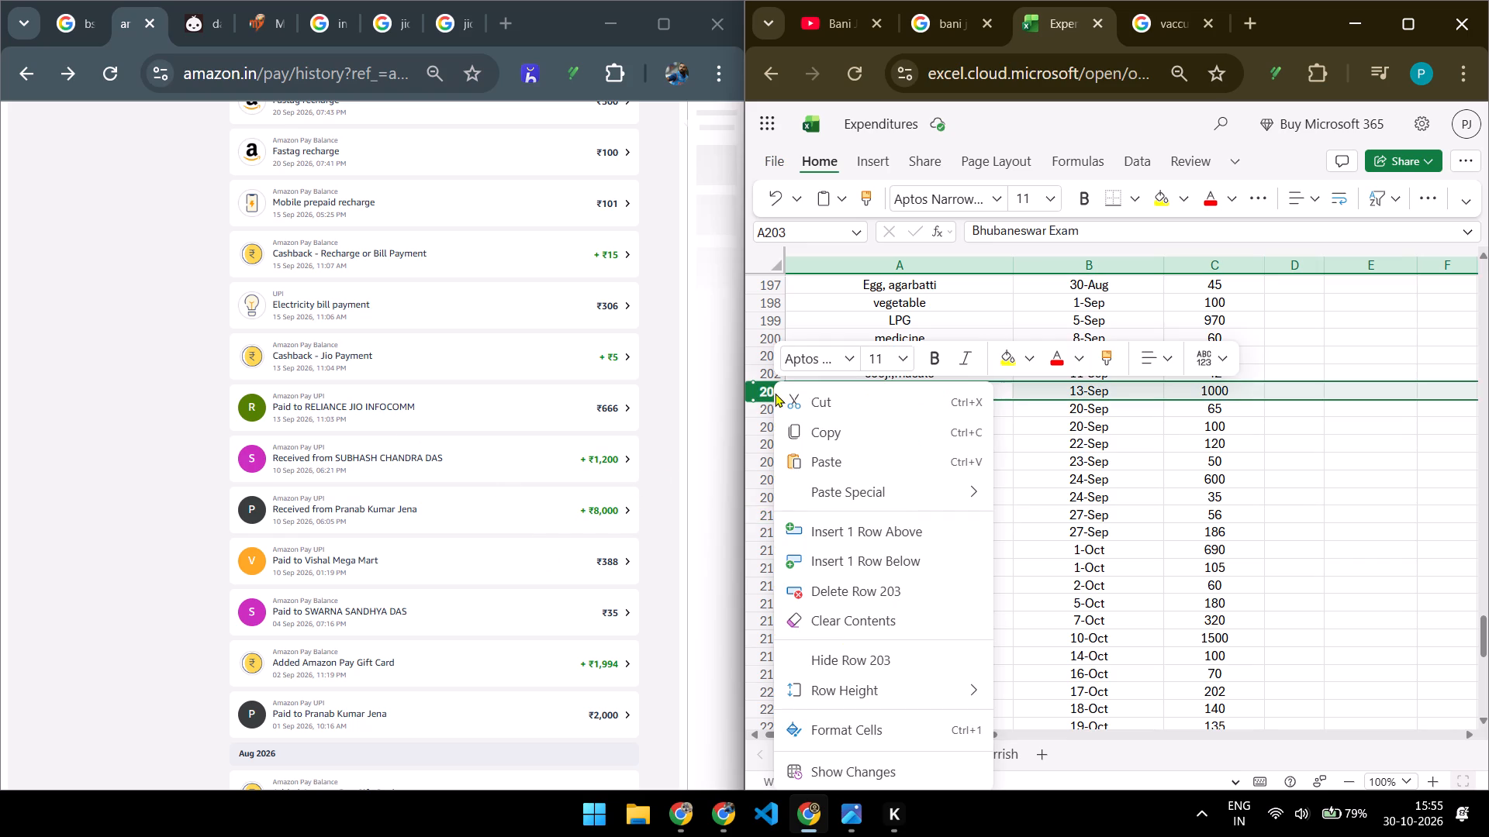
left_click(899, 560)
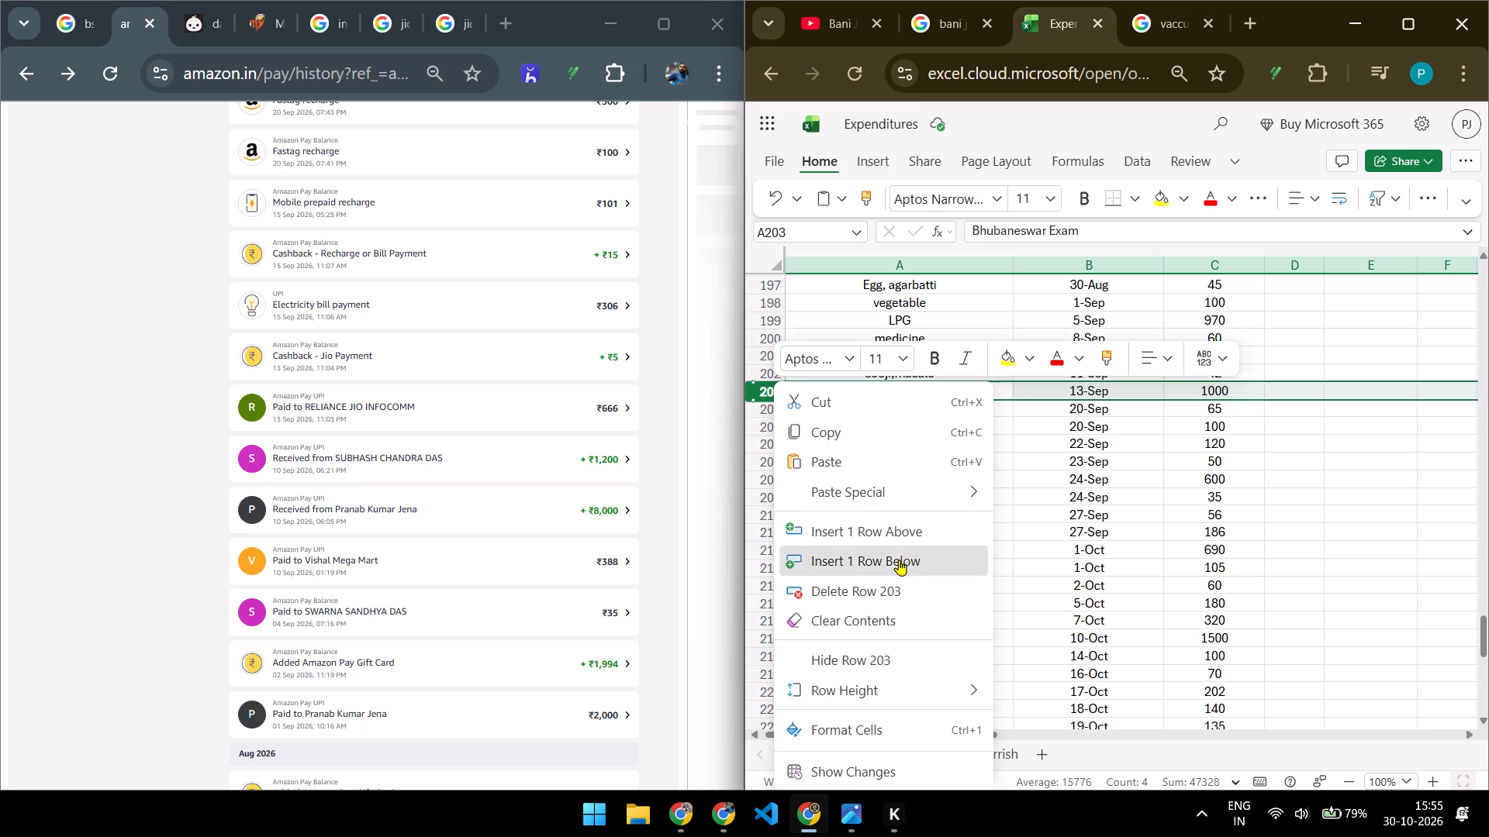
Enter the date 15-Sep and the amount 306 in the empty row 204.
left_click(1091, 408)
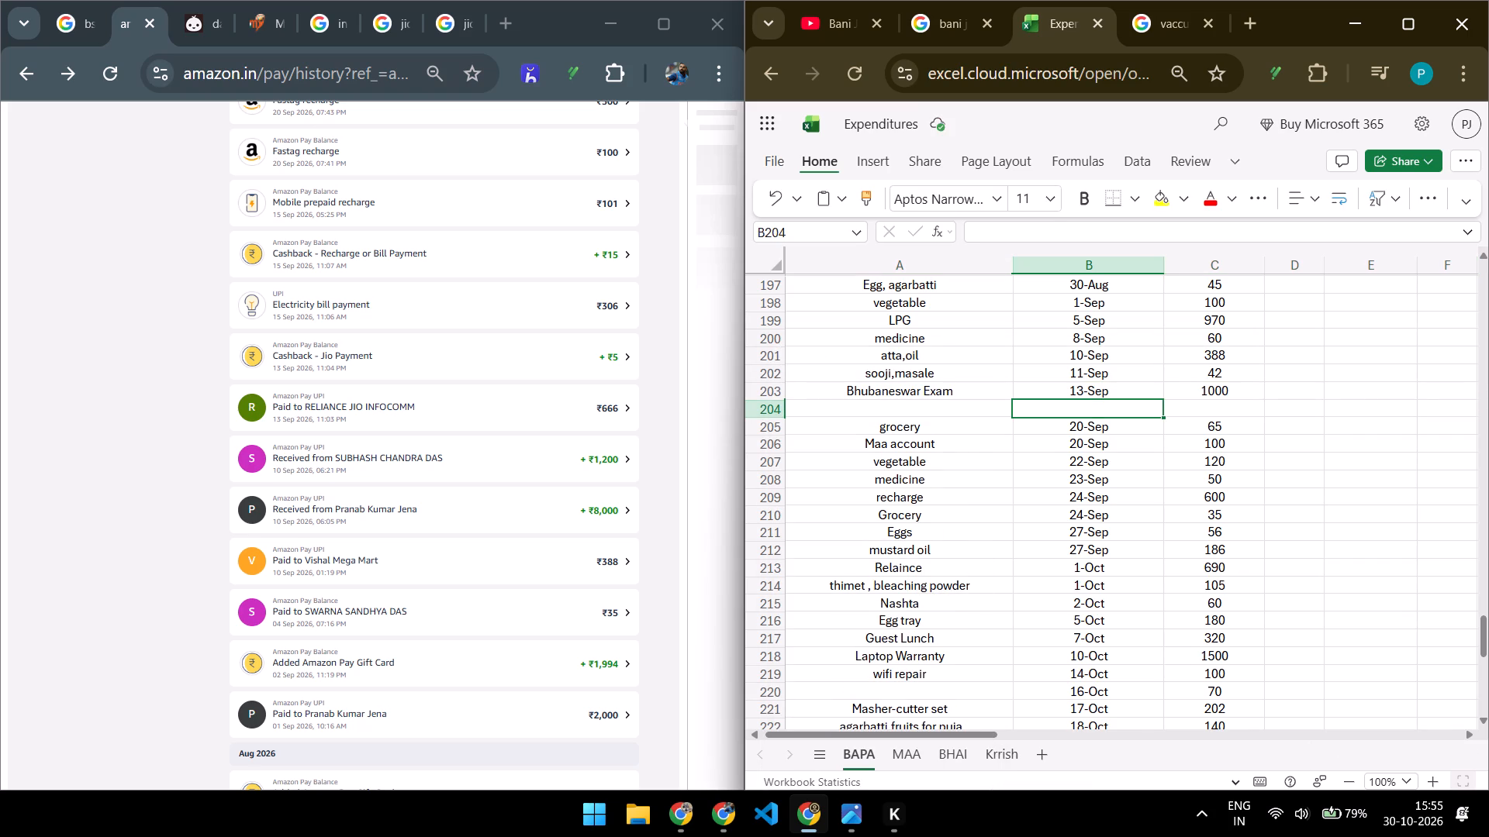
type("15")
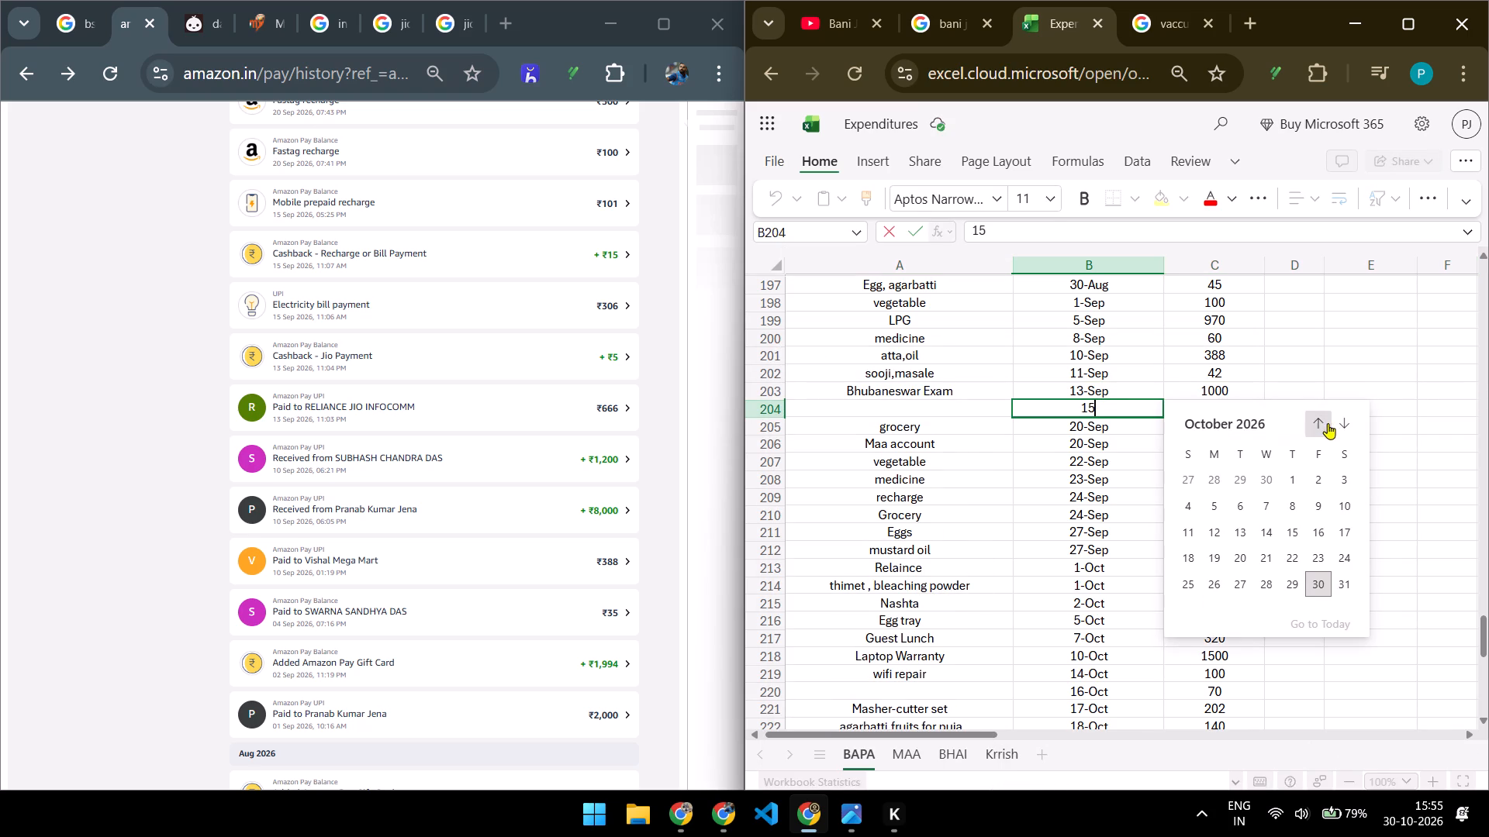
left_click(1327, 423)
left_click(1247, 532)
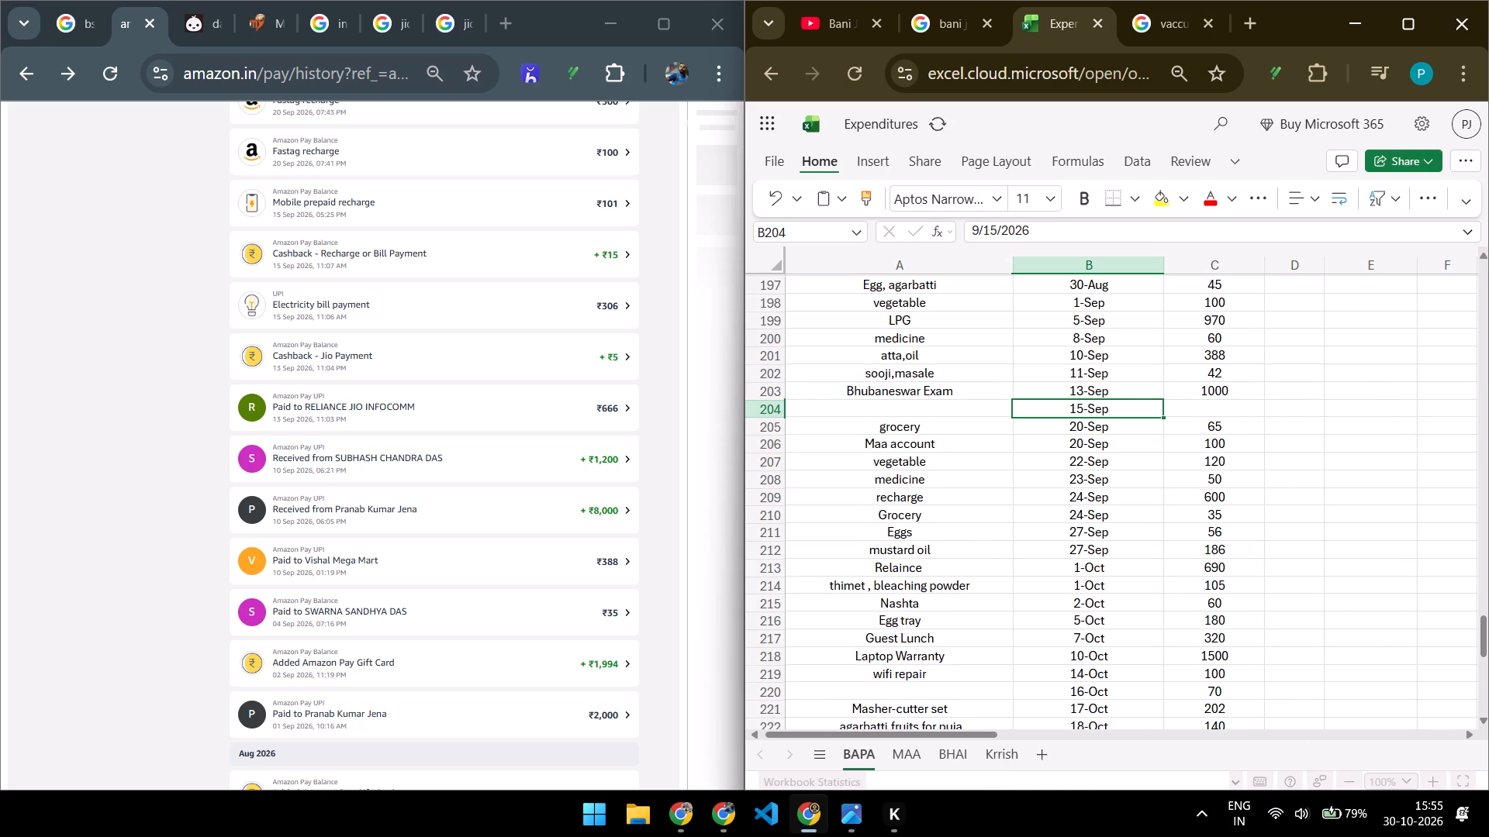
left_click(1235, 410)
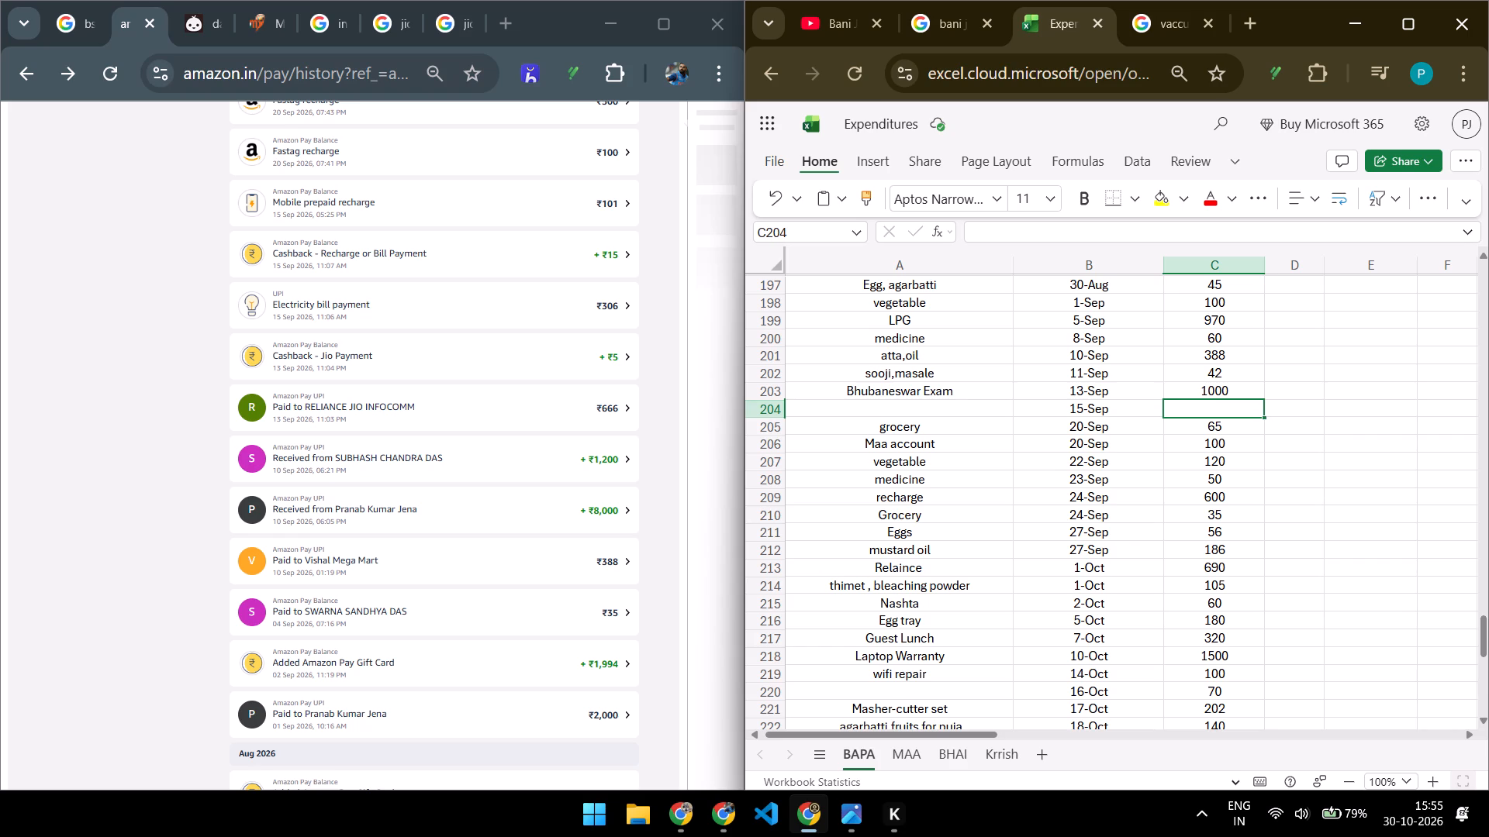
type("30")
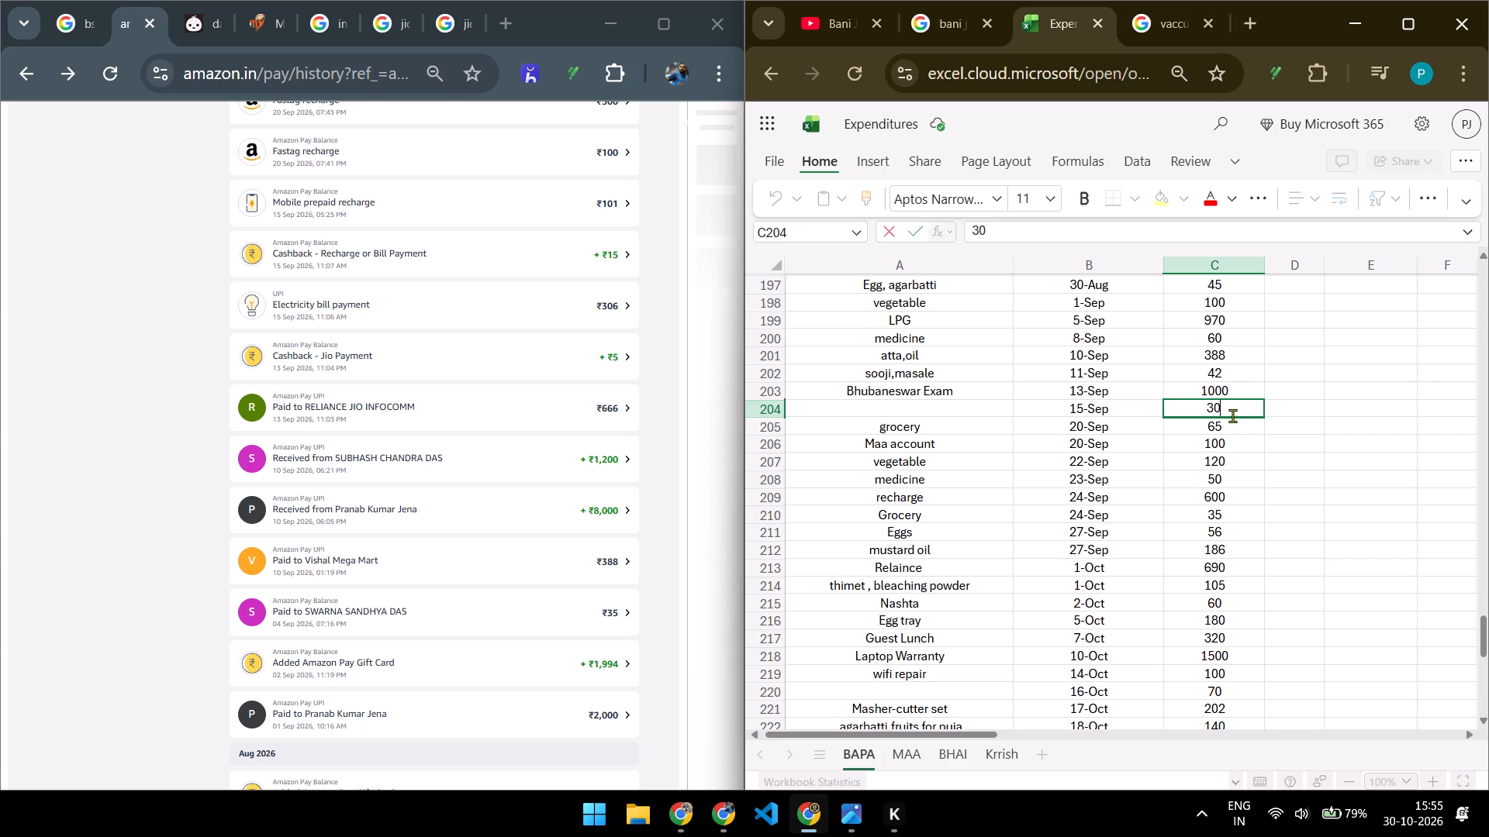
key("6")
Enter the description Electricity-(Aug-Sep) in A204 for the 15-Sep expense.
left_click(891, 407)
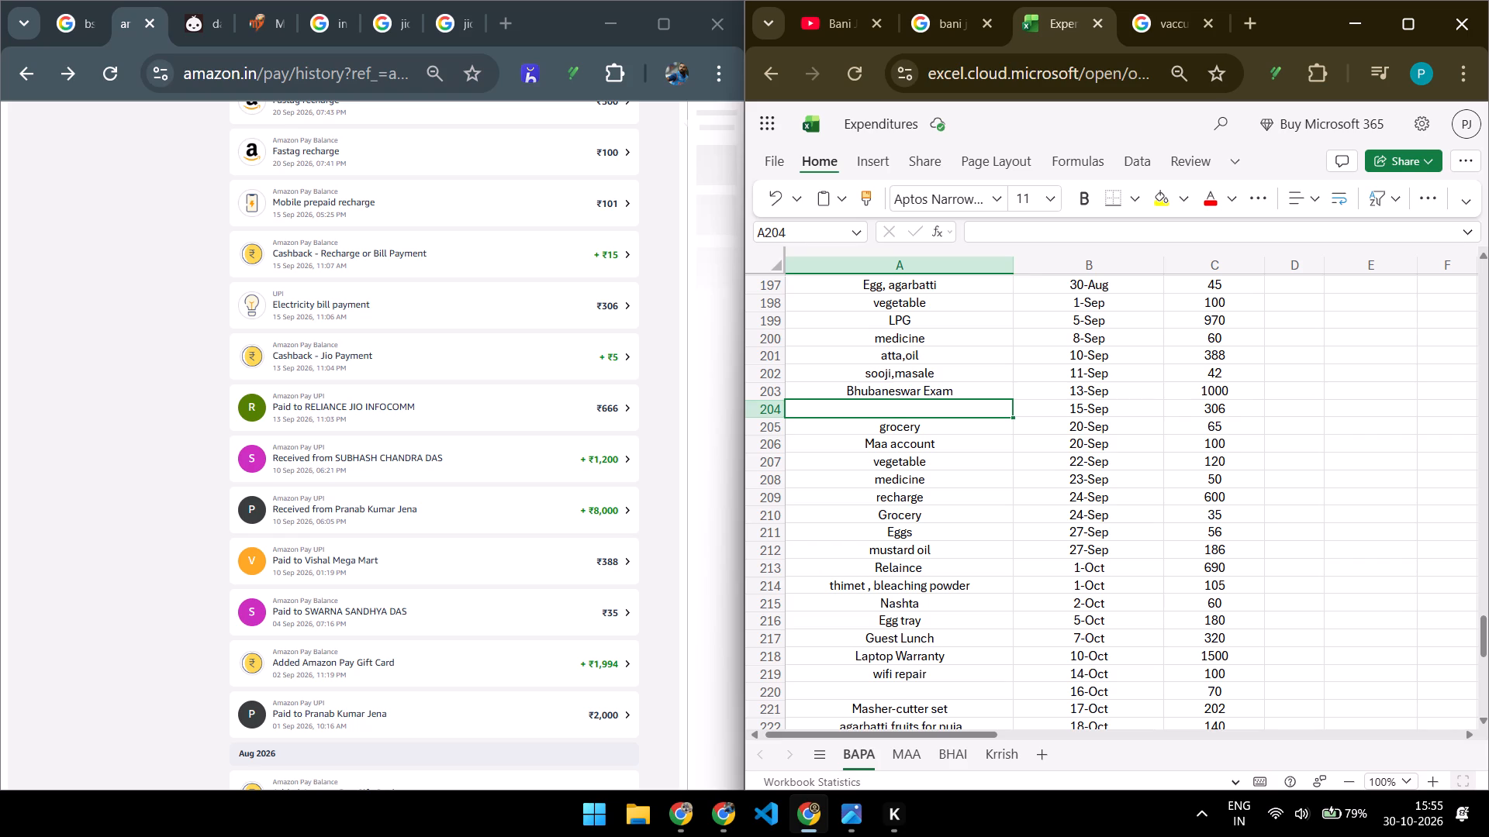
type("El")
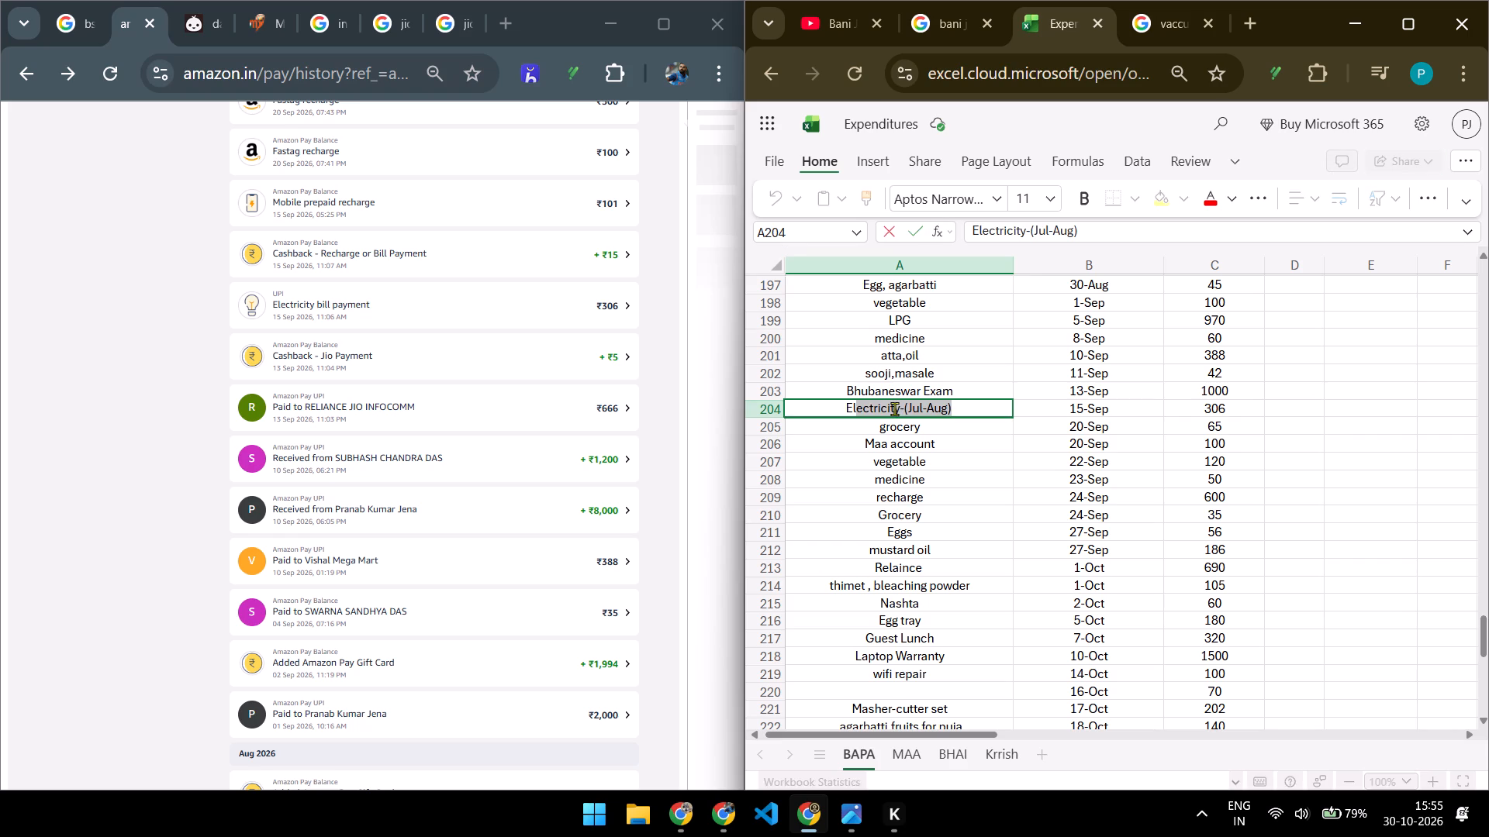
left_click(965, 410)
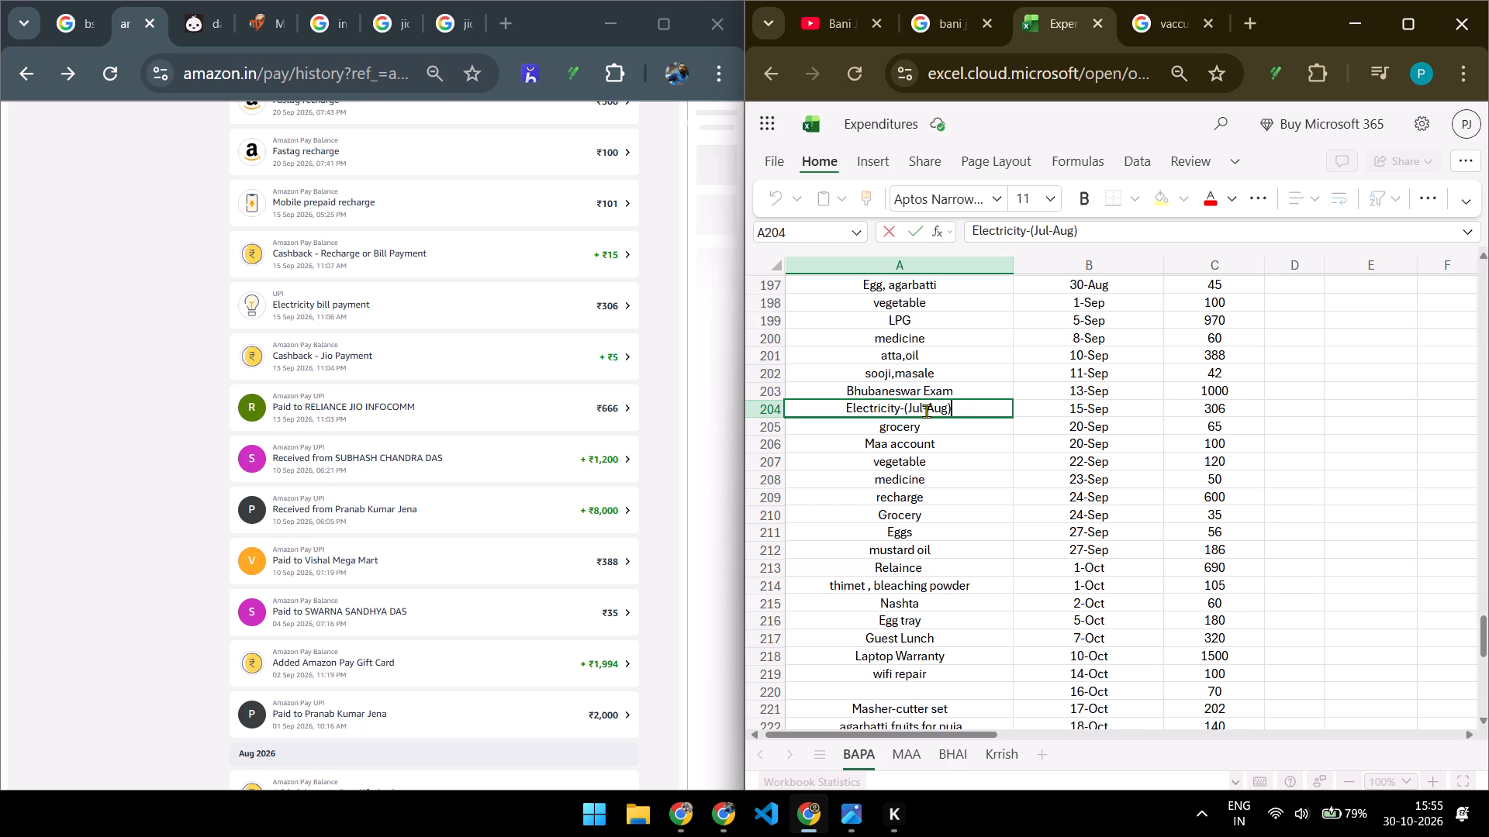
left_click(926, 411)
key("backslash")
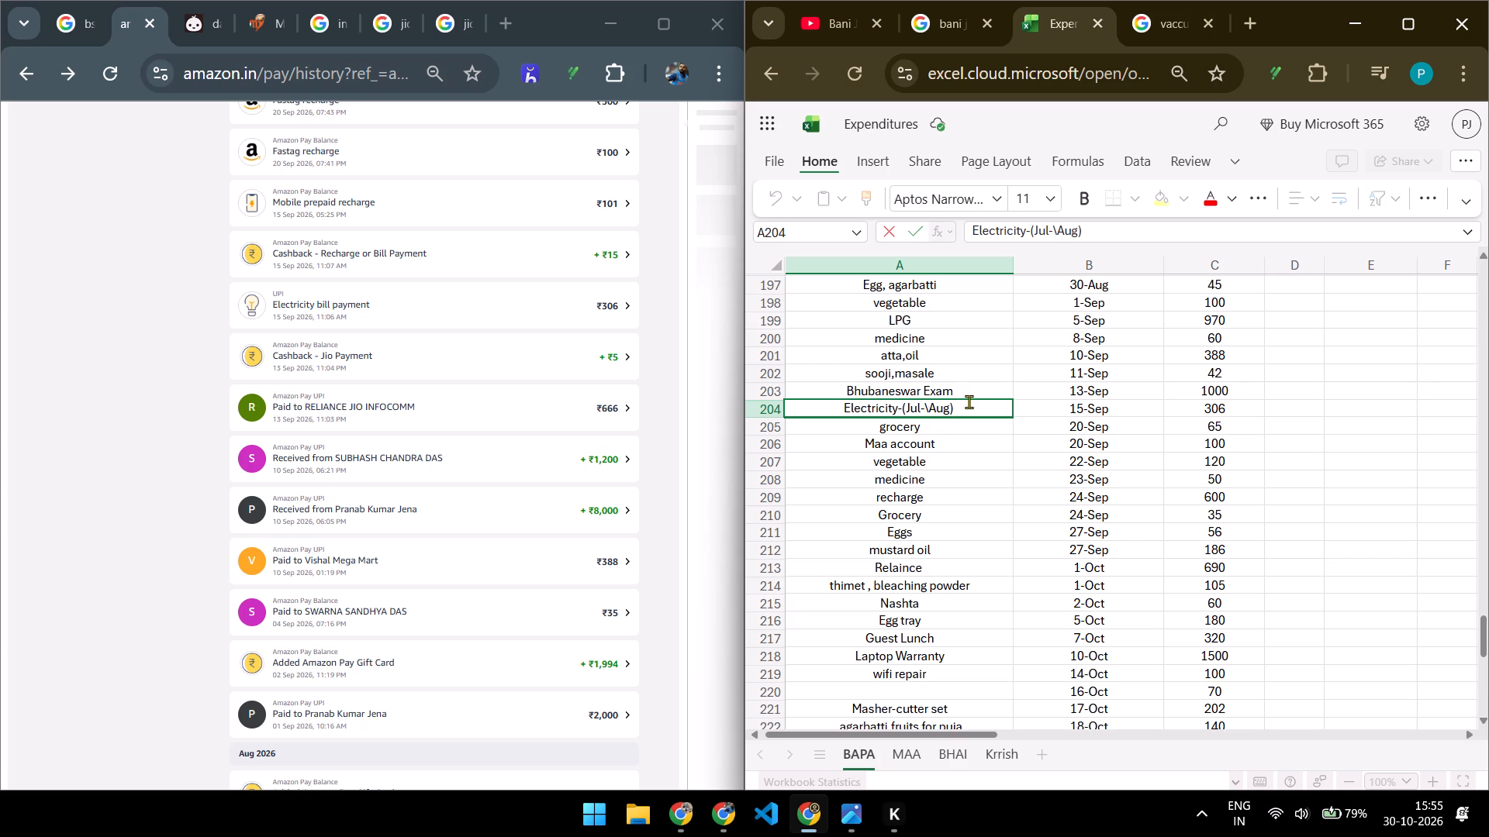
key("BackSpace")
key("BackSpace")
key("BackSpace")
key("BackSpace")
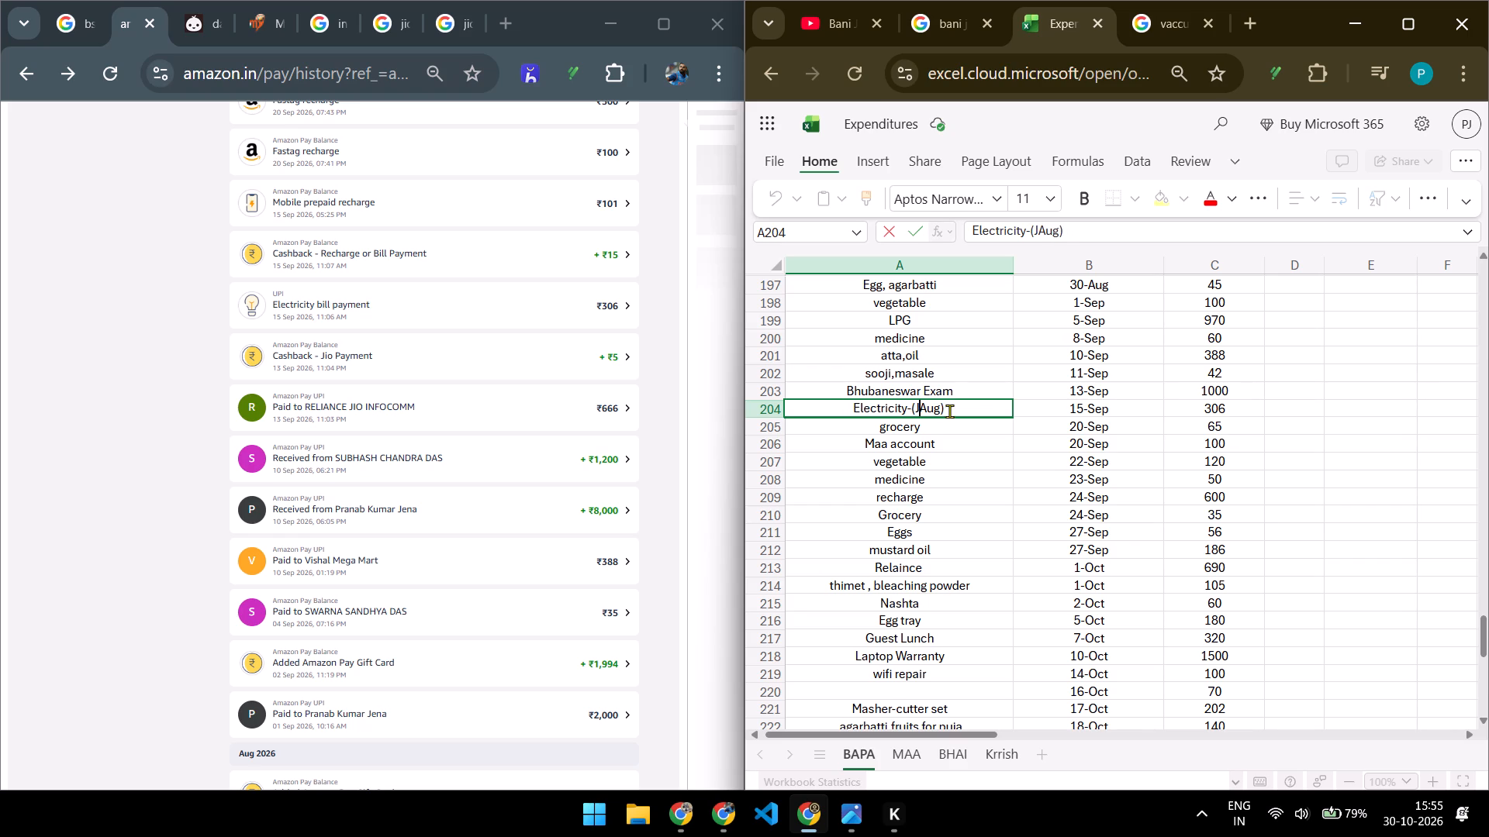
key("BackSpace")
left_click(937, 411)
type("-sep")
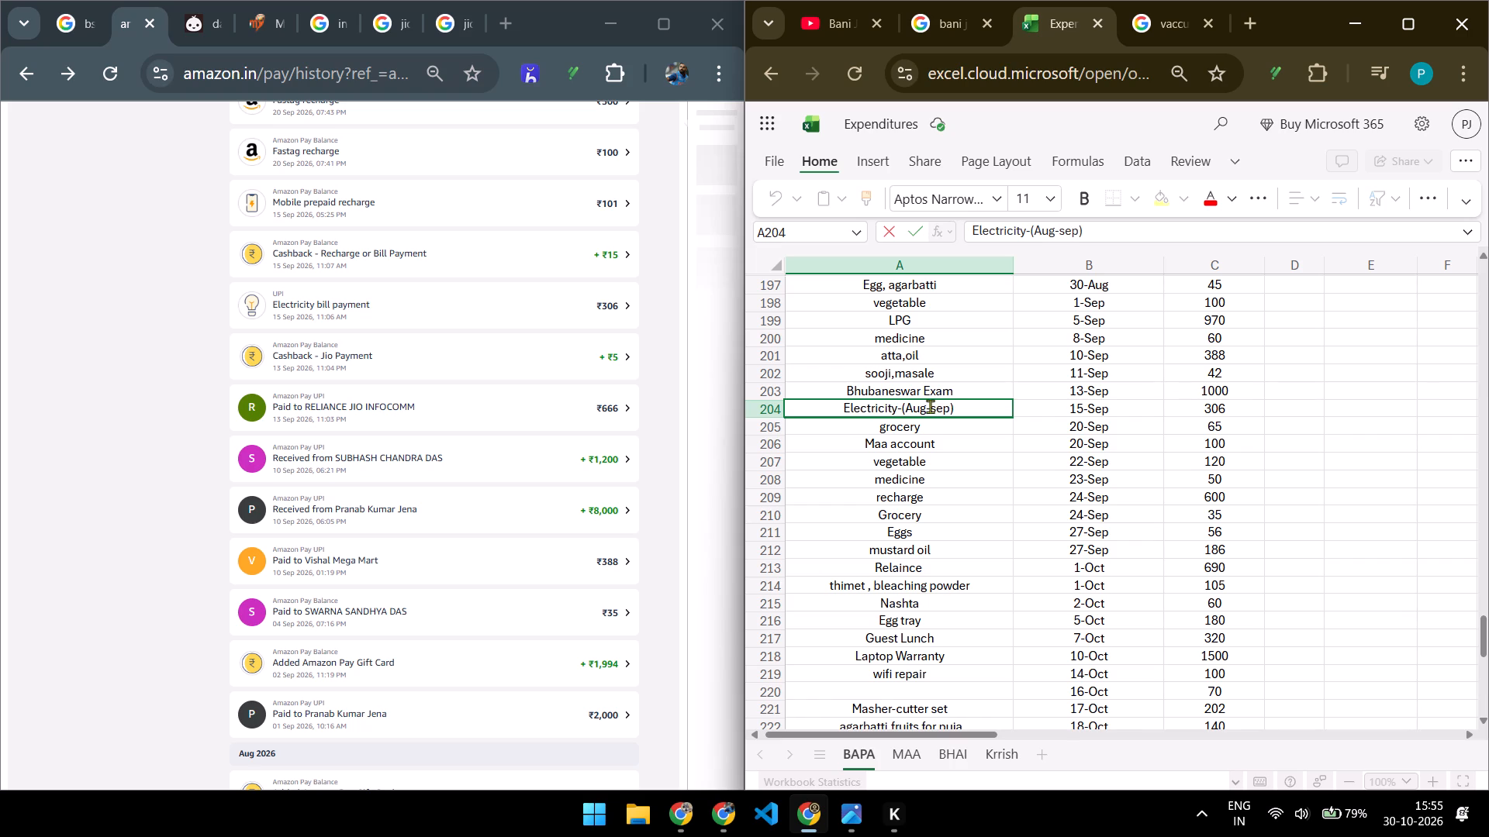
key("BackSpace")
key("BackSpace")
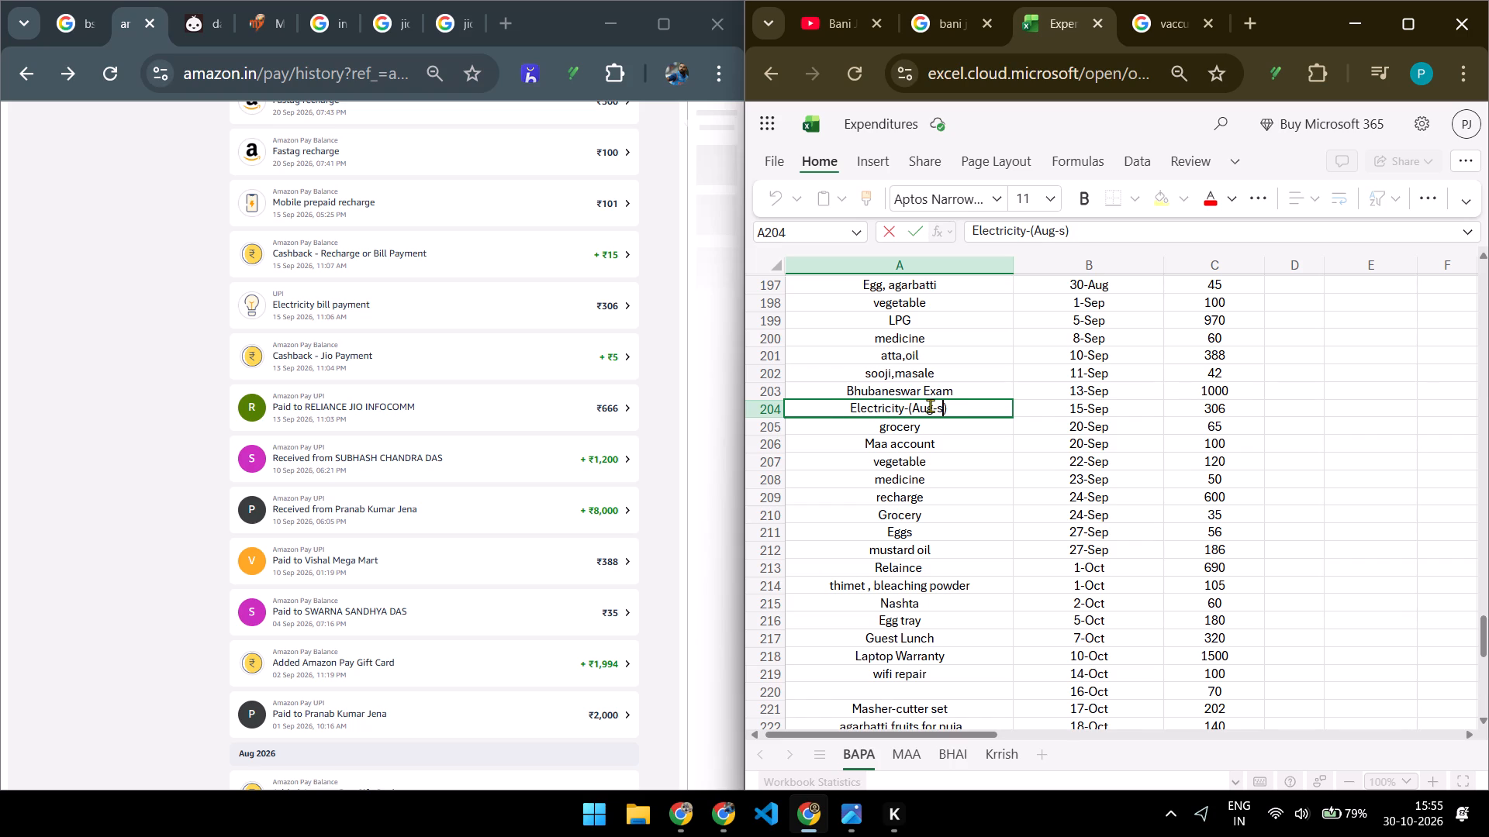
key("BackSpace")
type("Sep")
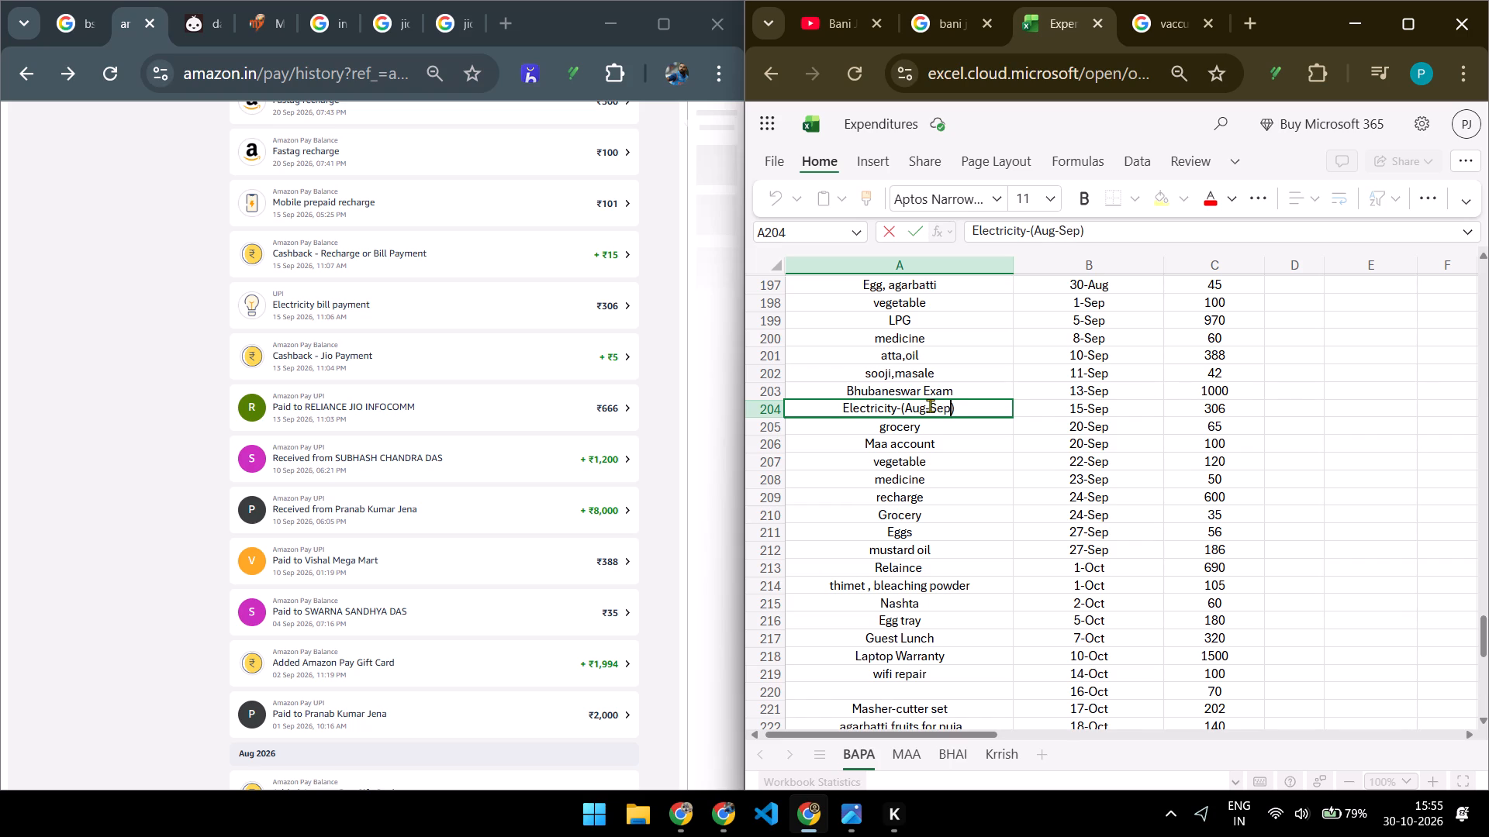
left_click(1076, 408)
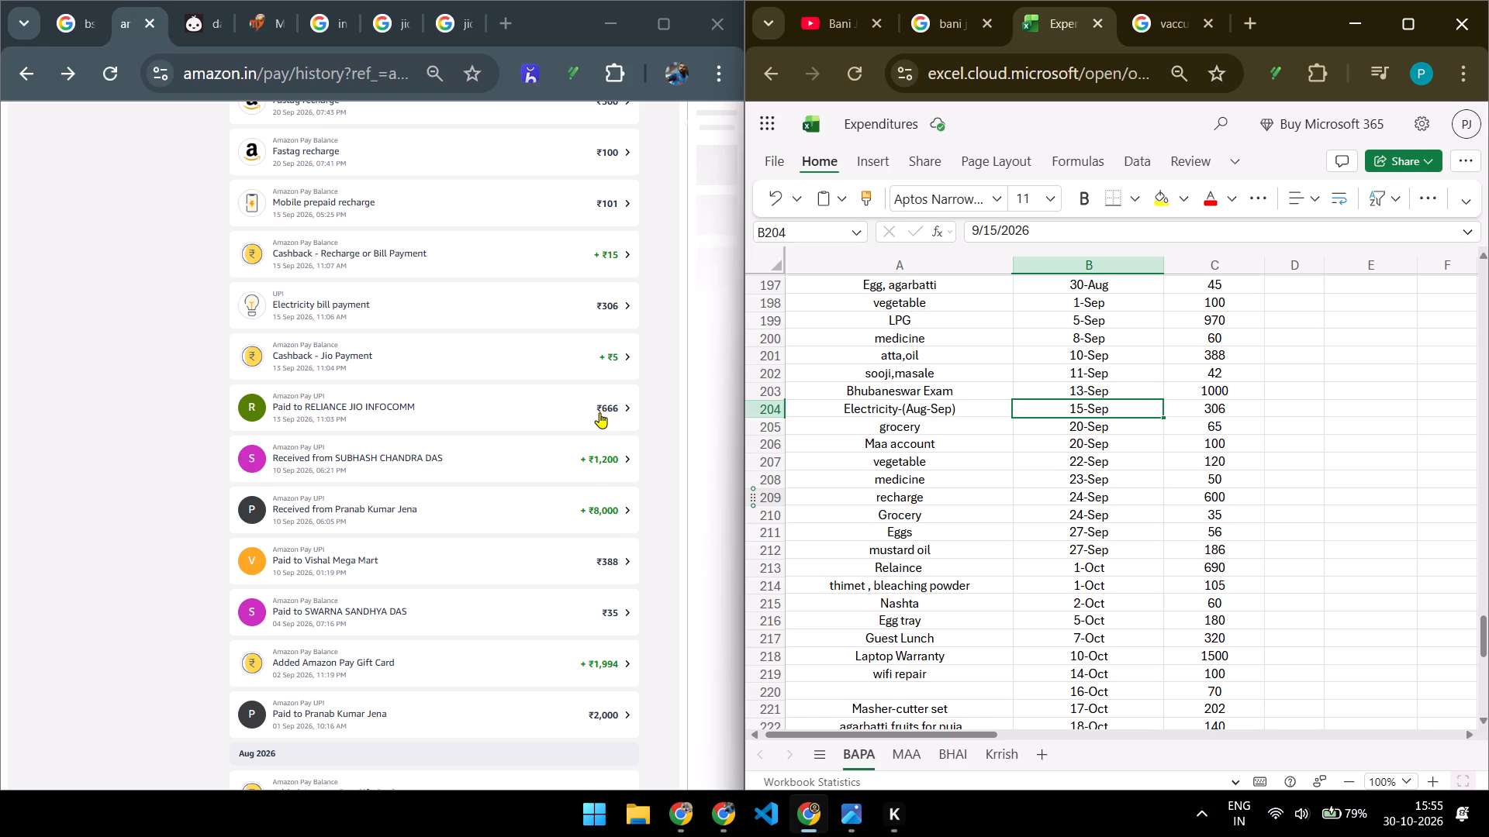
Review the Amazon Pay history from mid-September to early October for expenses missing from the BAPA sheet.
scroll(599, 412, "up", 1)
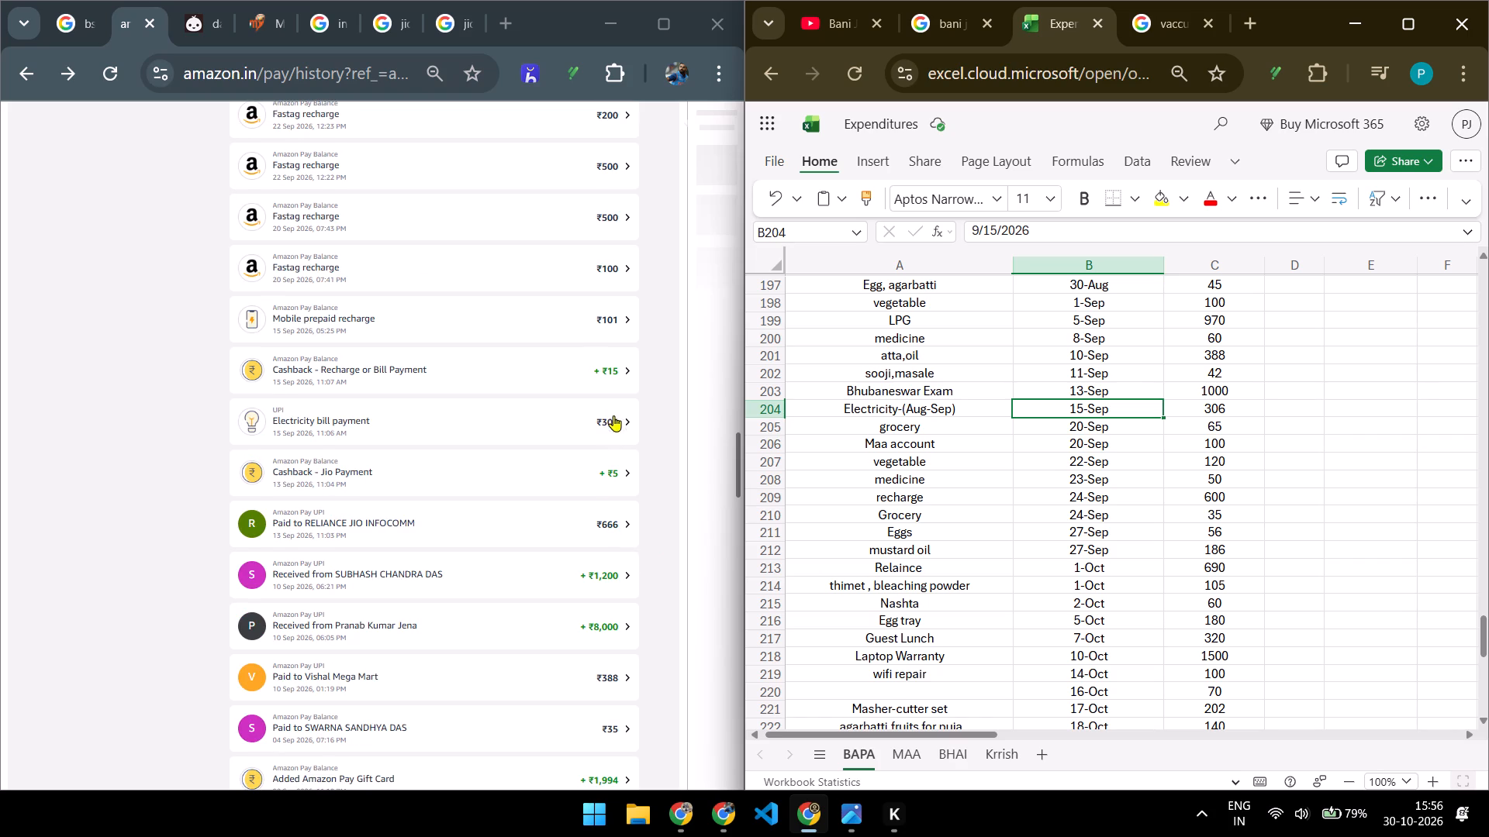
scroll(613, 425, "up", 1)
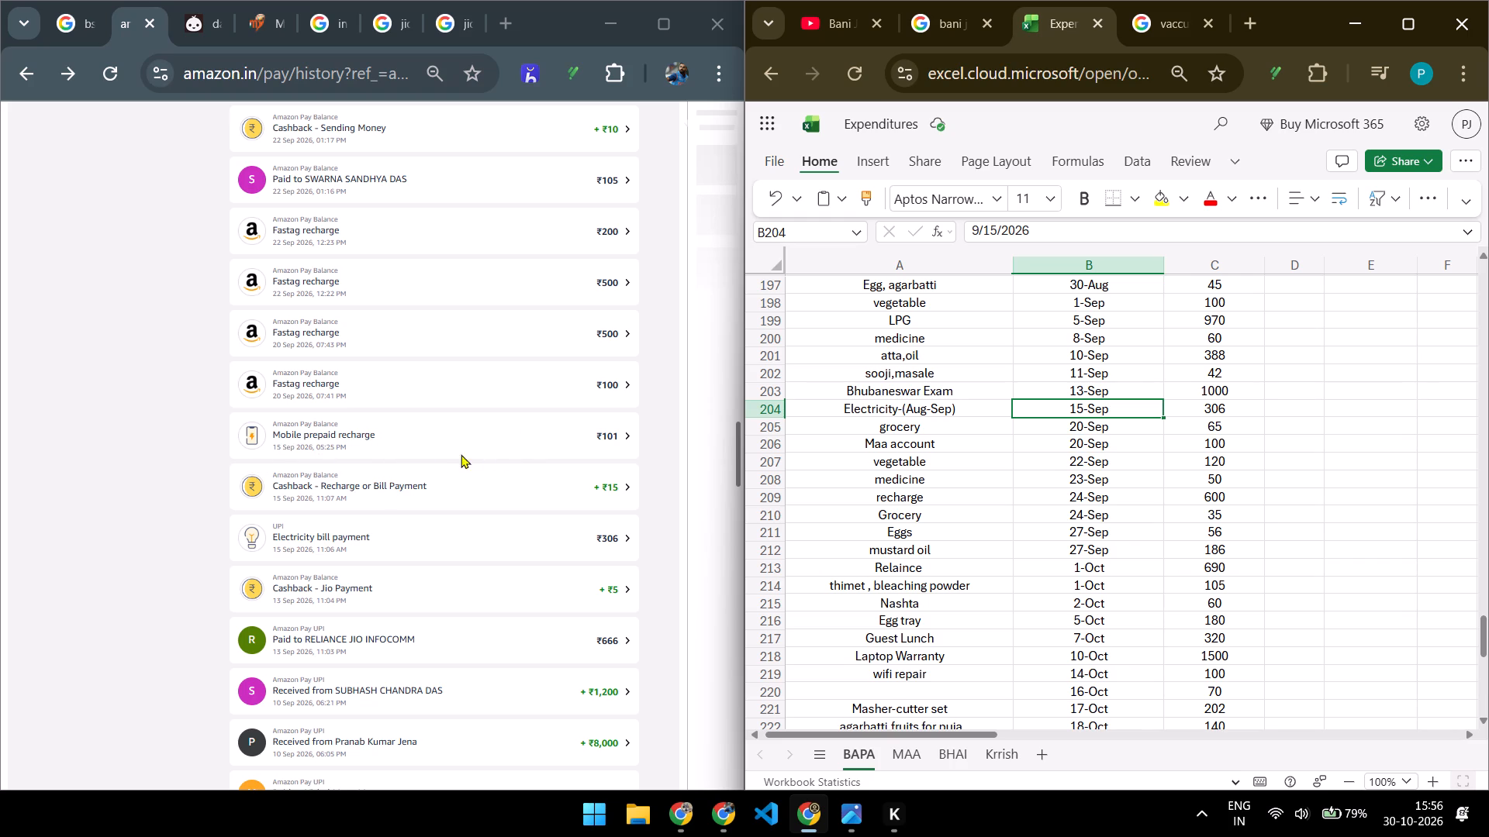
scroll(421, 456, "up", 1)
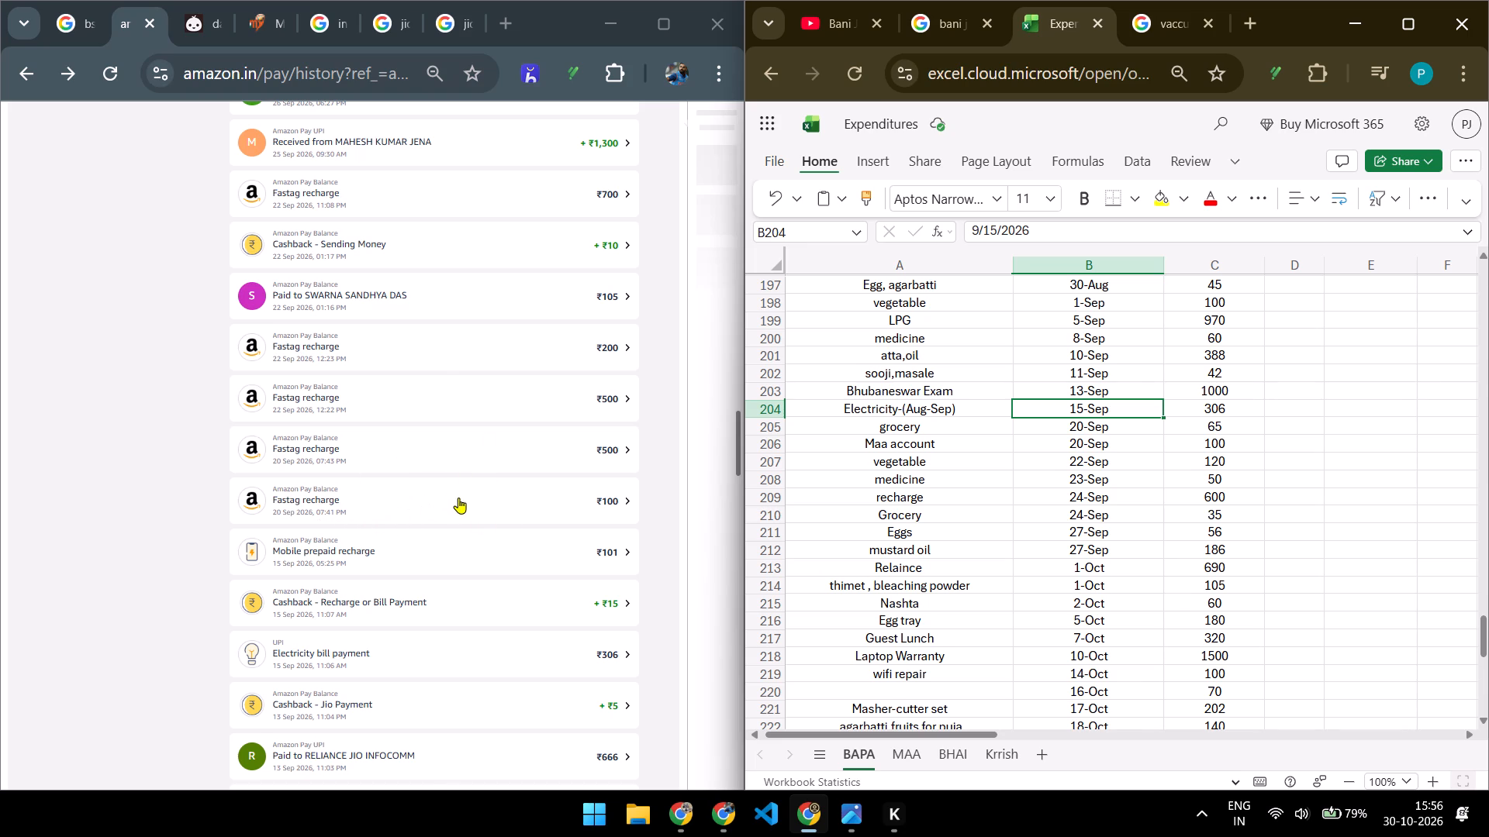
scroll(461, 500, "up", 2)
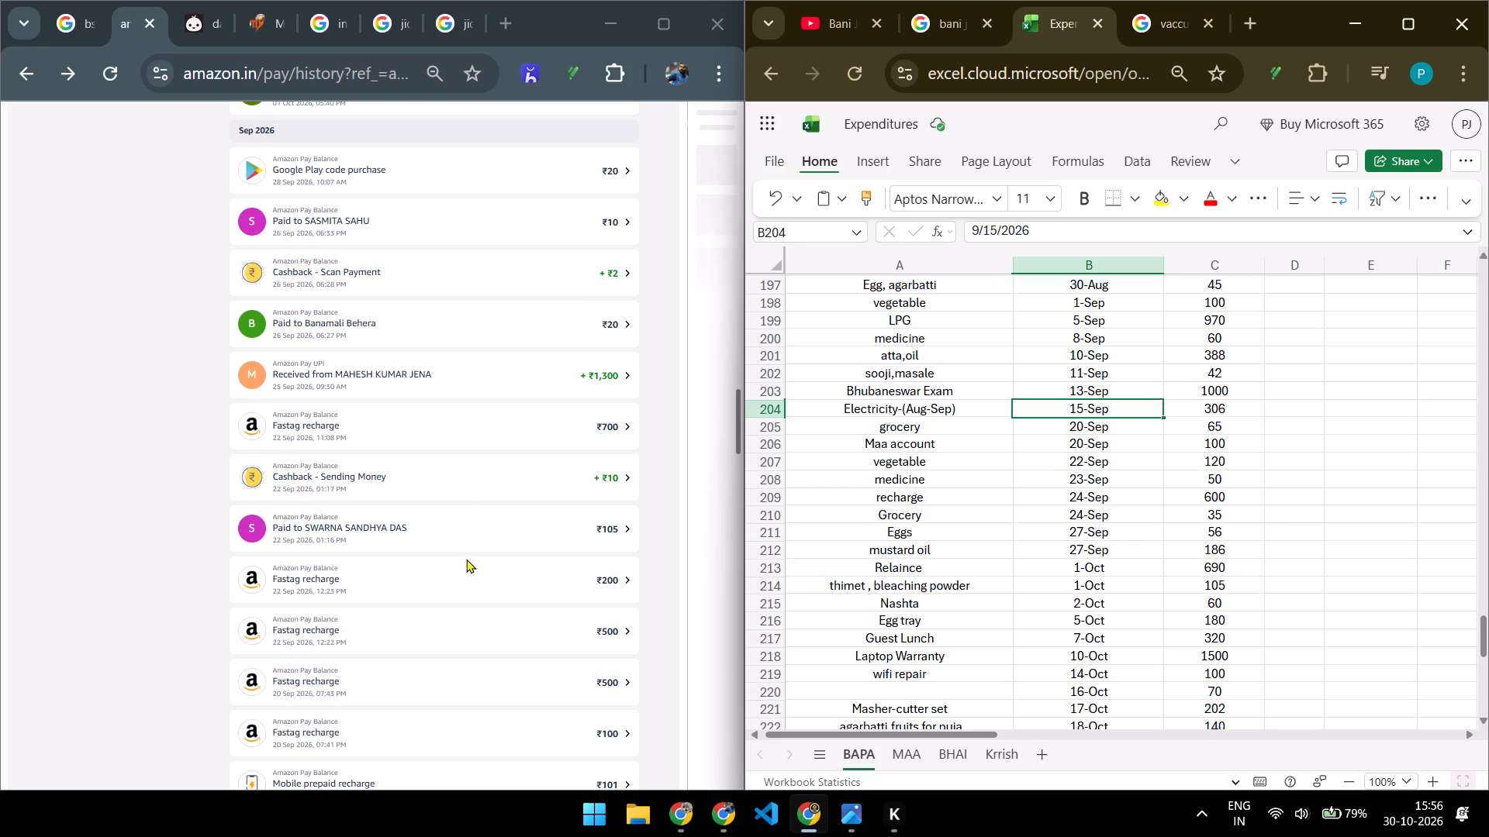
scroll(447, 570, "up", 1)
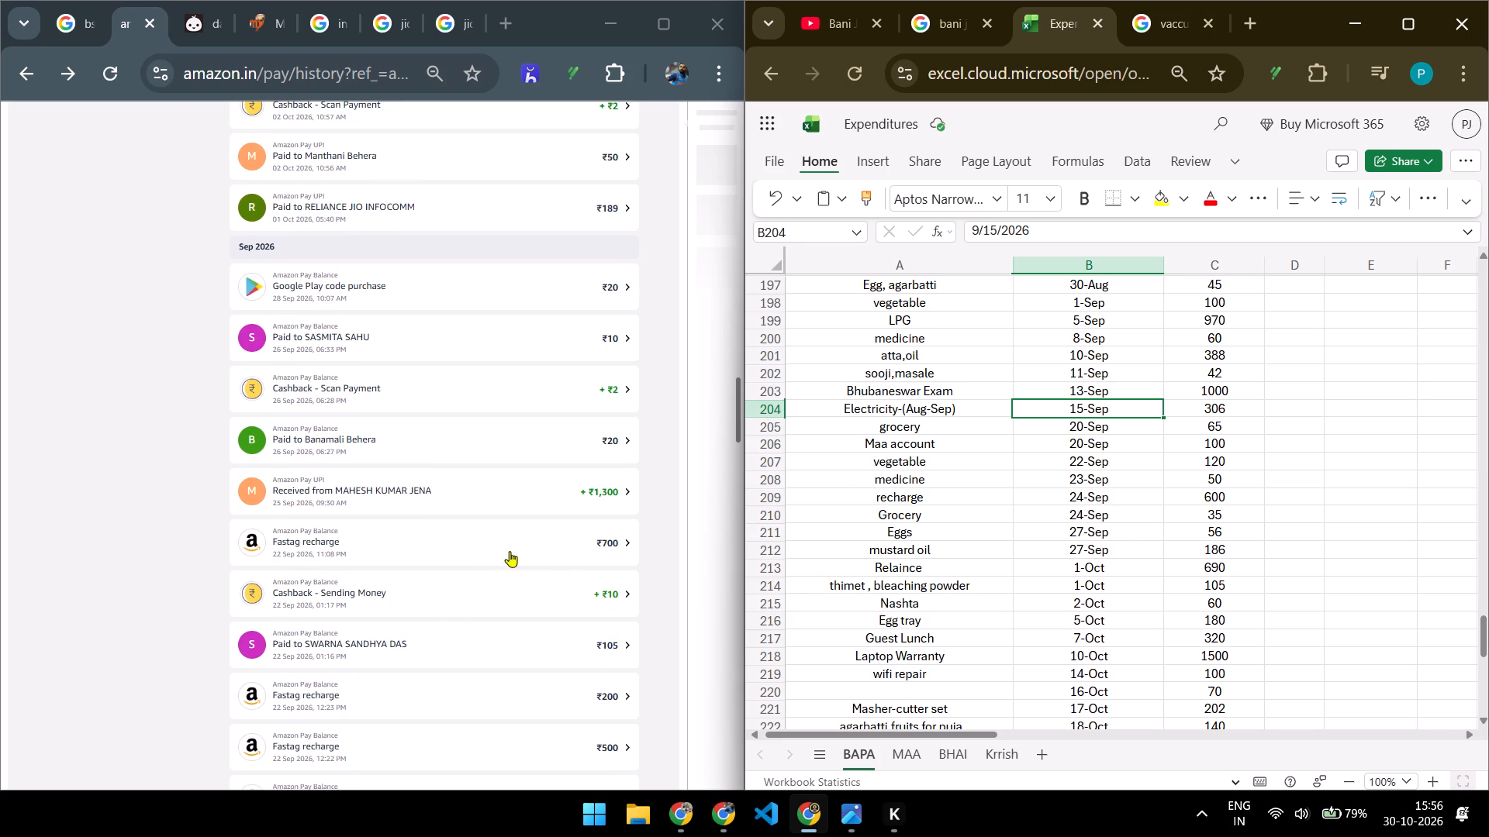
scroll(495, 564, "up", 1)
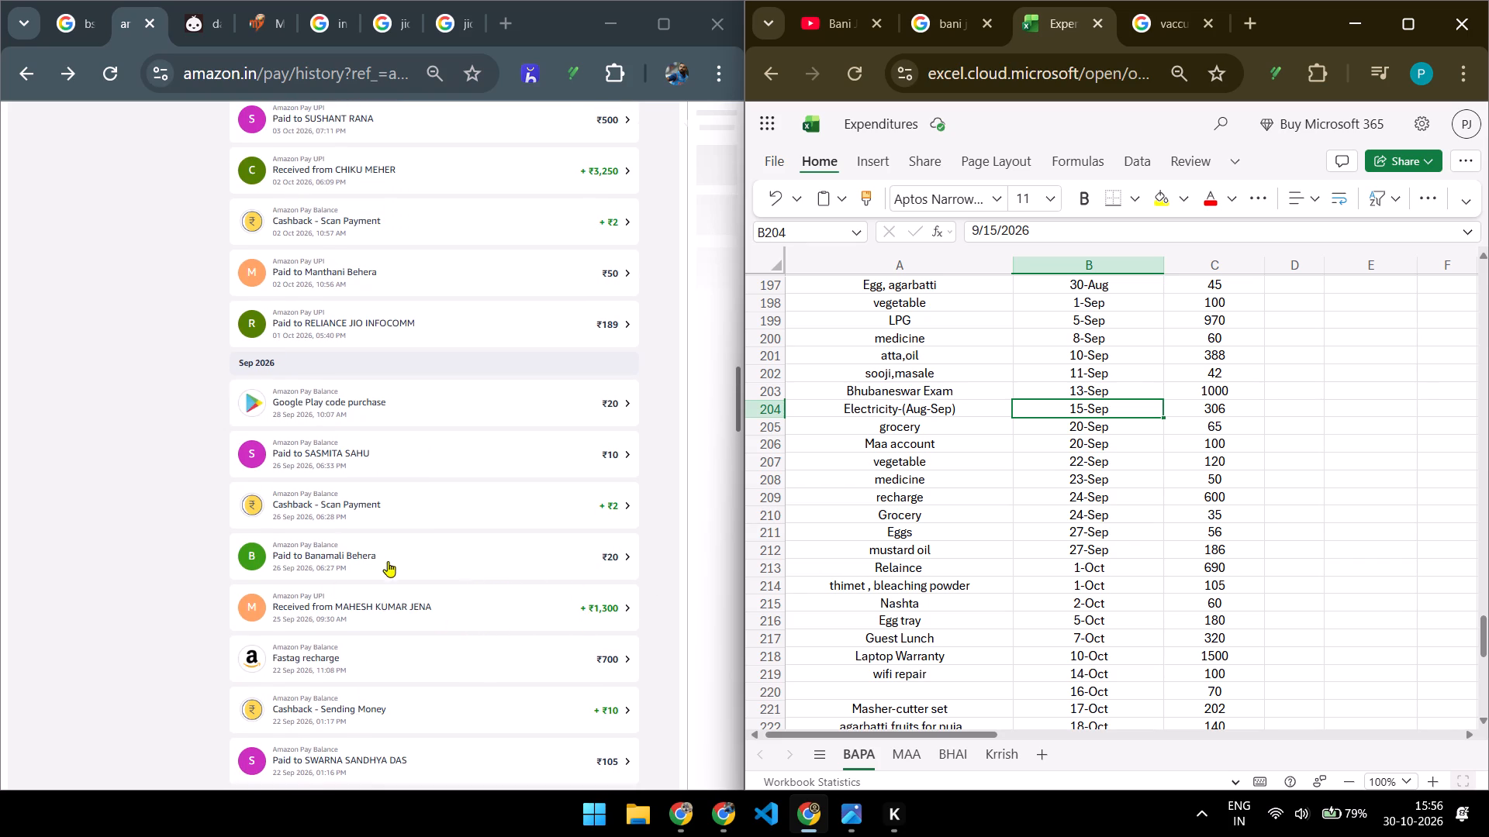
scroll(449, 580, "up", 1)
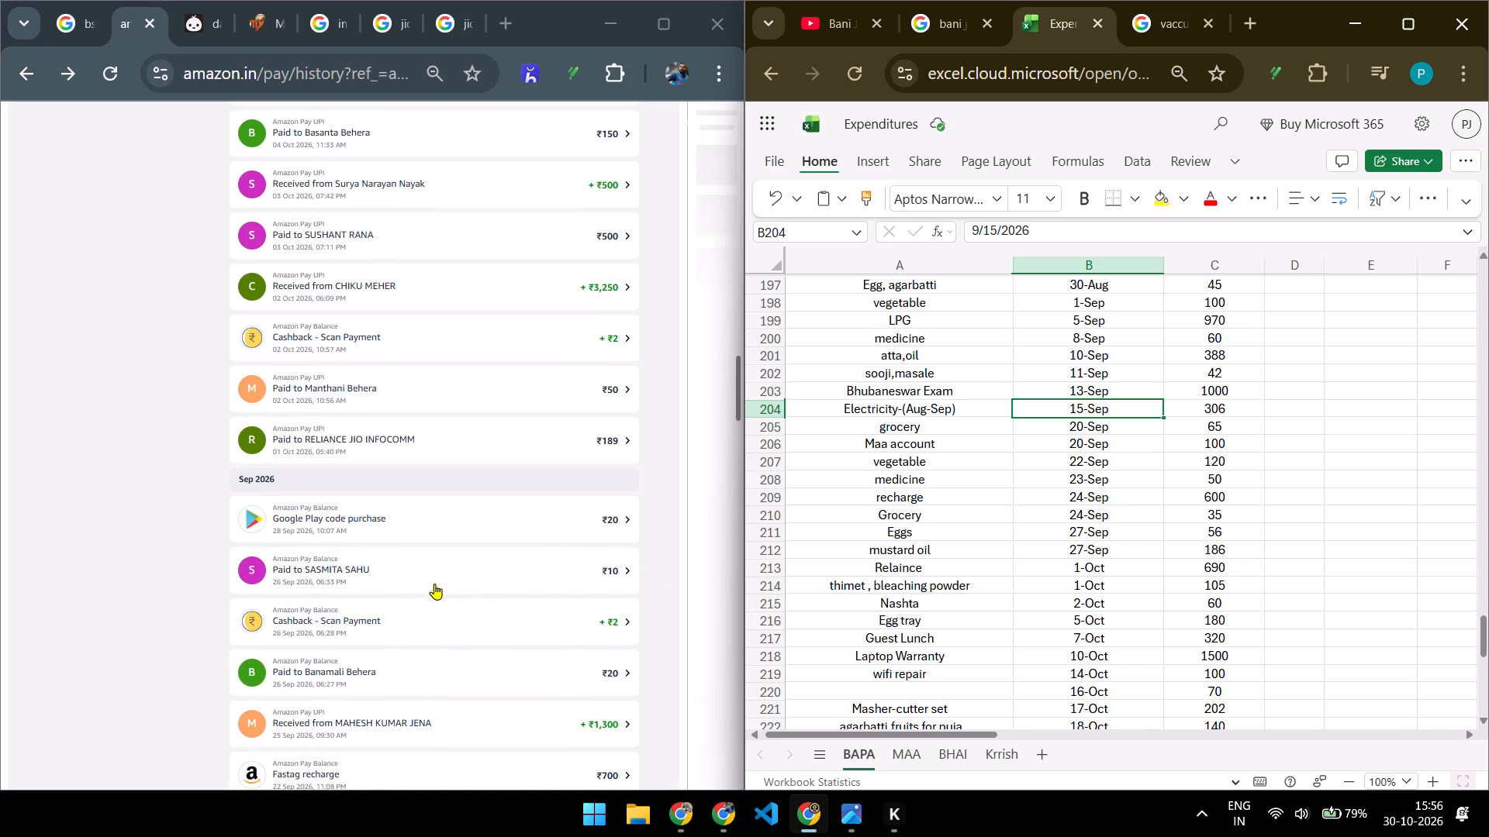
scroll(434, 584, "up", 1)
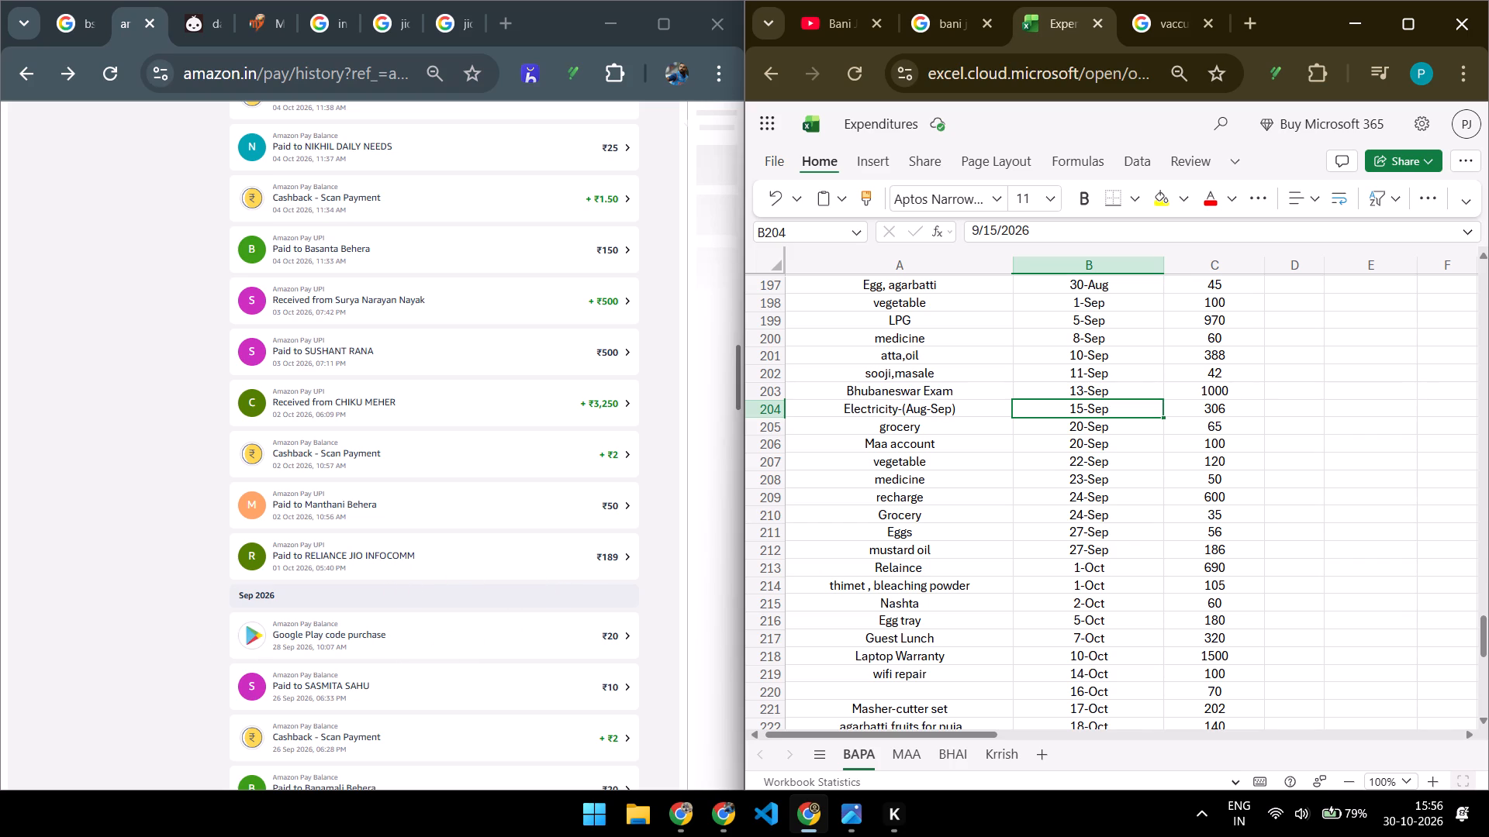
Insert an empty row below row 213, the Relaince entry dated 1-Oct.
left_click(977, 570)
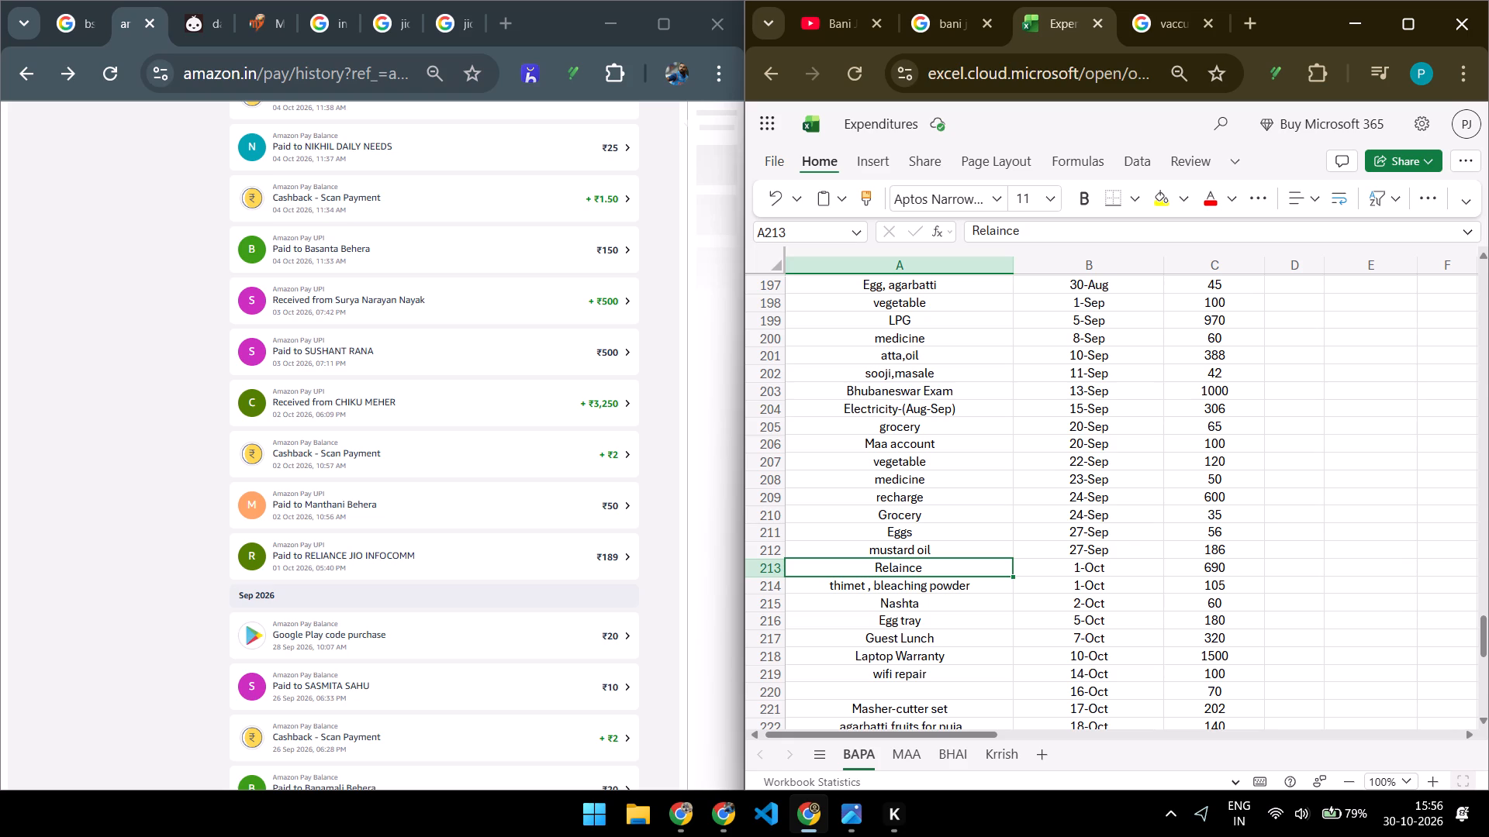
right_click(774, 567)
left_click(852, 339)
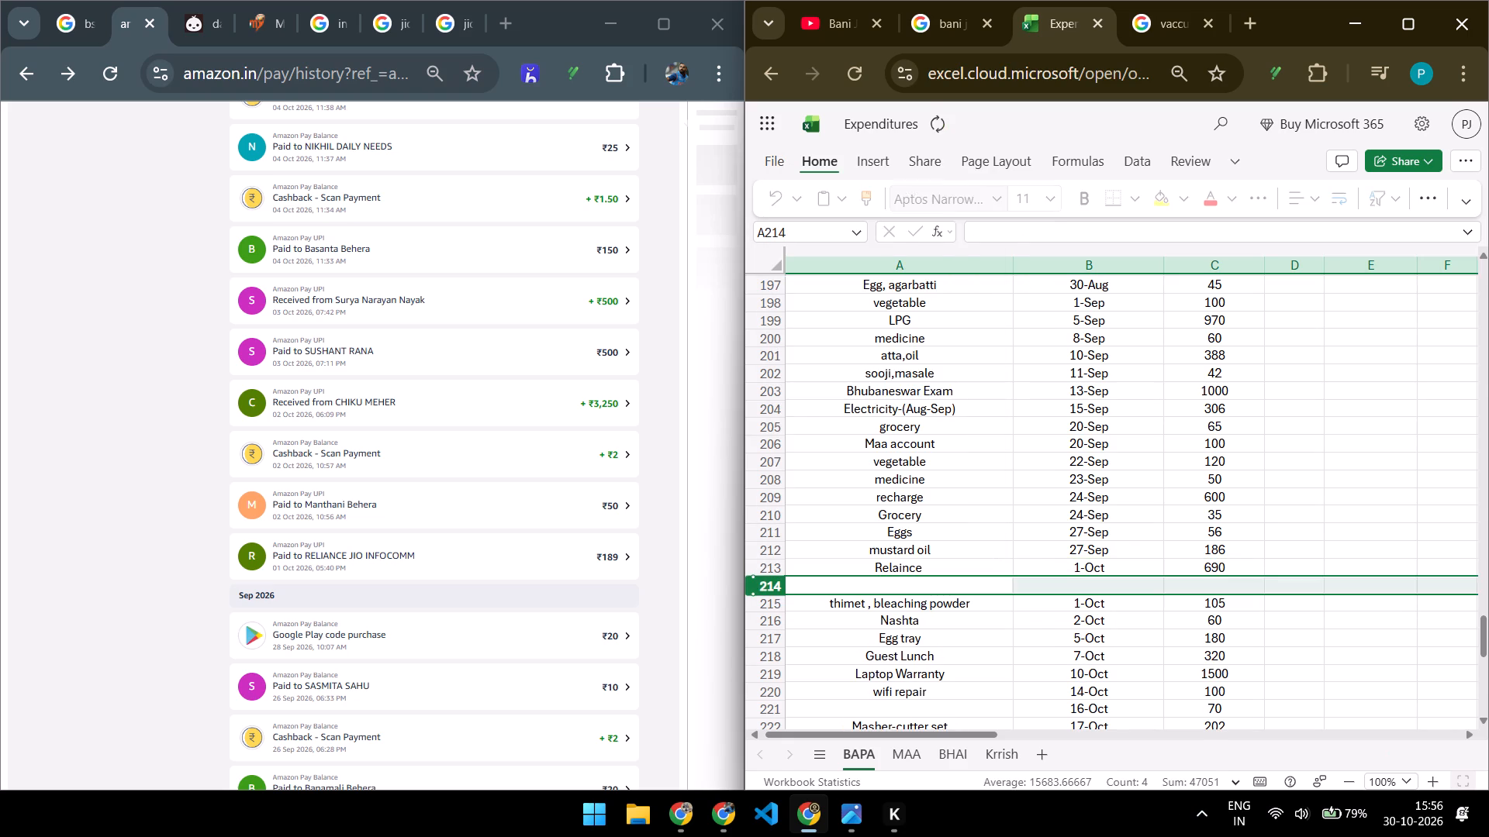
Enter the description Maa Recharge in A214, the empty row below the Relaince entry.
left_click(903, 584)
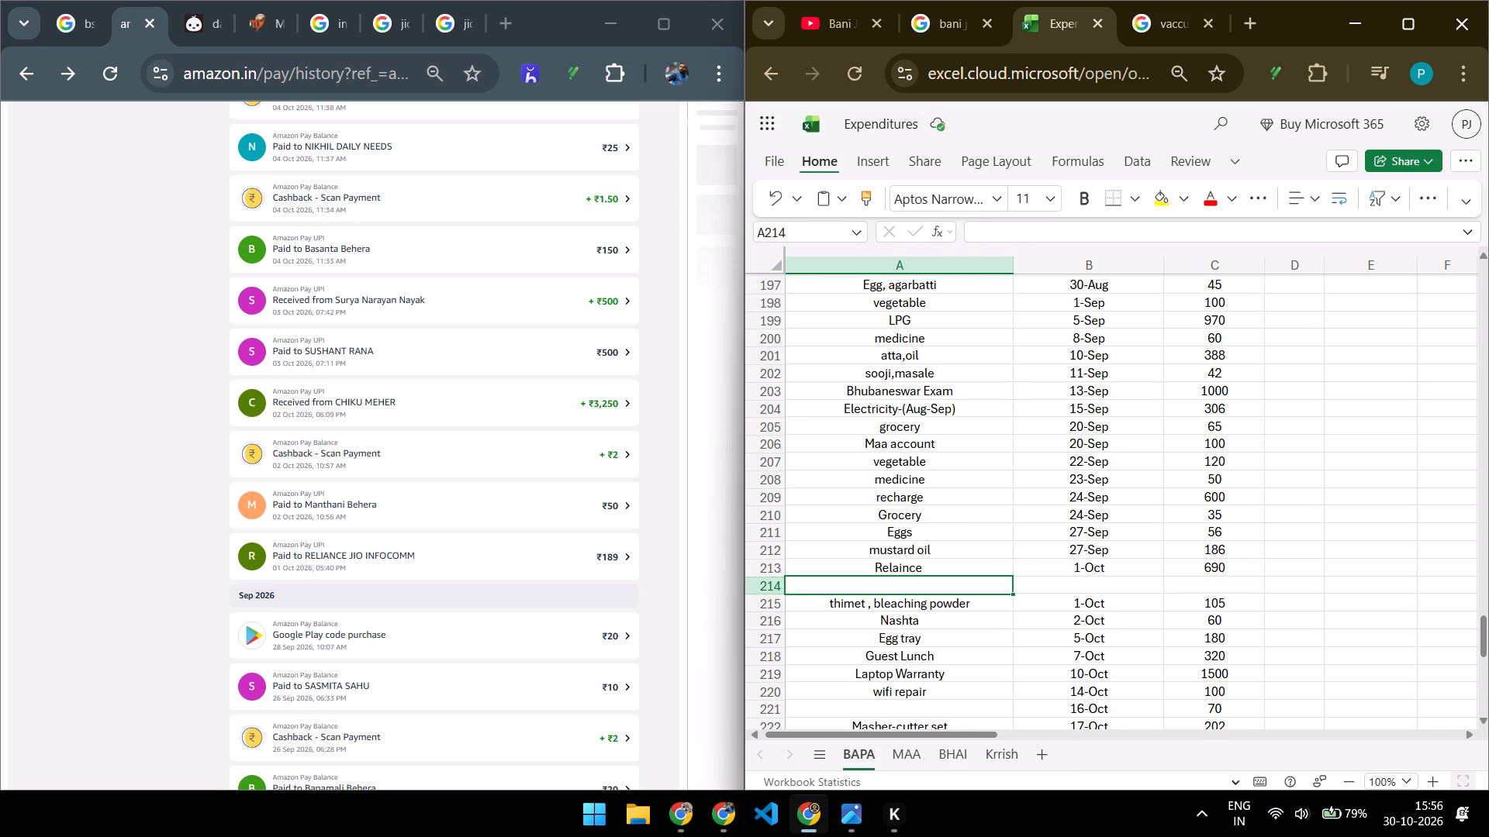
left_click(900, 590)
type("Maa")
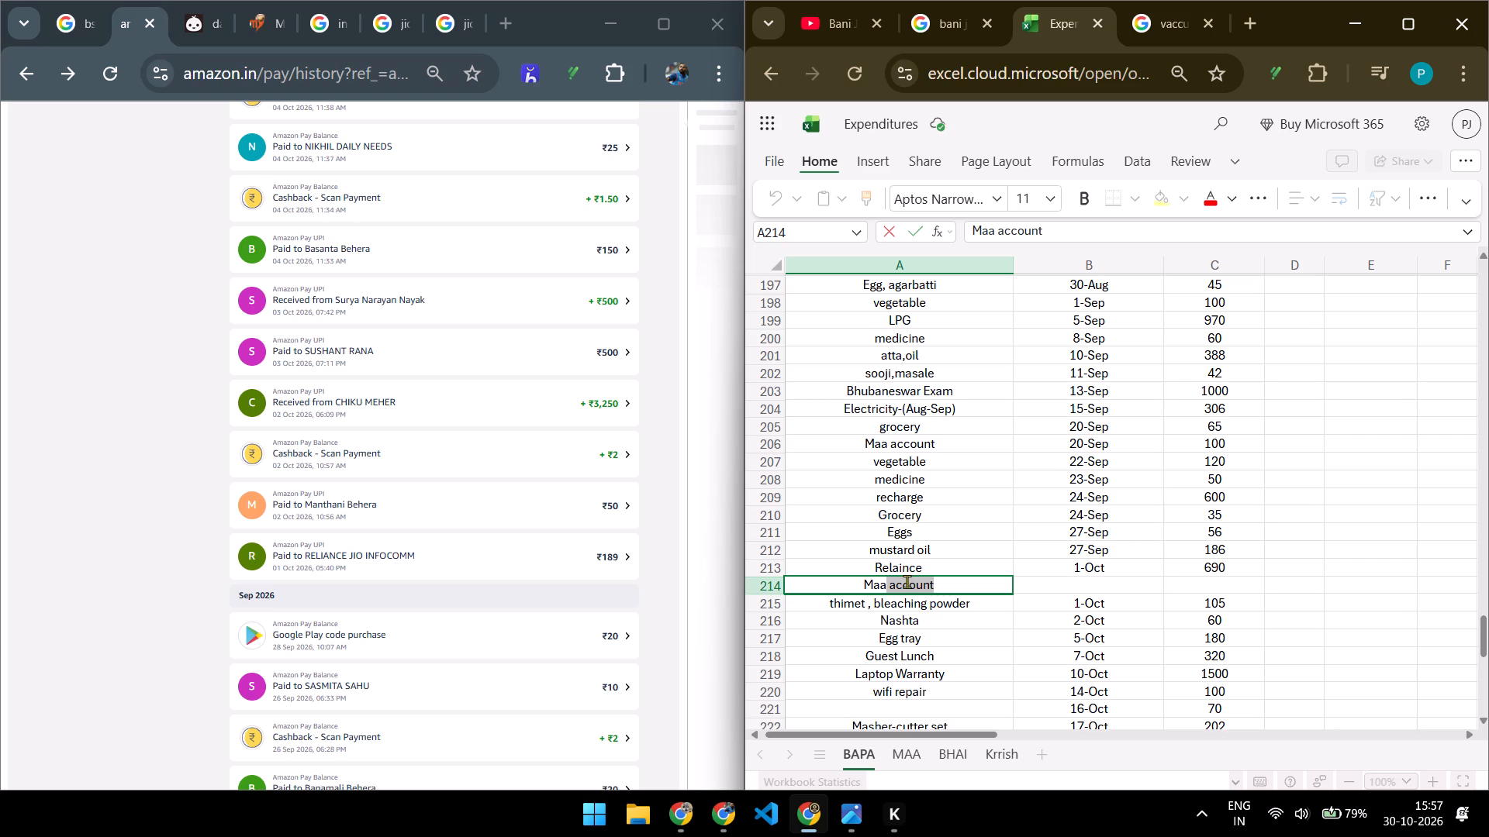
key("space")
type("Re")
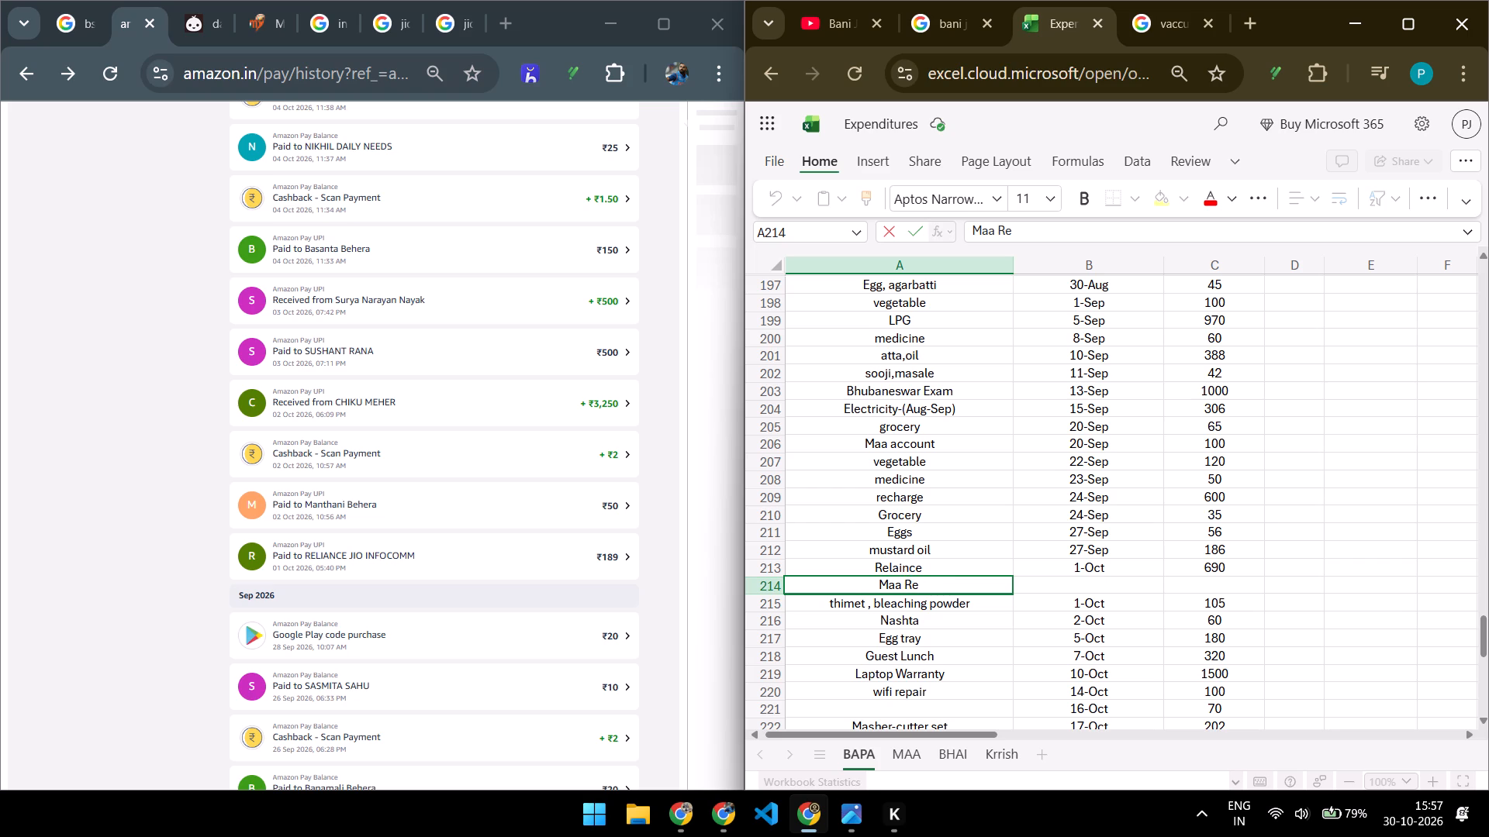
type("cha")
type("rge")
Enter the date 1-Oct and the amount 190 for the Maa Recharge expense in row 214.
left_click(1091, 575)
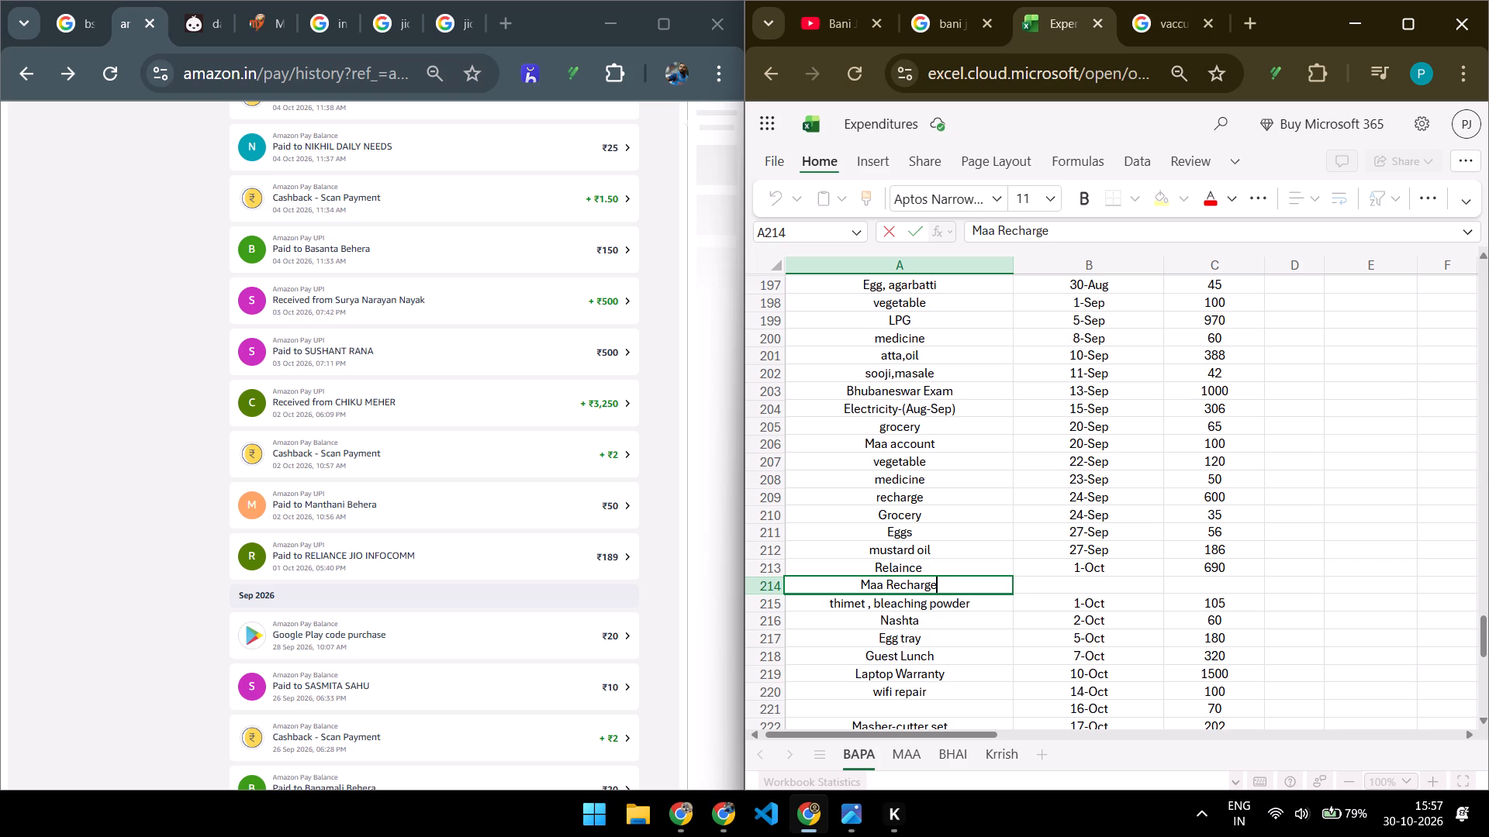
left_click(1093, 583)
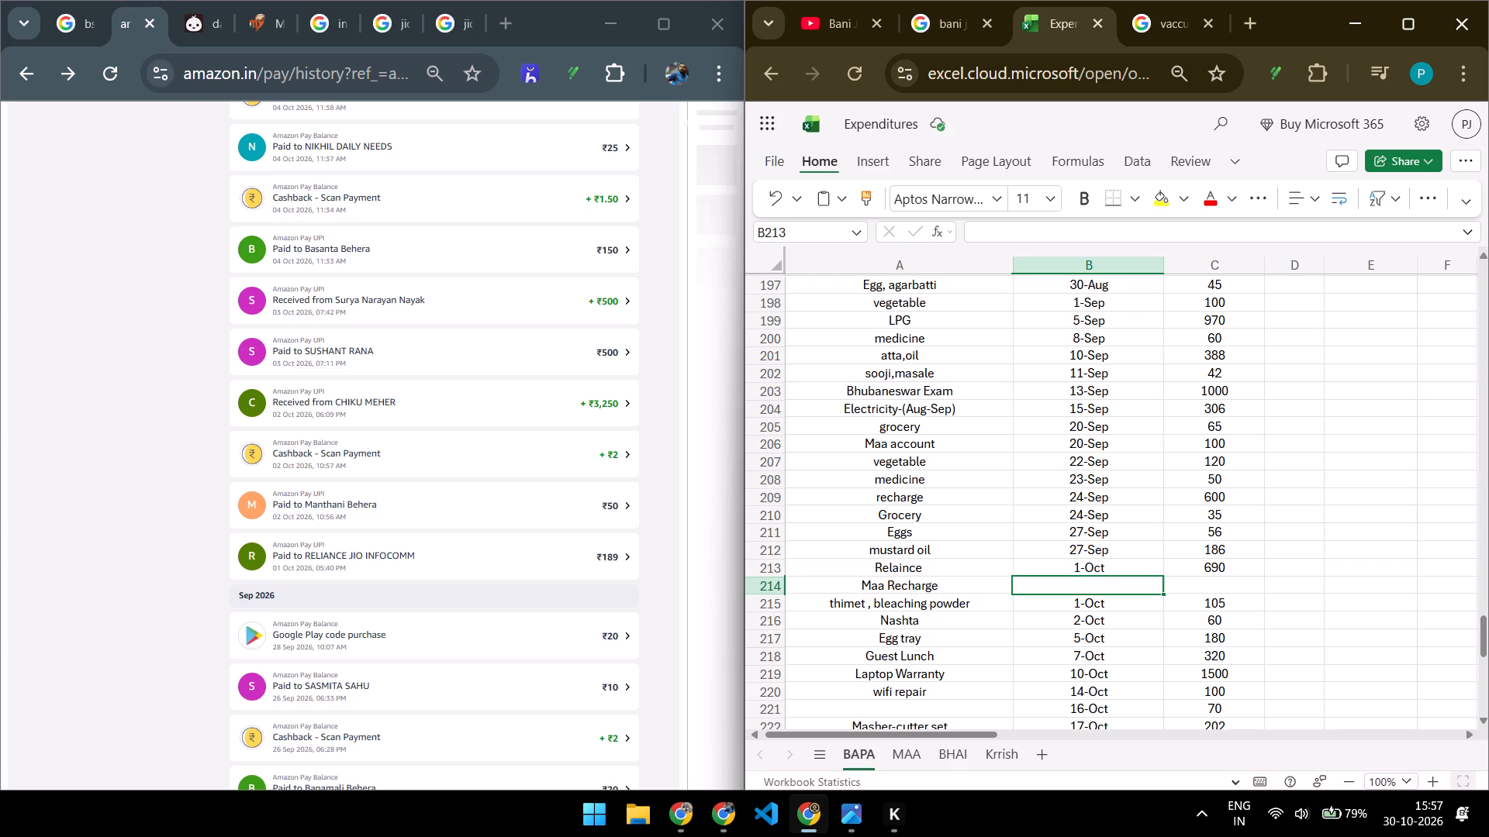
key("1")
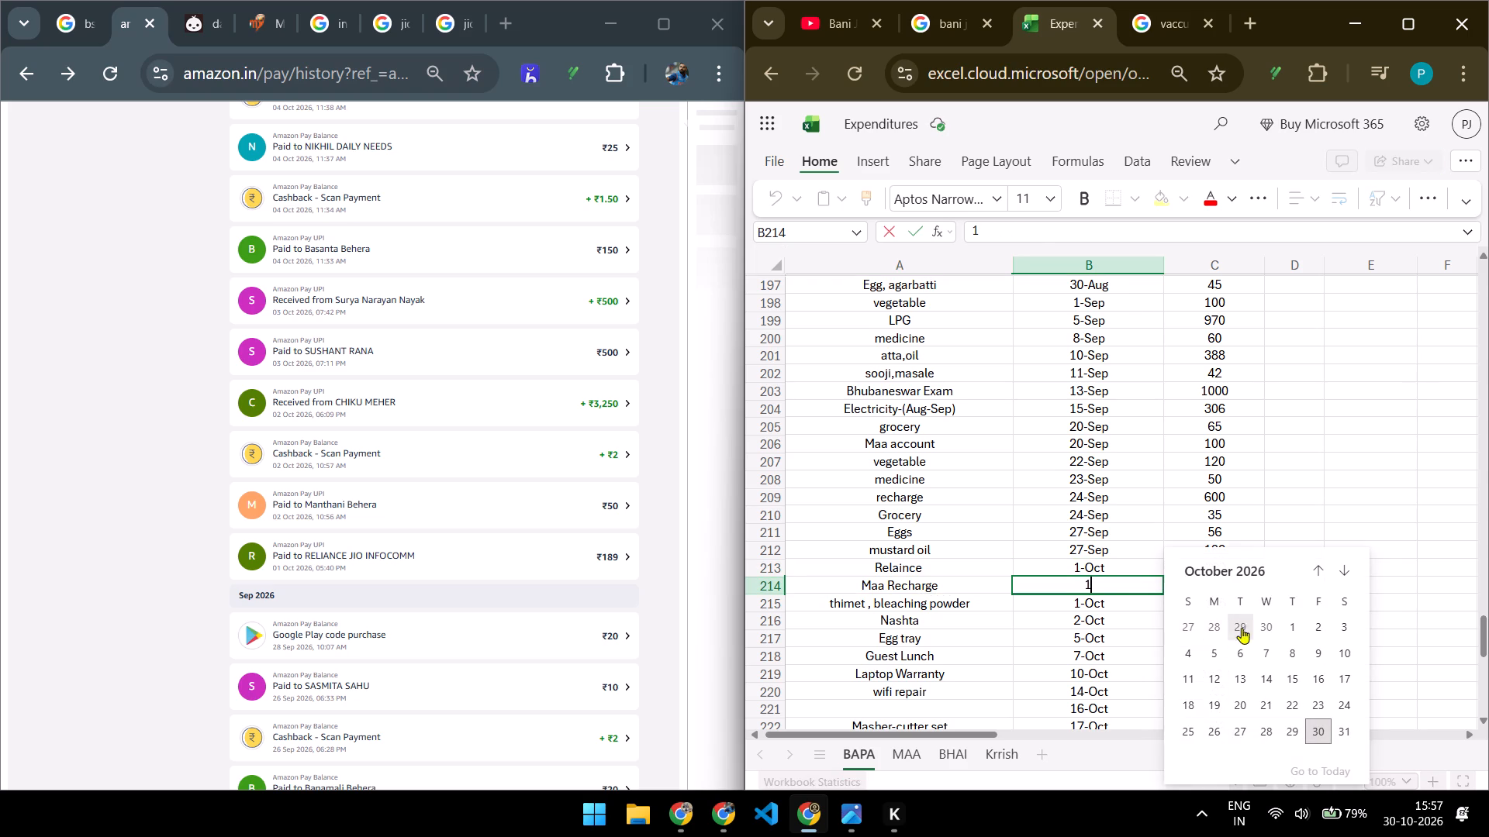
left_click(1290, 622)
left_click(1217, 577)
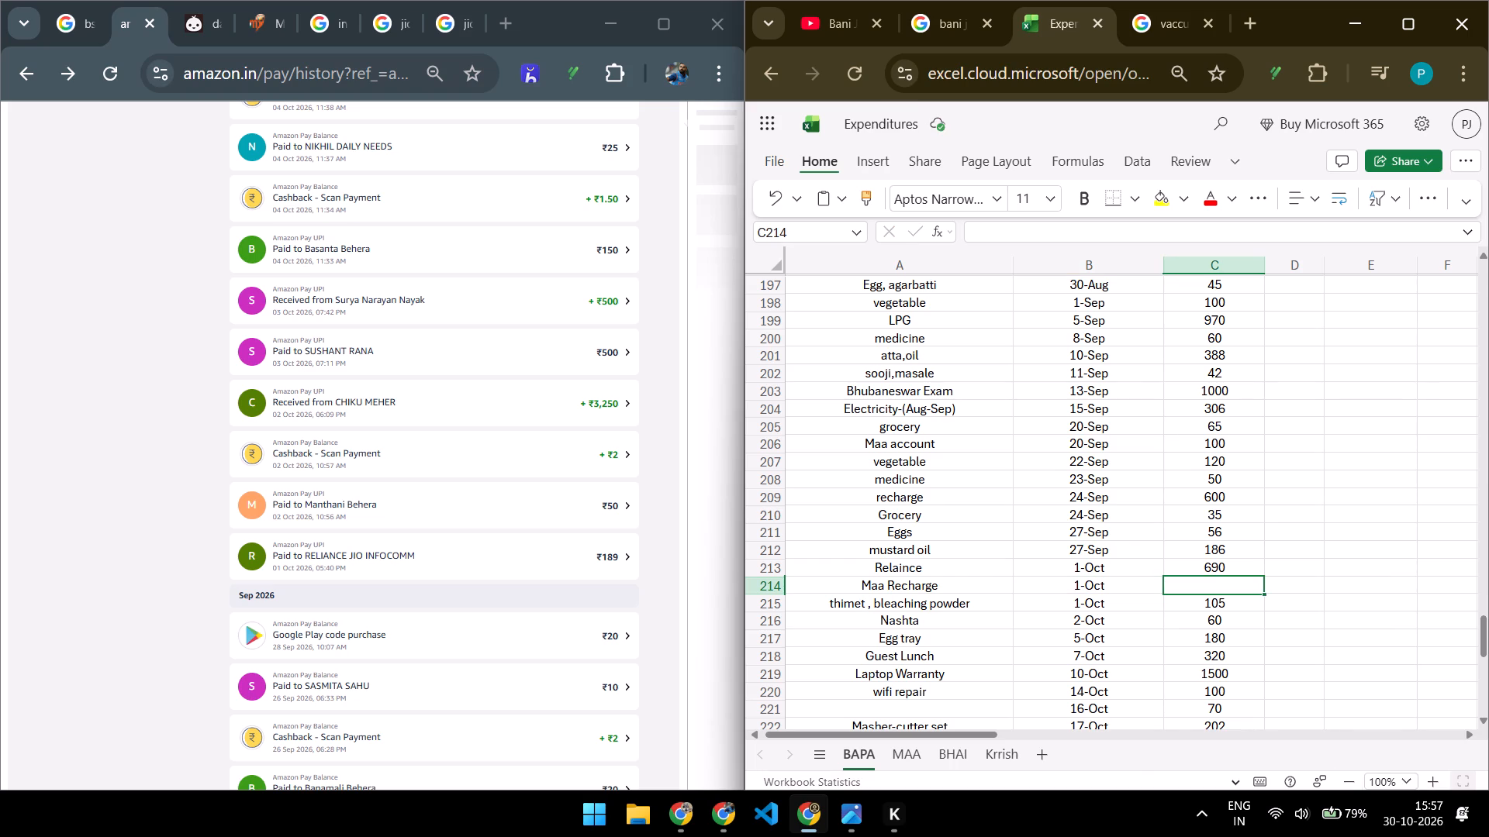
left_click(1129, 592)
left_click(1198, 585)
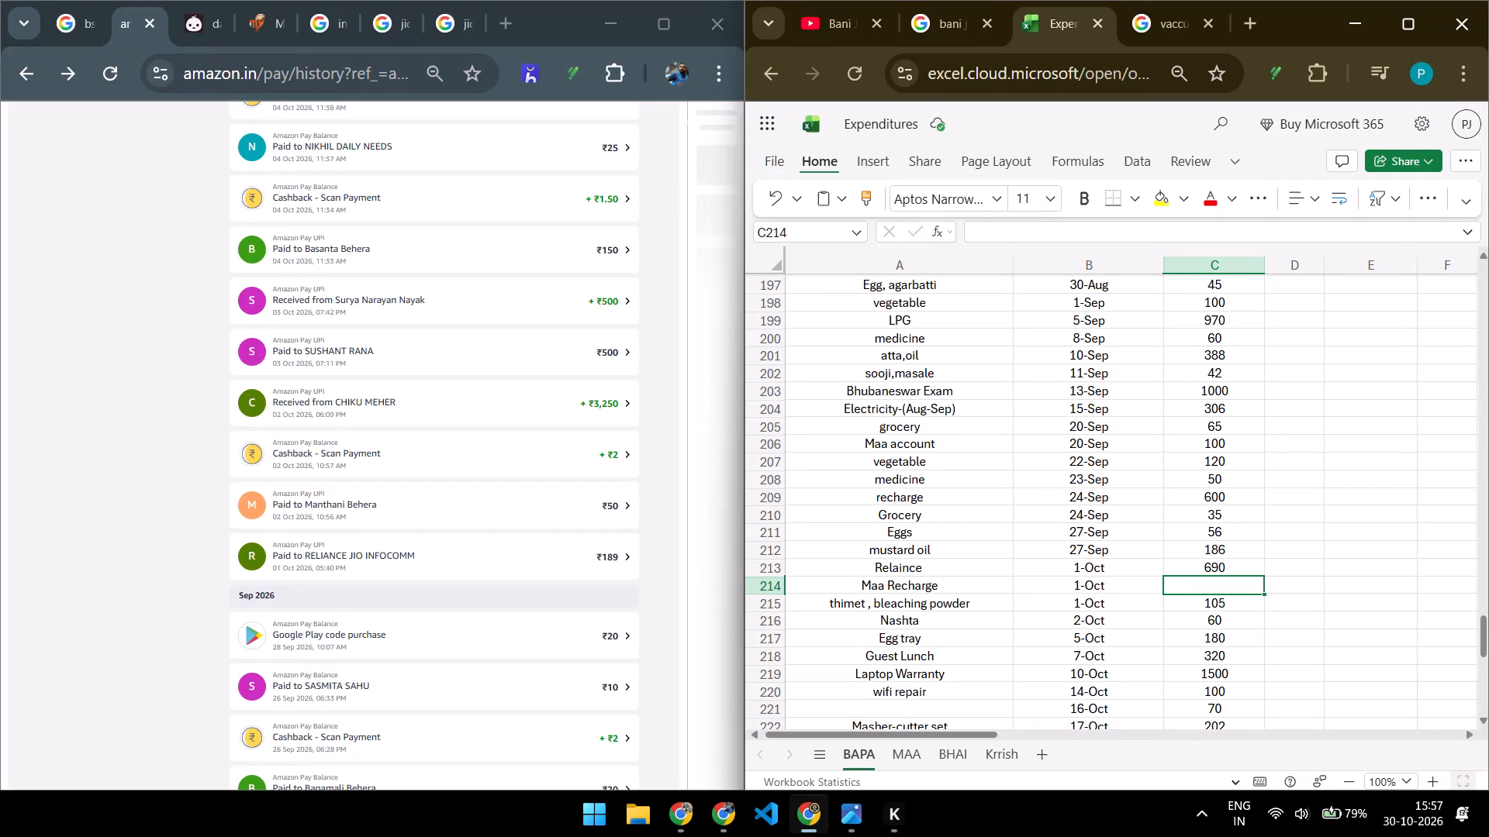
left_click(1187, 586)
left_click(1093, 587)
left_click(1236, 589)
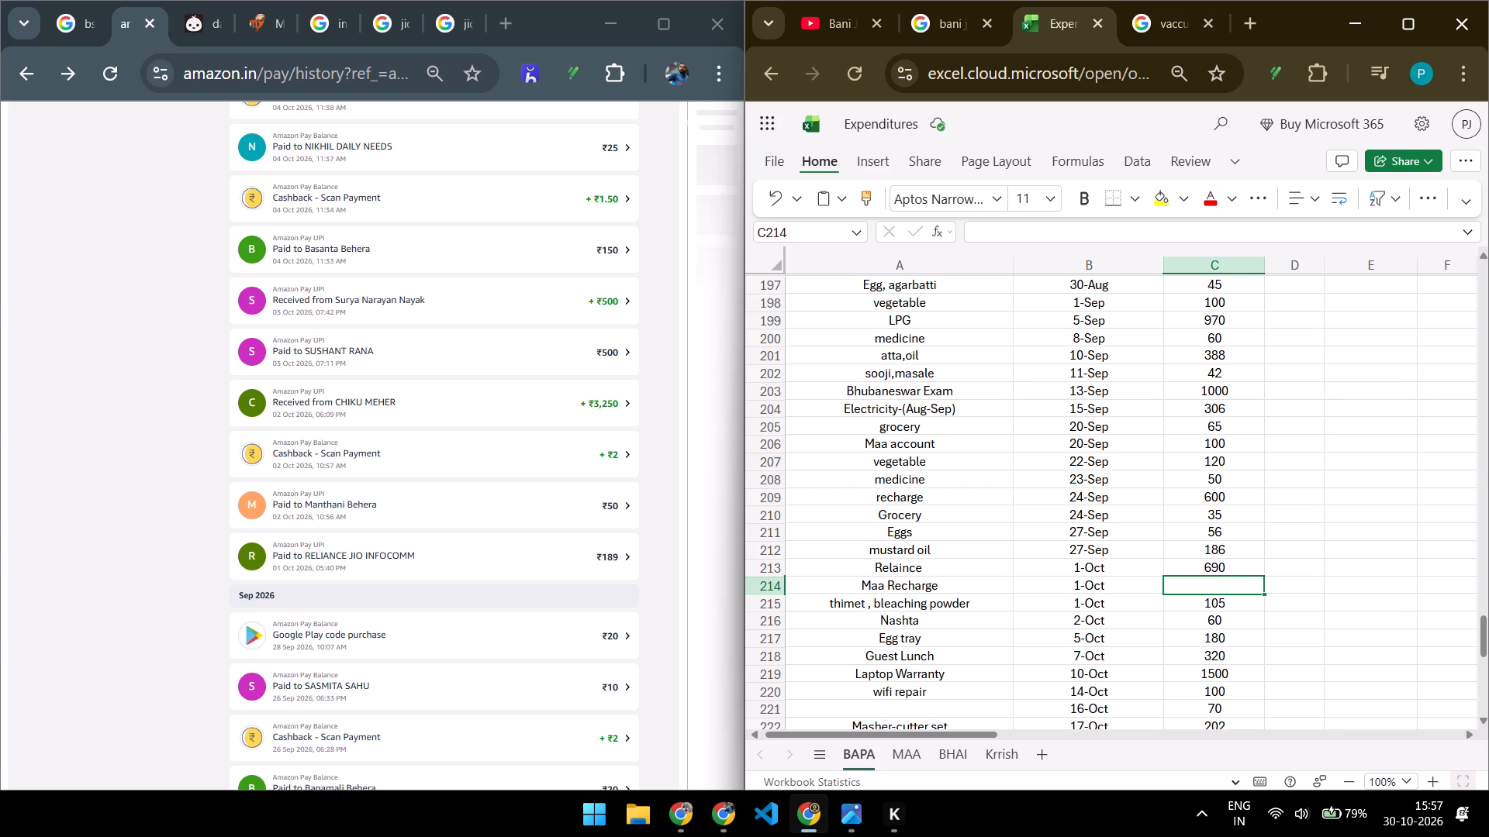
type("190")
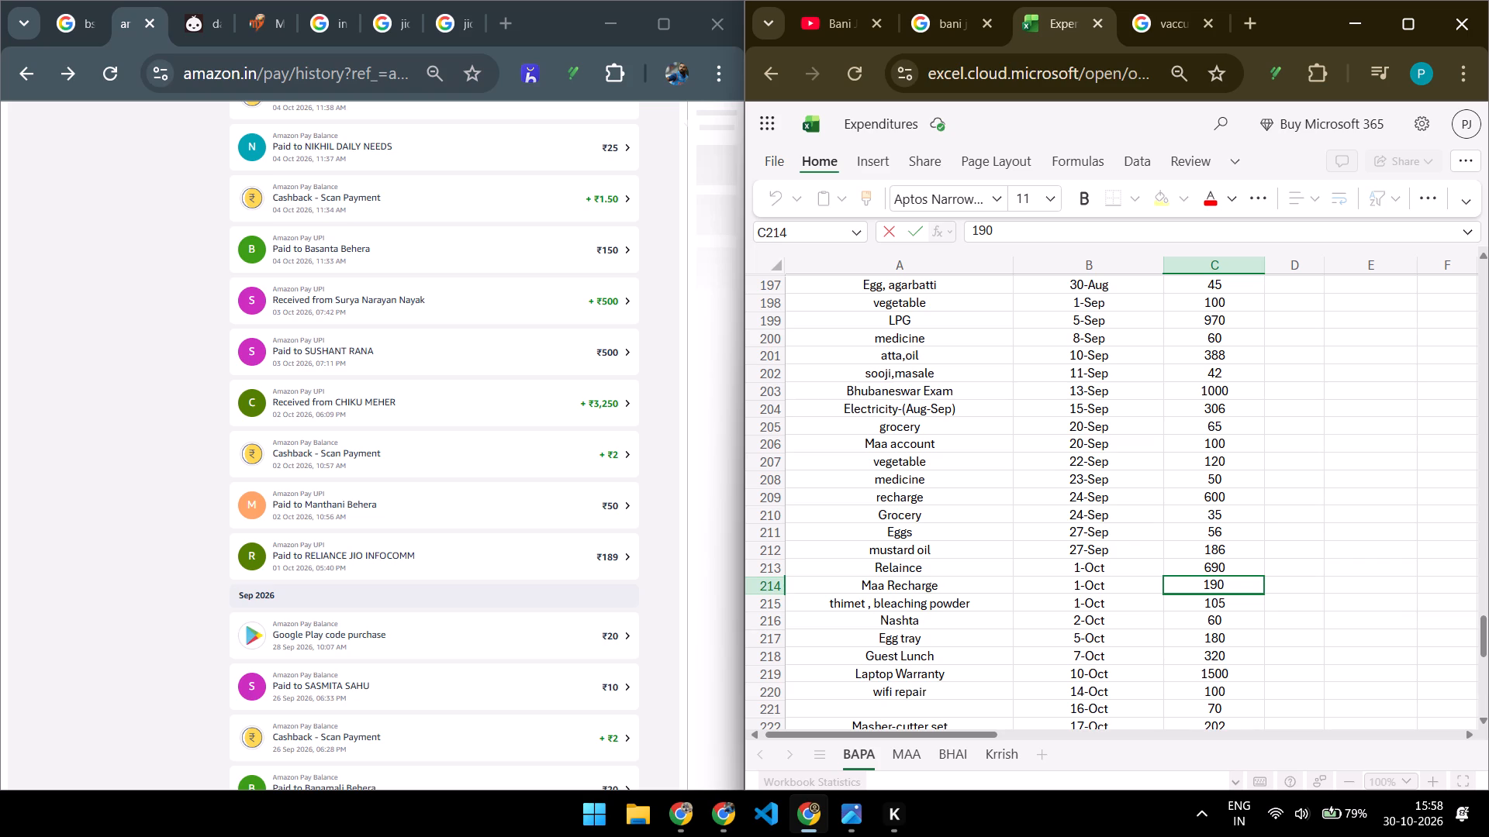
left_click(1128, 628)
left_click(1205, 619)
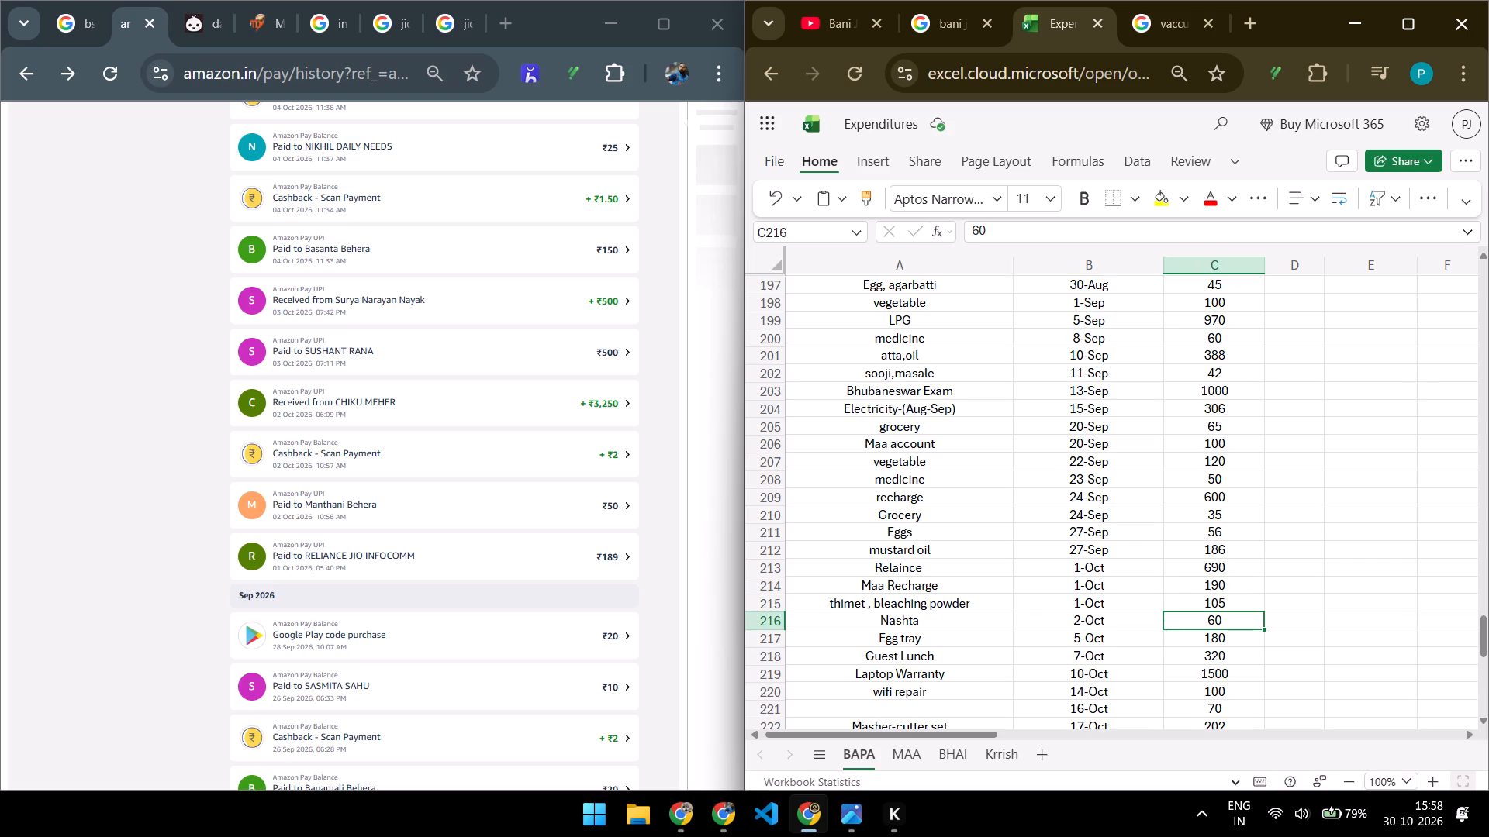
left_click(1114, 625)
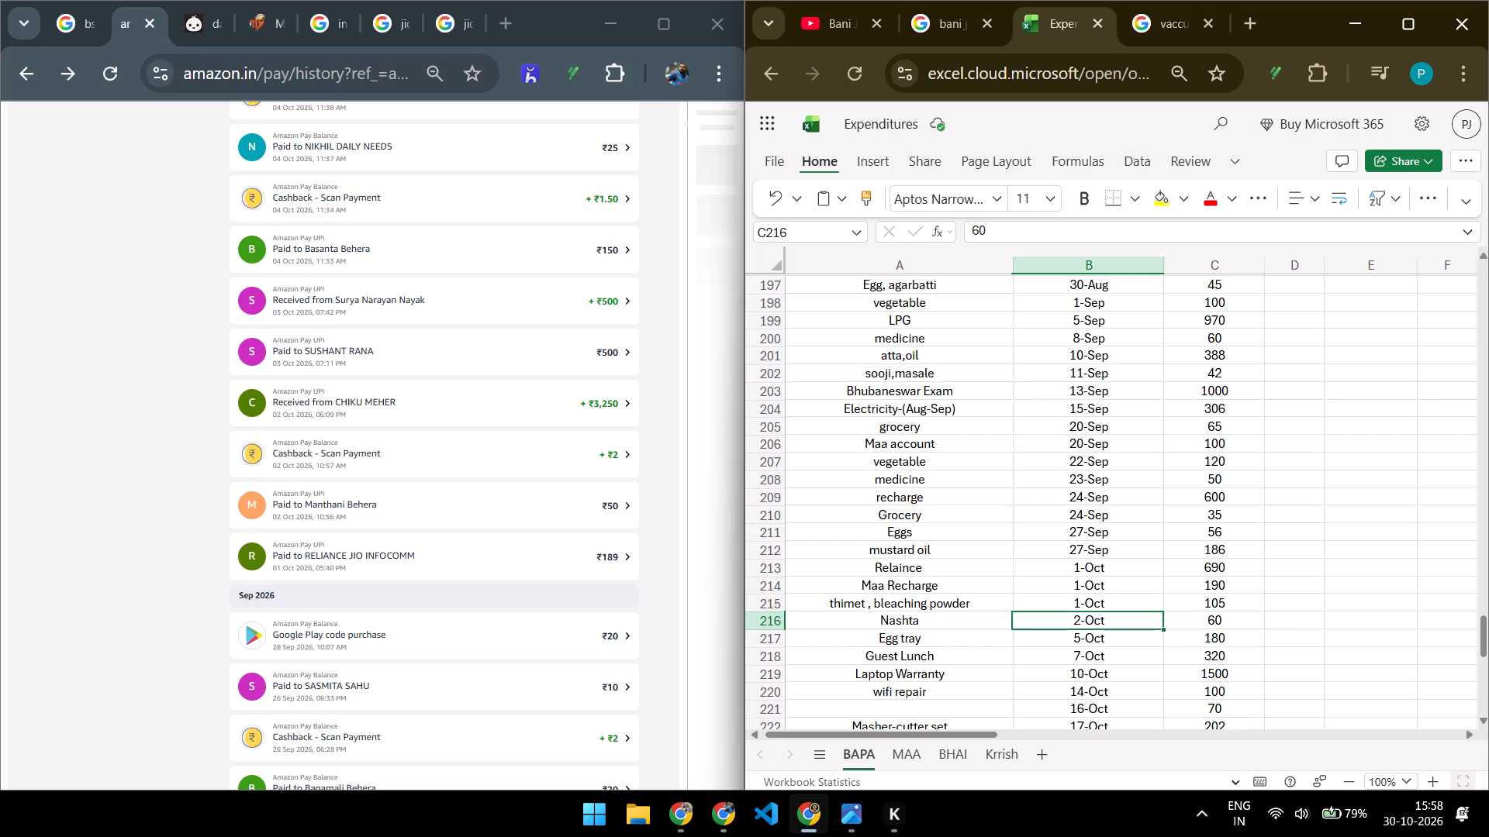
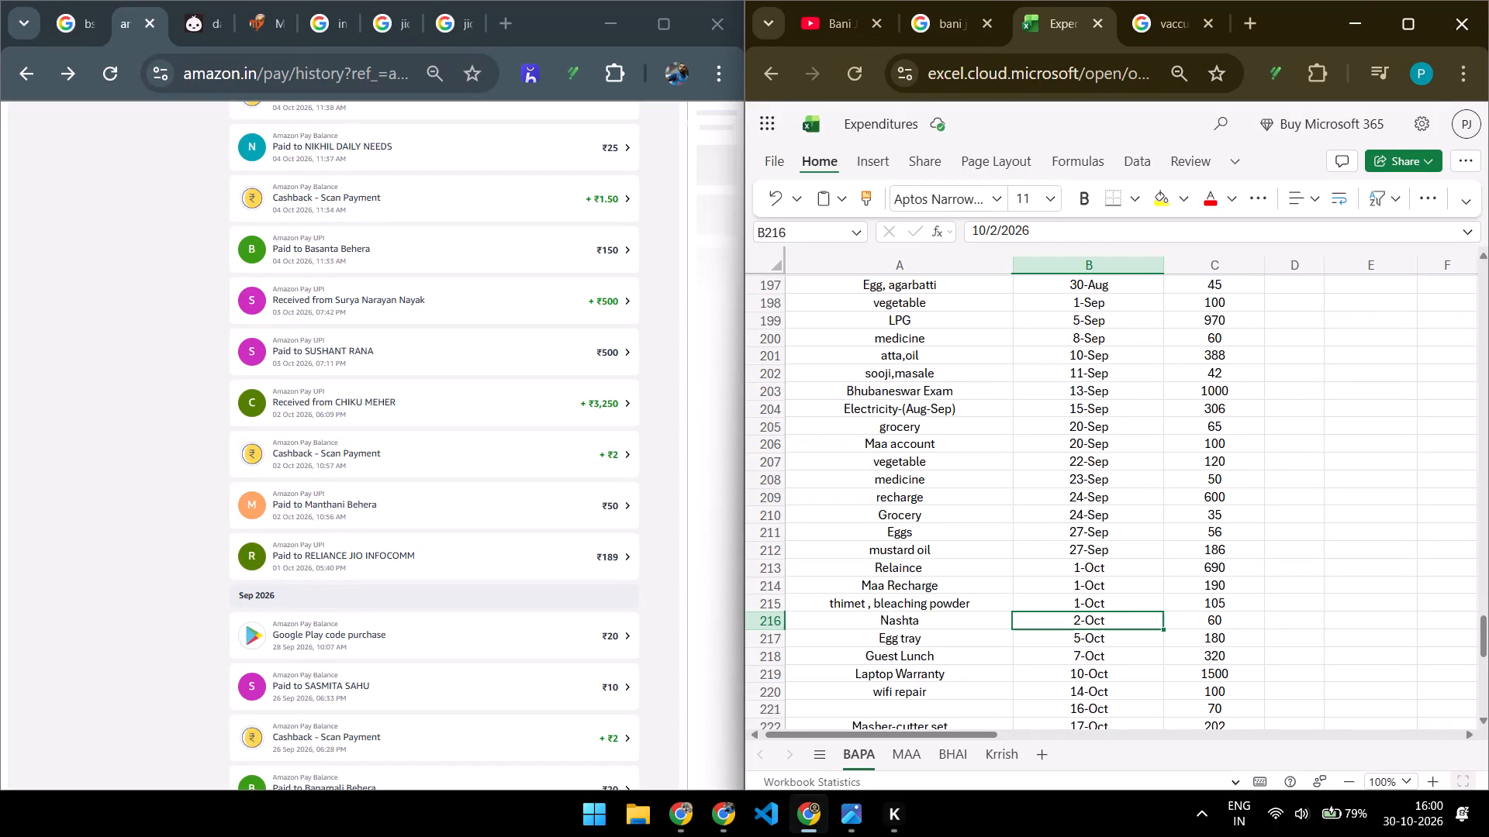
Replace the description Nashta in A216, the 2-Oct row, with Vegetable.
left_click(935, 622)
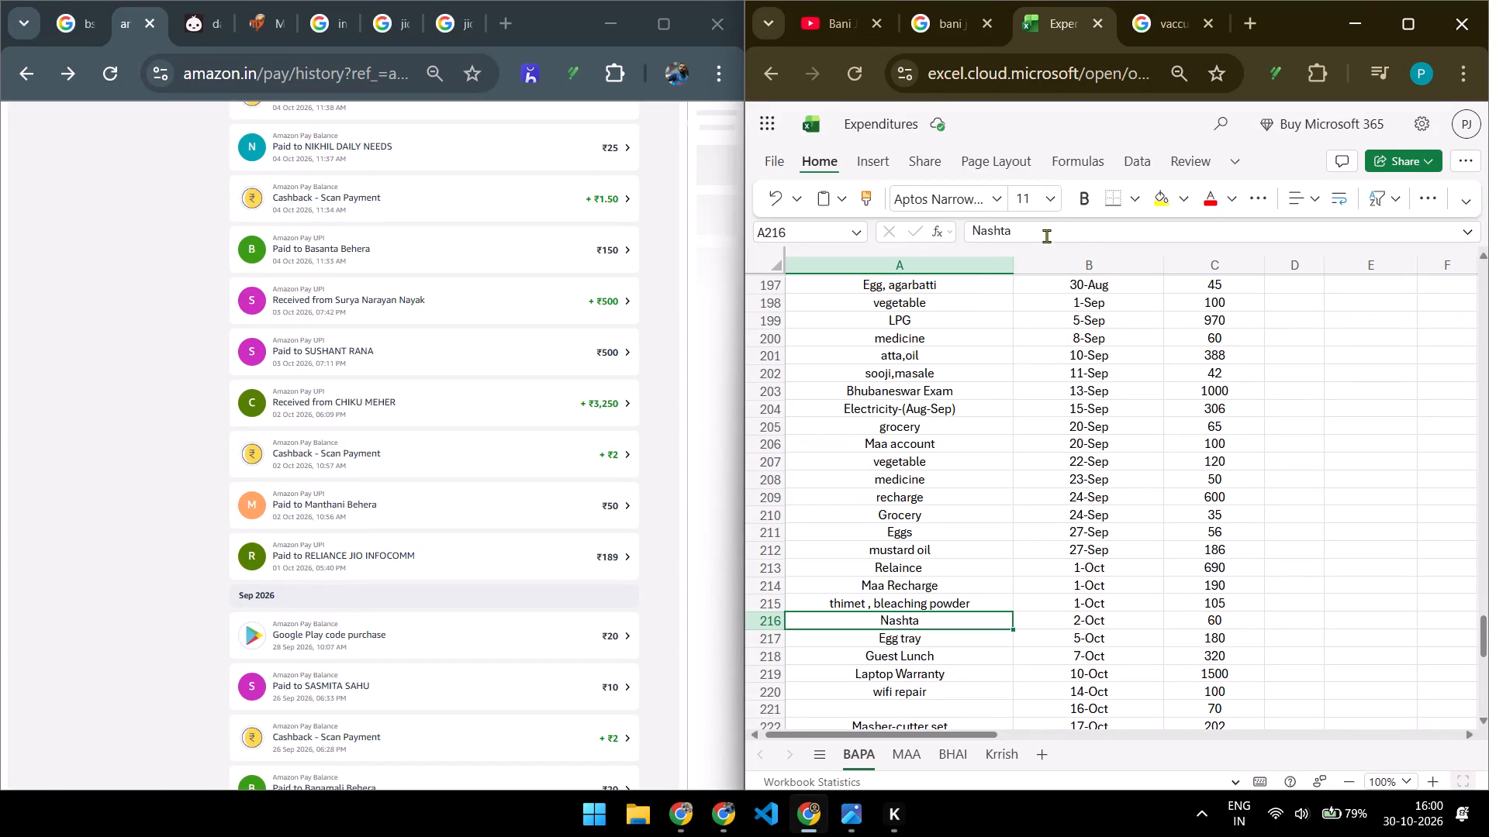
left_click_drag(1031, 227, 966, 231)
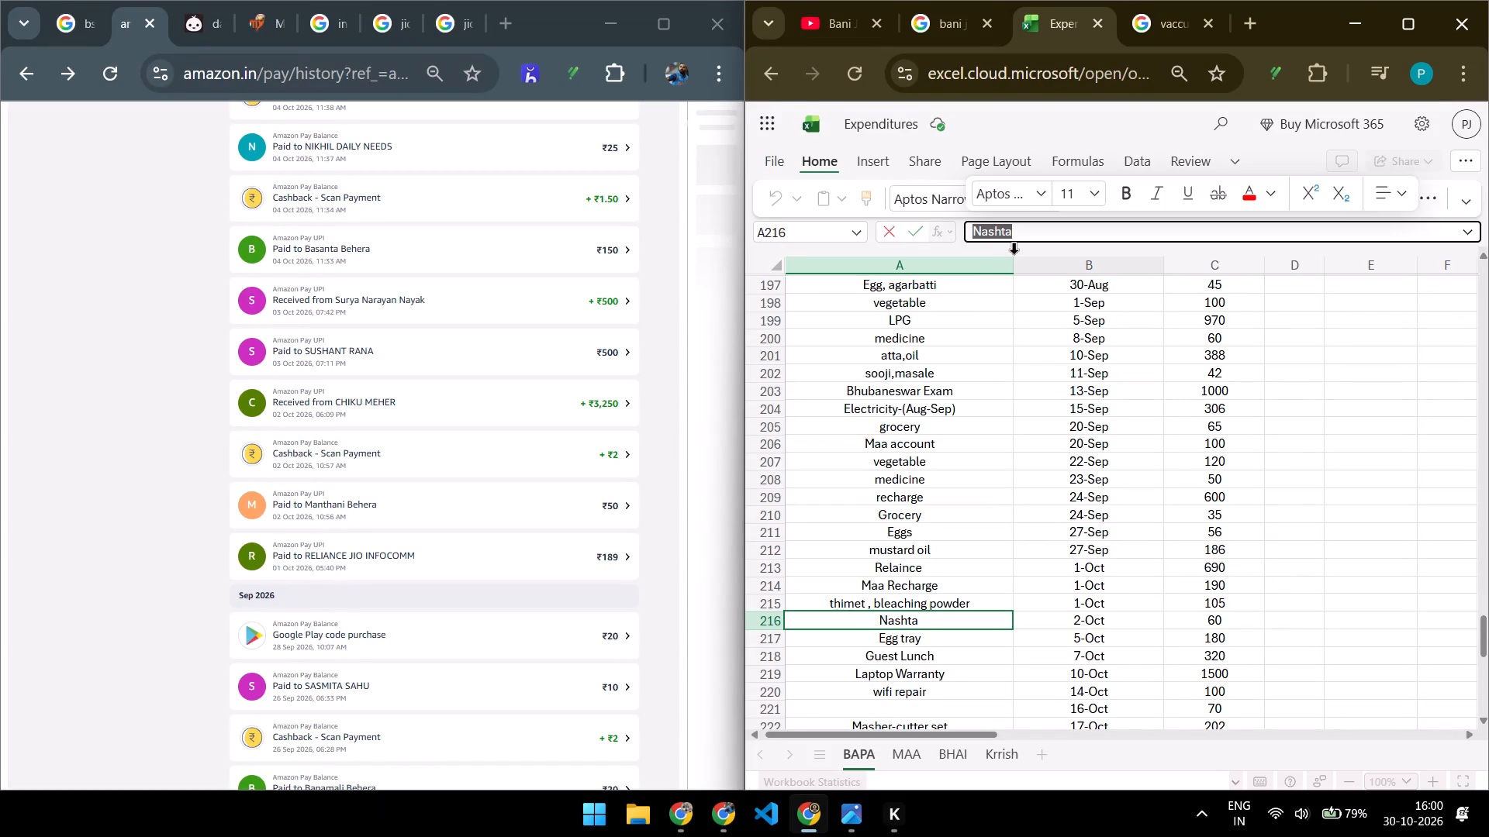
key("BackSpace")
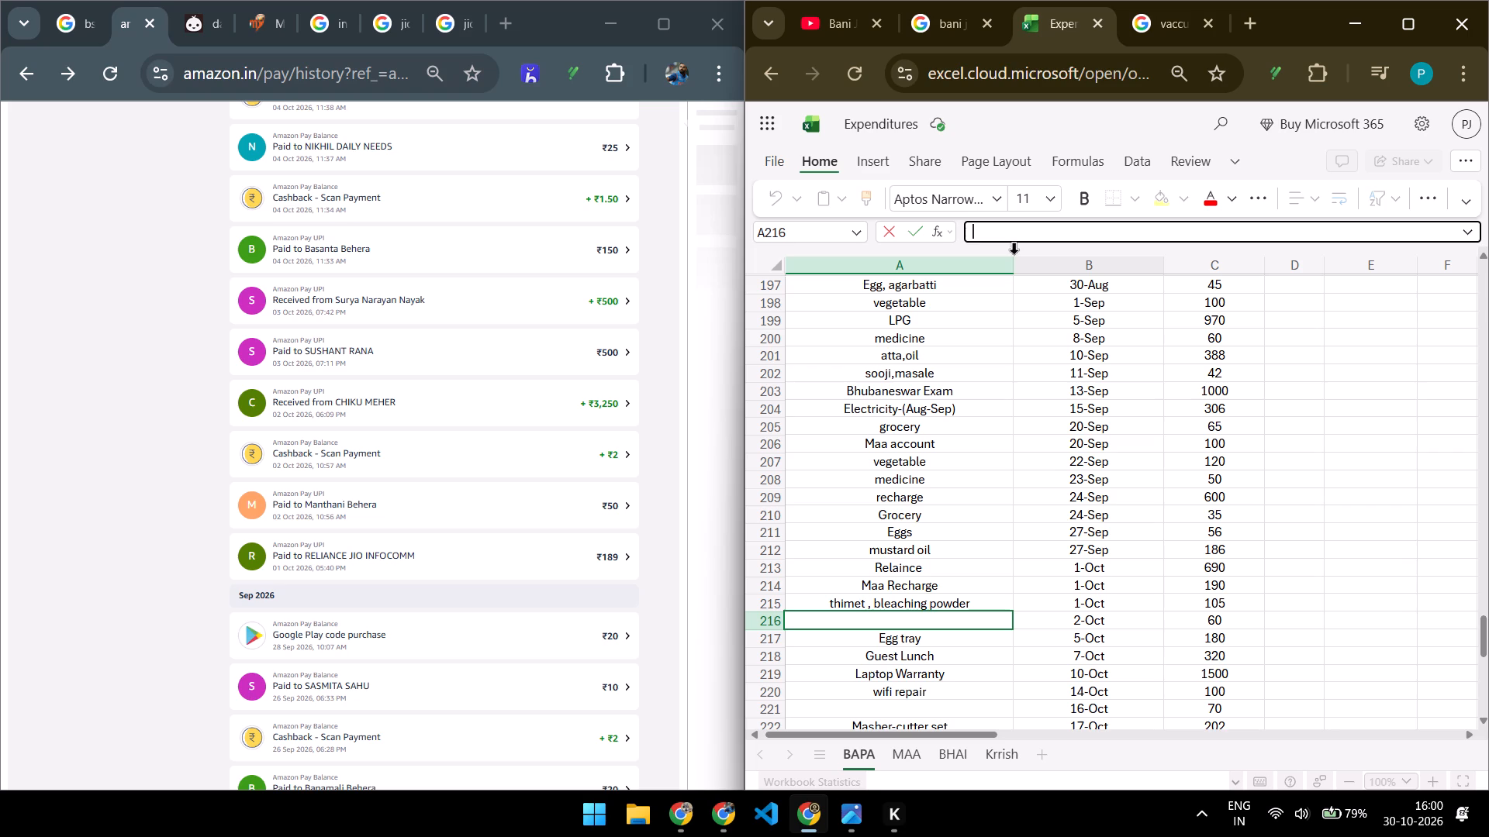
type("Veg")
key("t")
key("BackSpace")
key("e")
type("table")
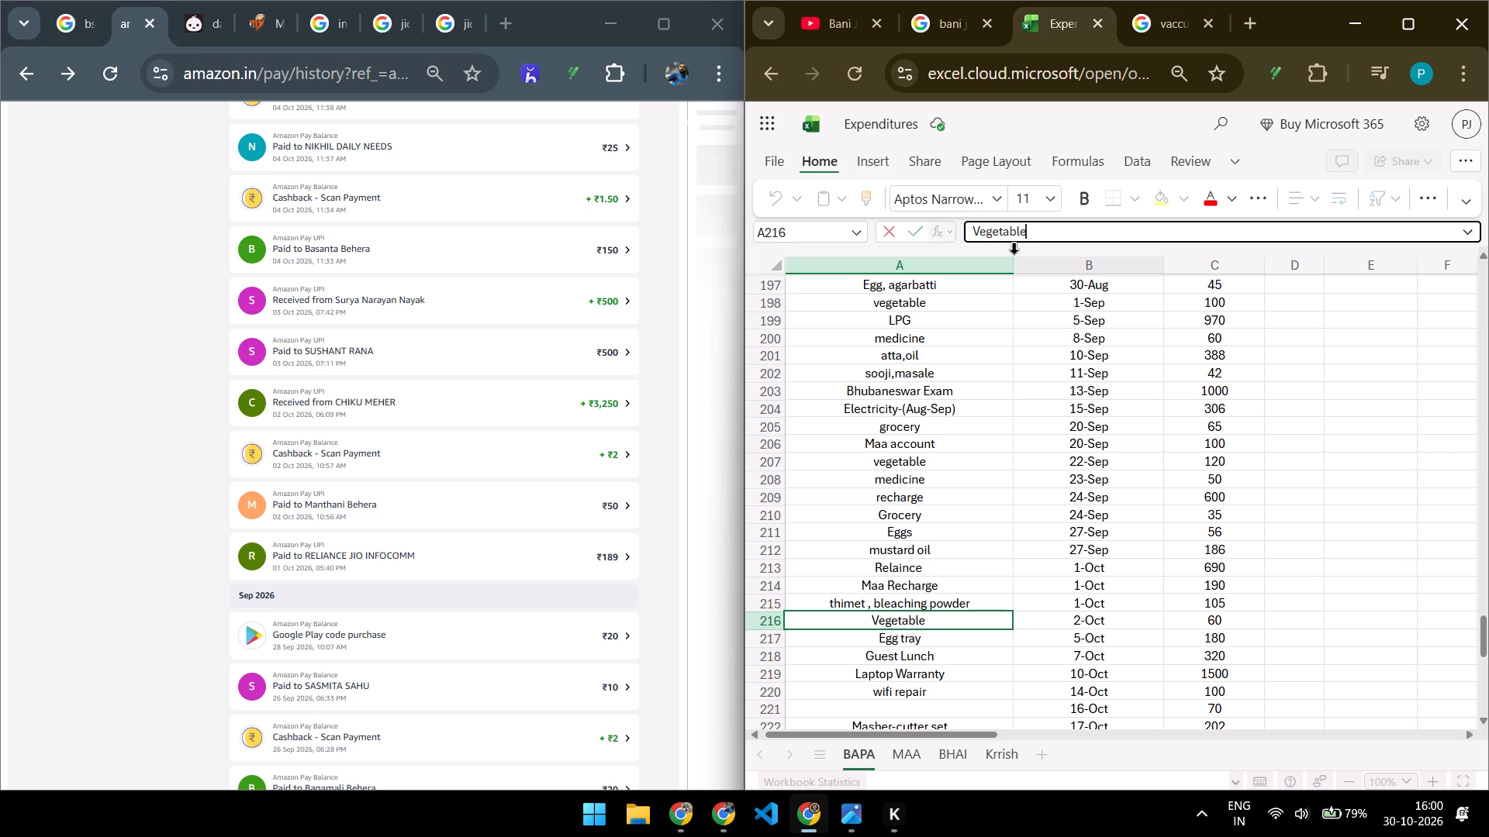
Set the amount of the 2-Oct Vegetable expense in C216 to 110.
left_click(1225, 622)
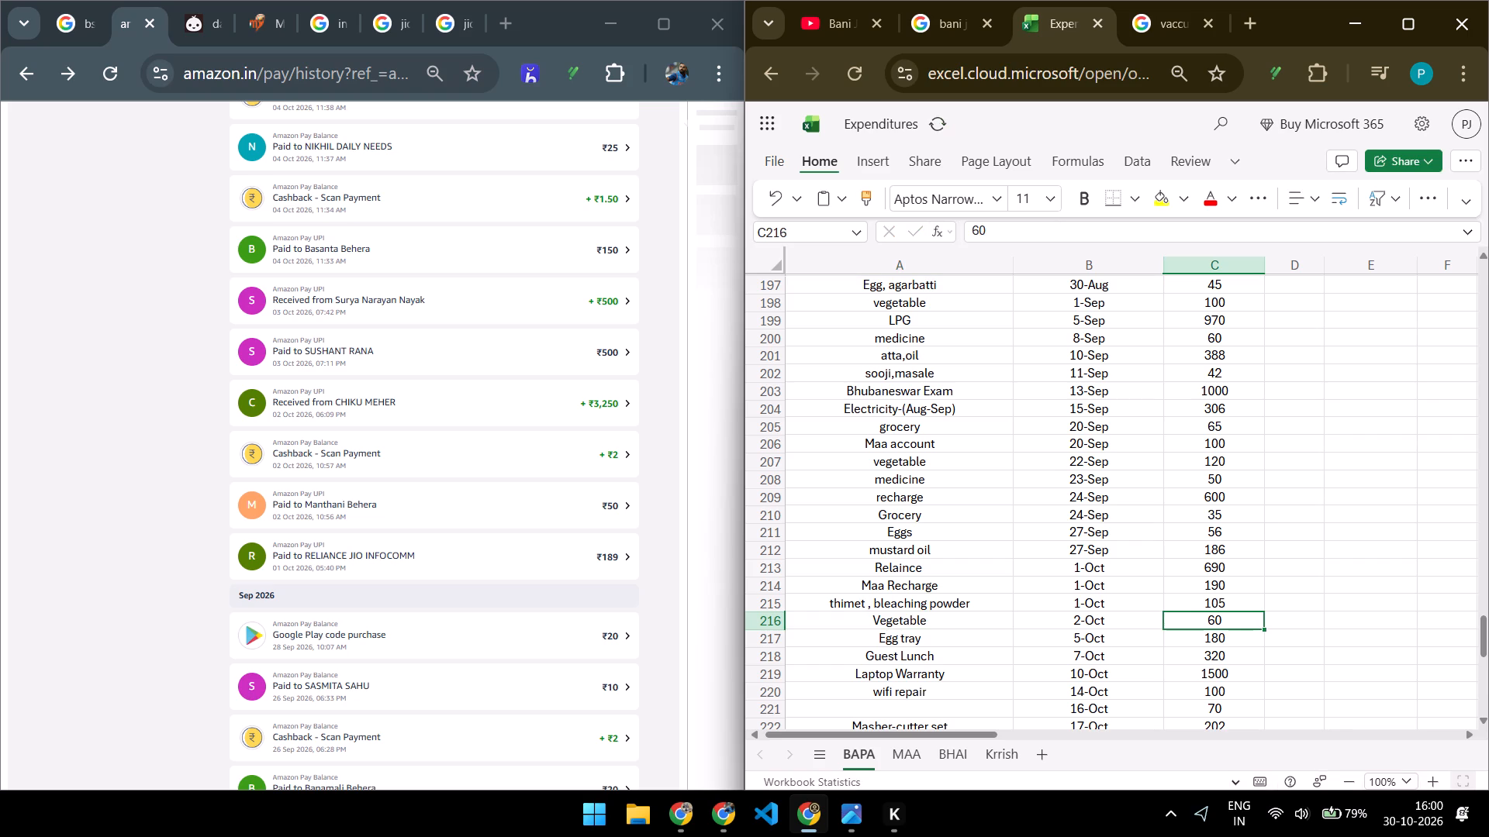
type("120")
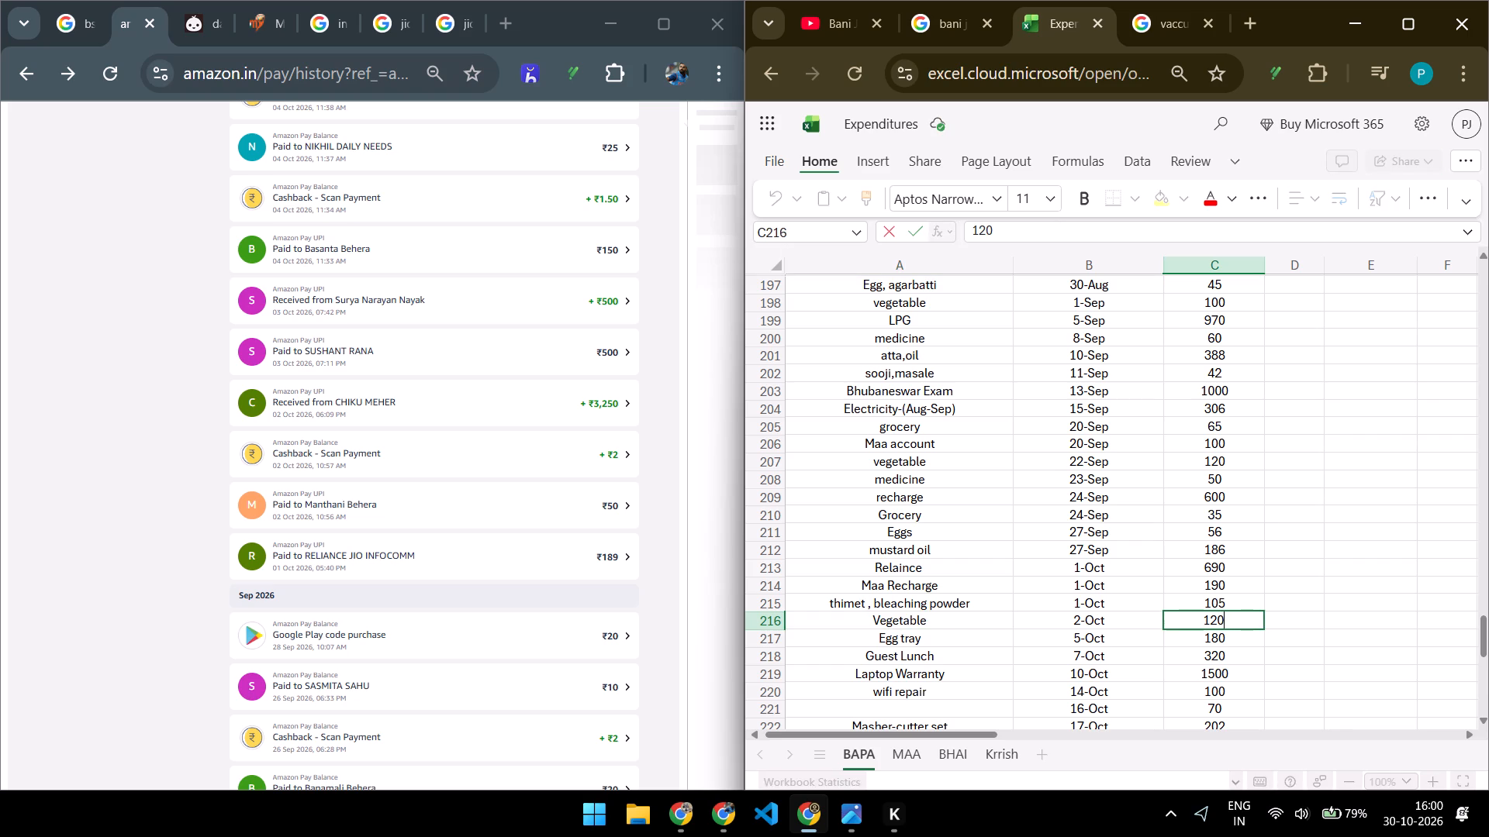
left_click(920, 642)
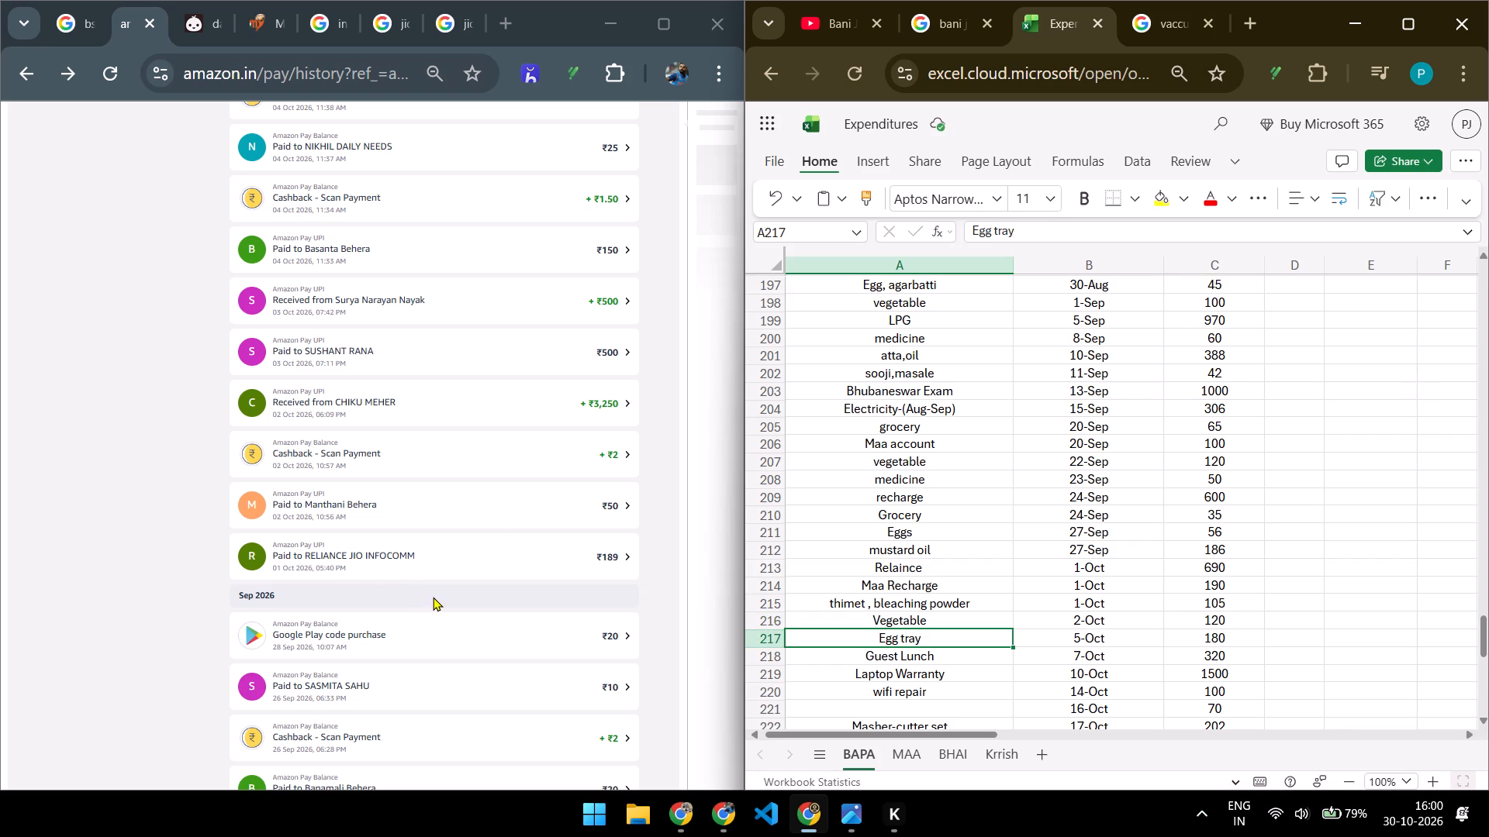
left_click(1211, 618)
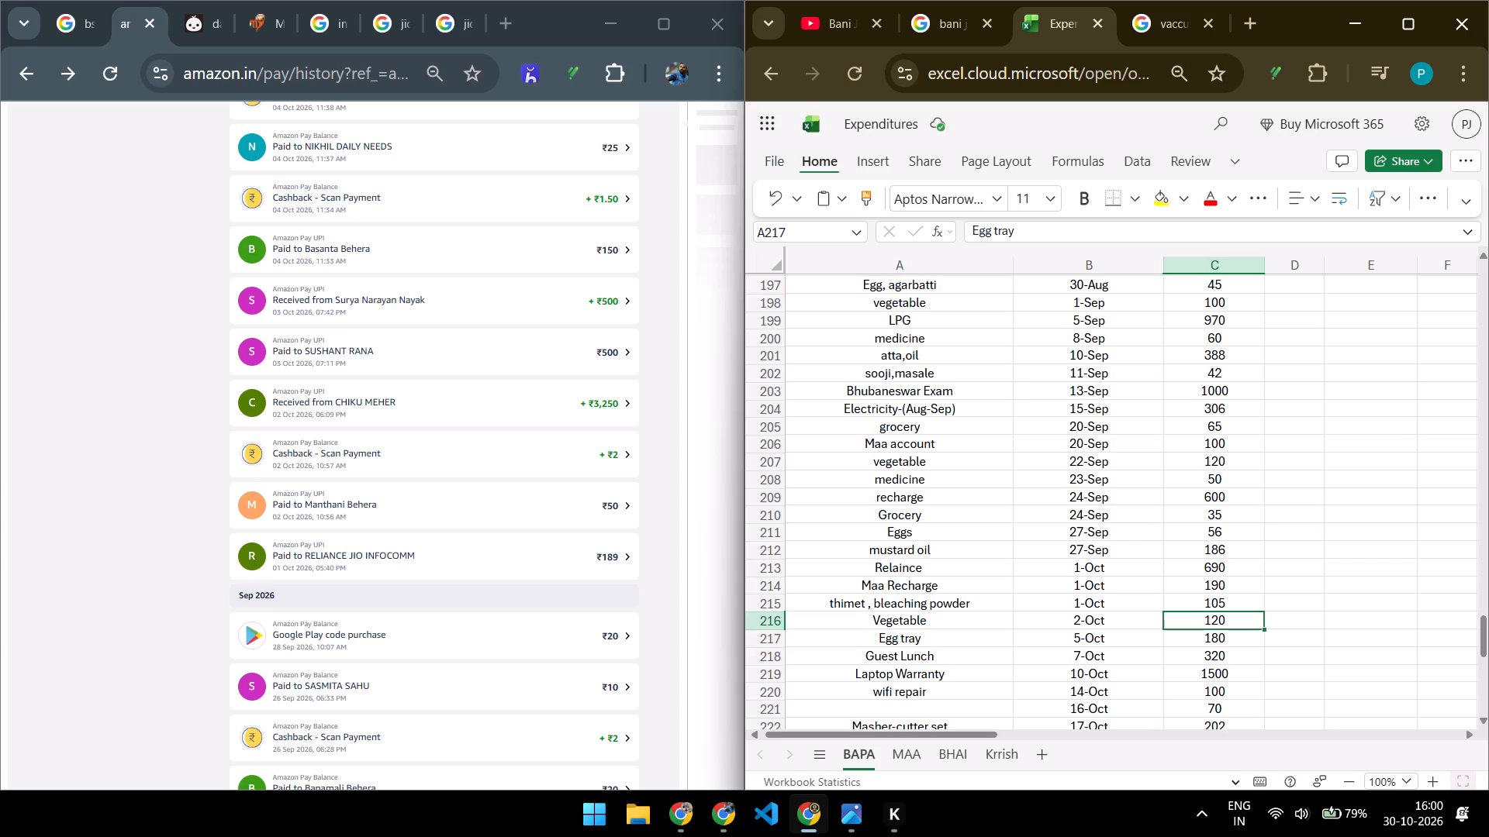
type("110")
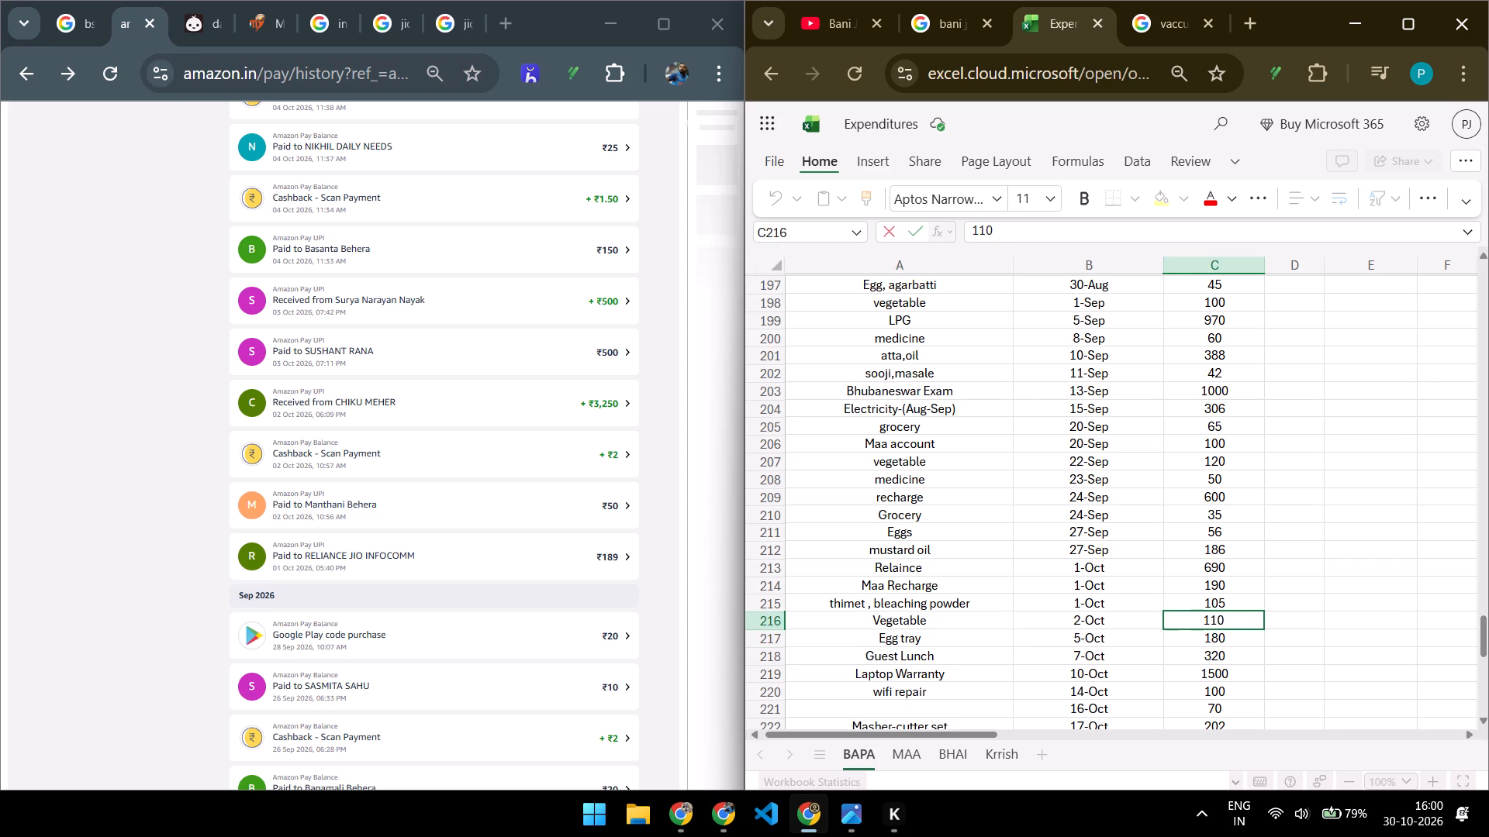
left_click(1155, 640)
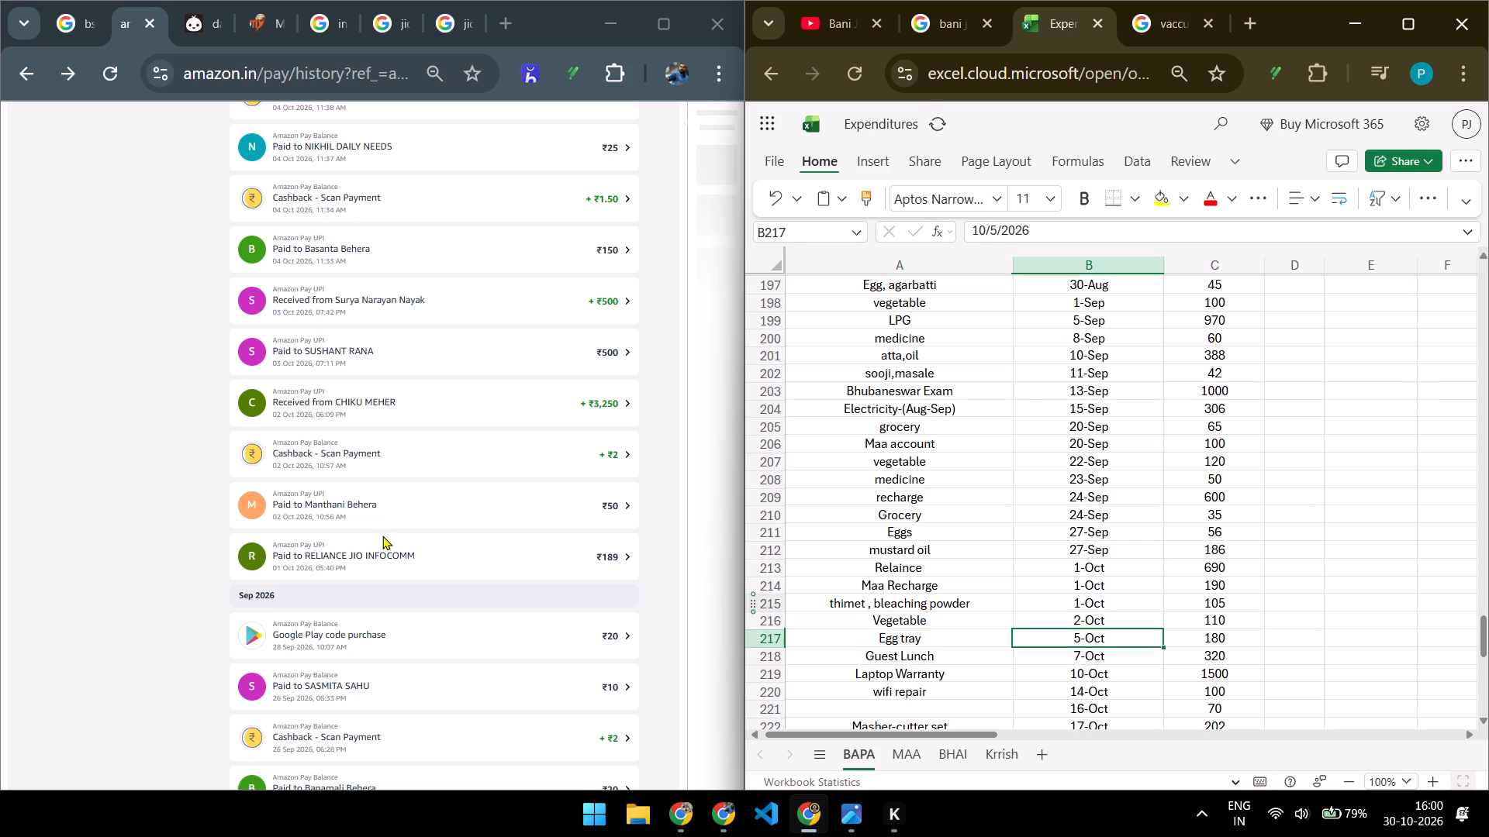
Find the ₹150 payment of 4 October in the Amazon Pay history and open its transaction details.
scroll(382, 536, "up", 1)
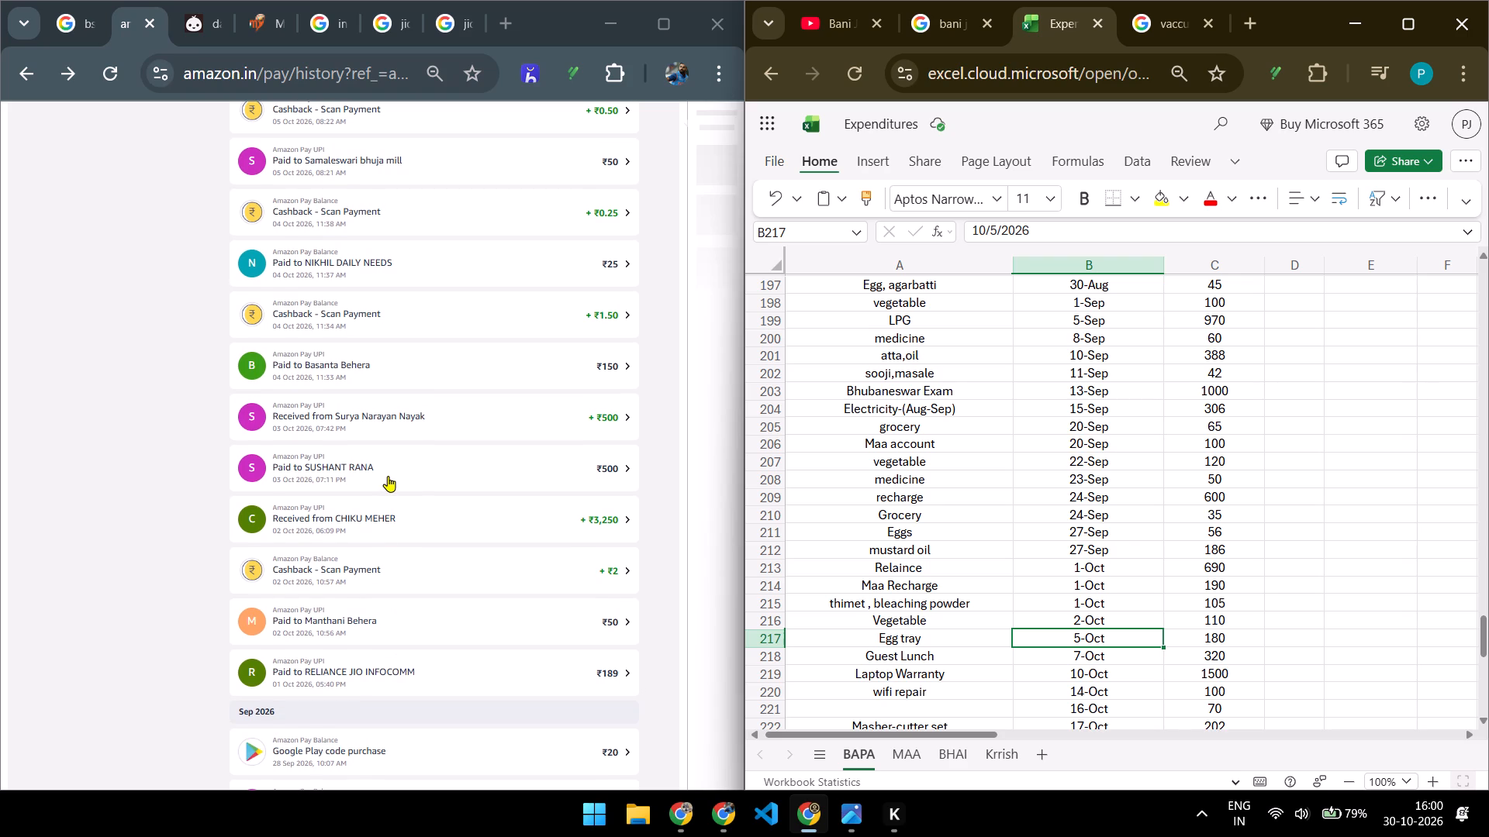
scroll(388, 476, "up", 1)
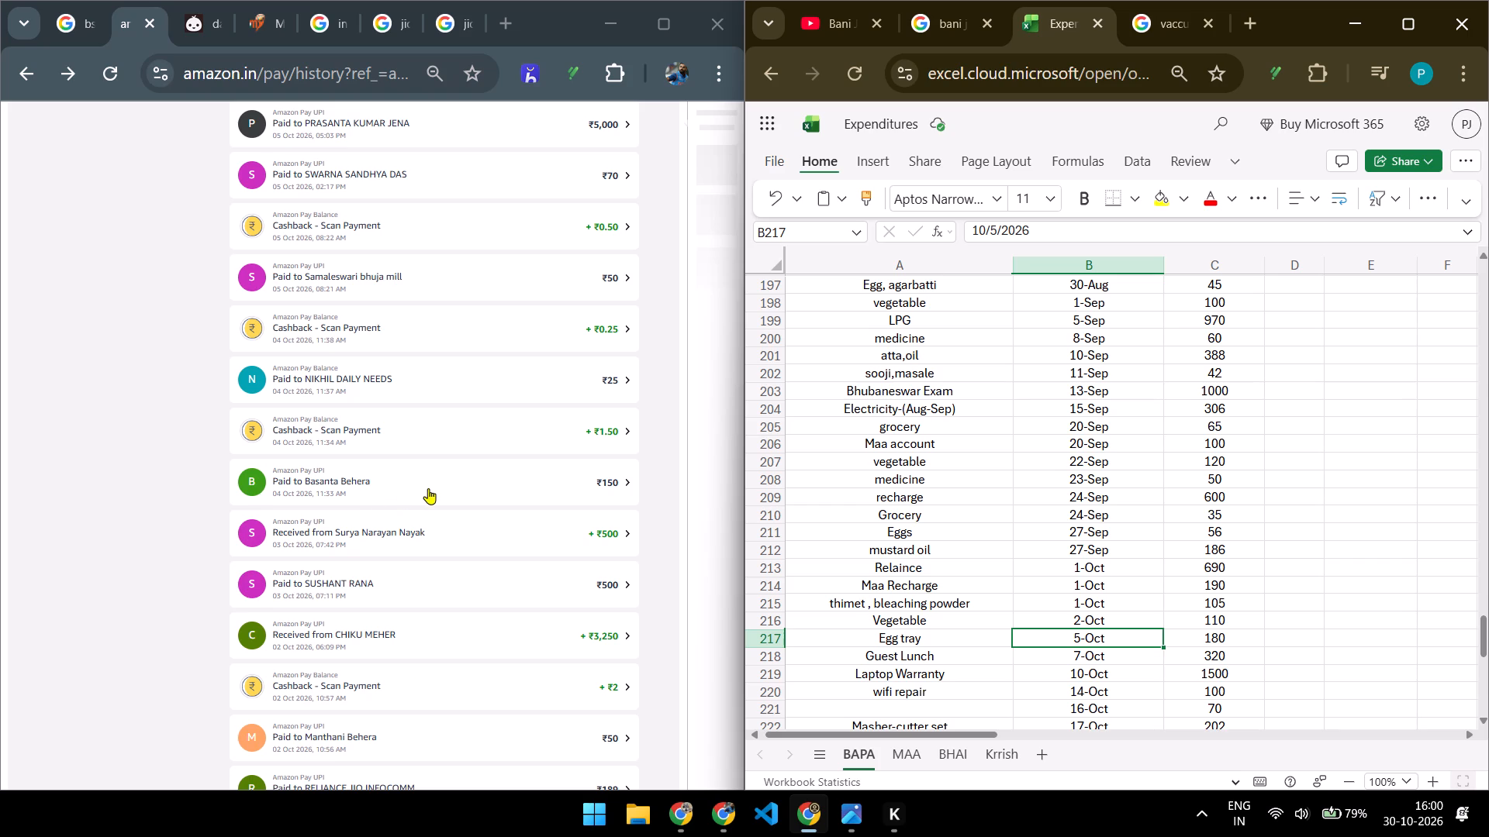
left_click(616, 477)
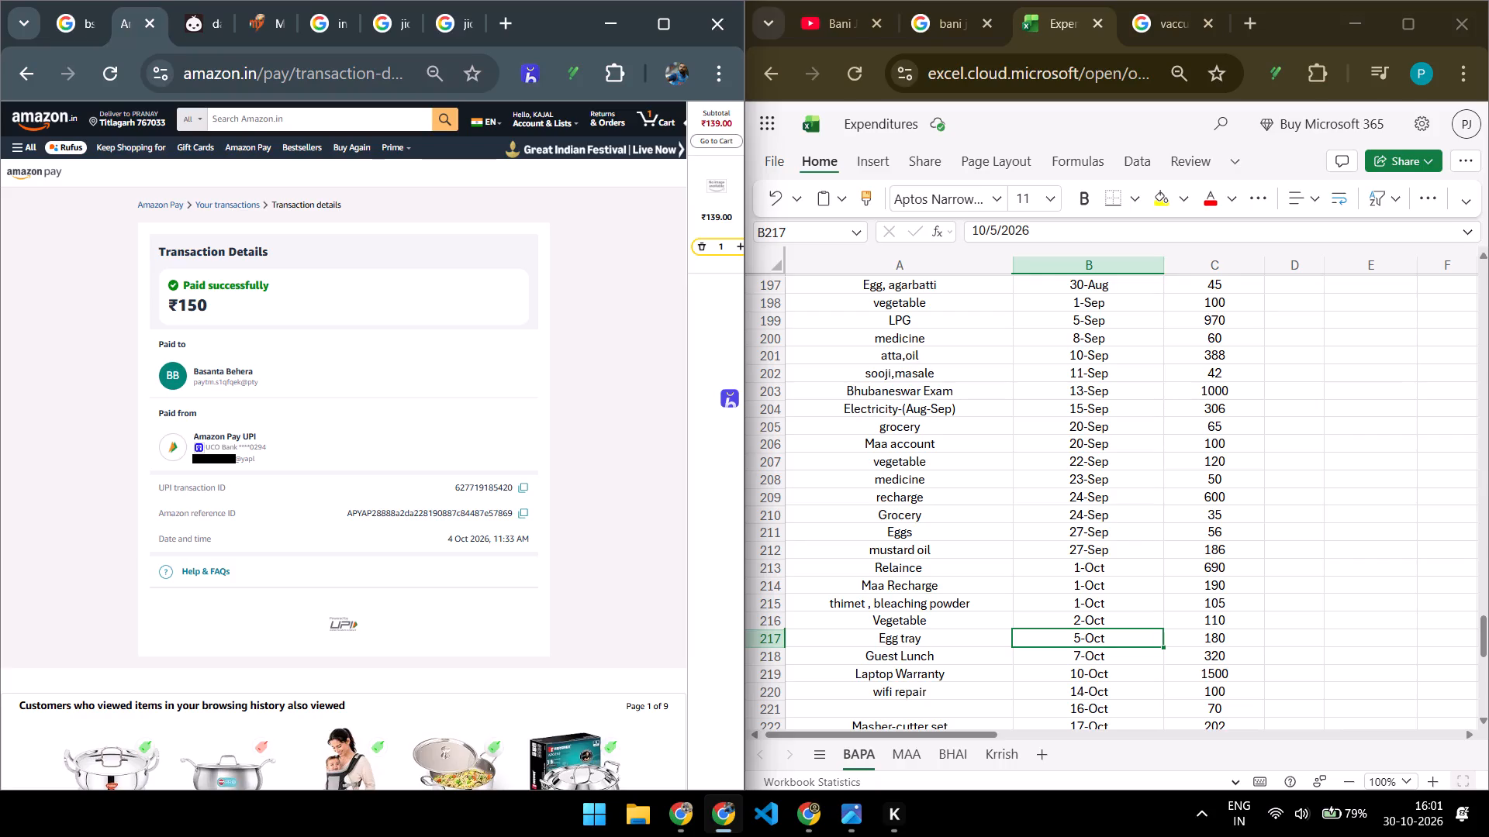
Insert an empty row above row 216, the 2-Oct Vegetable entry in the BAPA sheet.
left_click(907, 652)
left_click(907, 643)
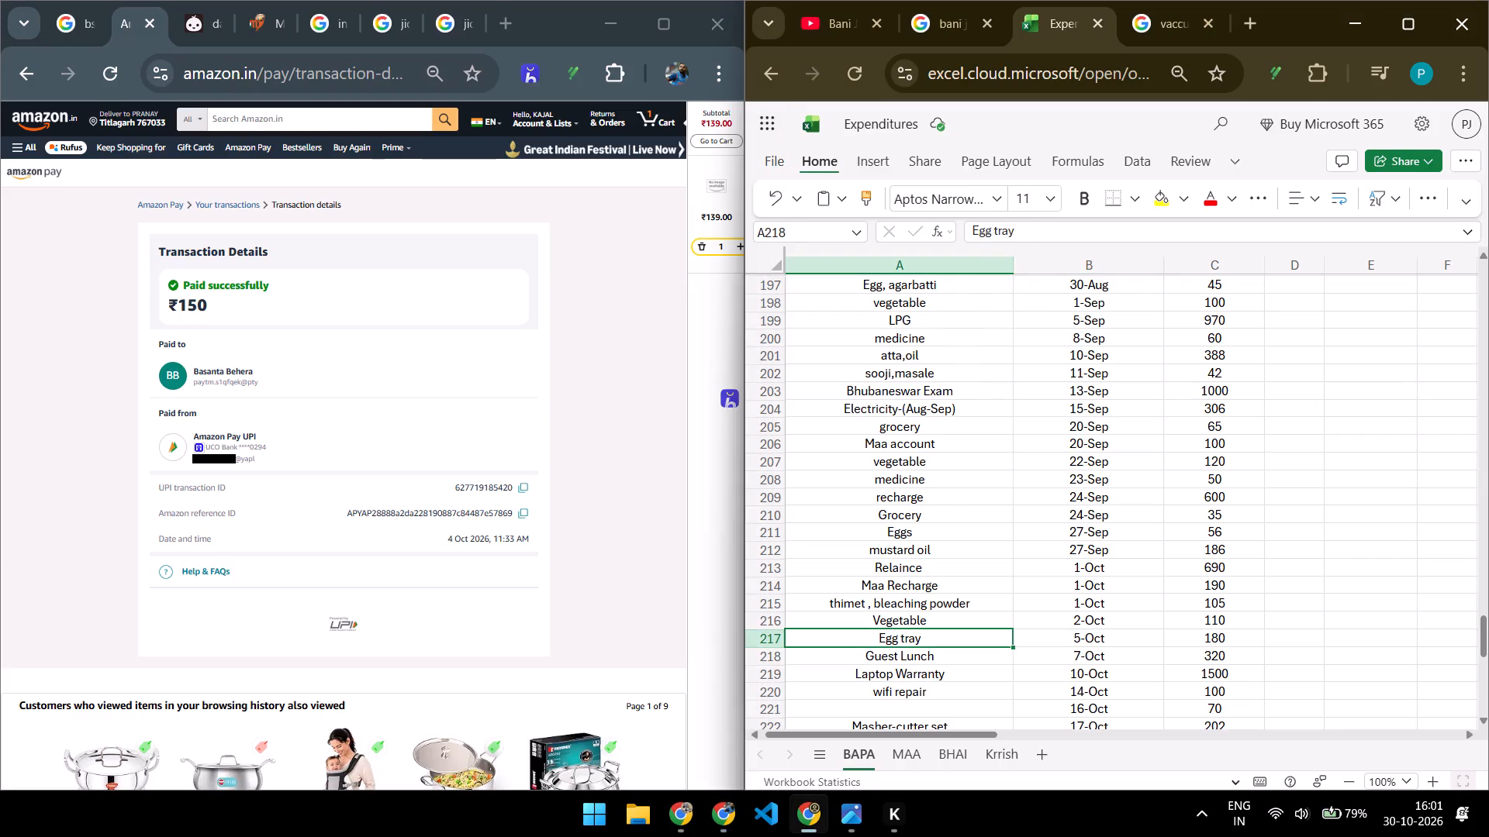
left_click(912, 625)
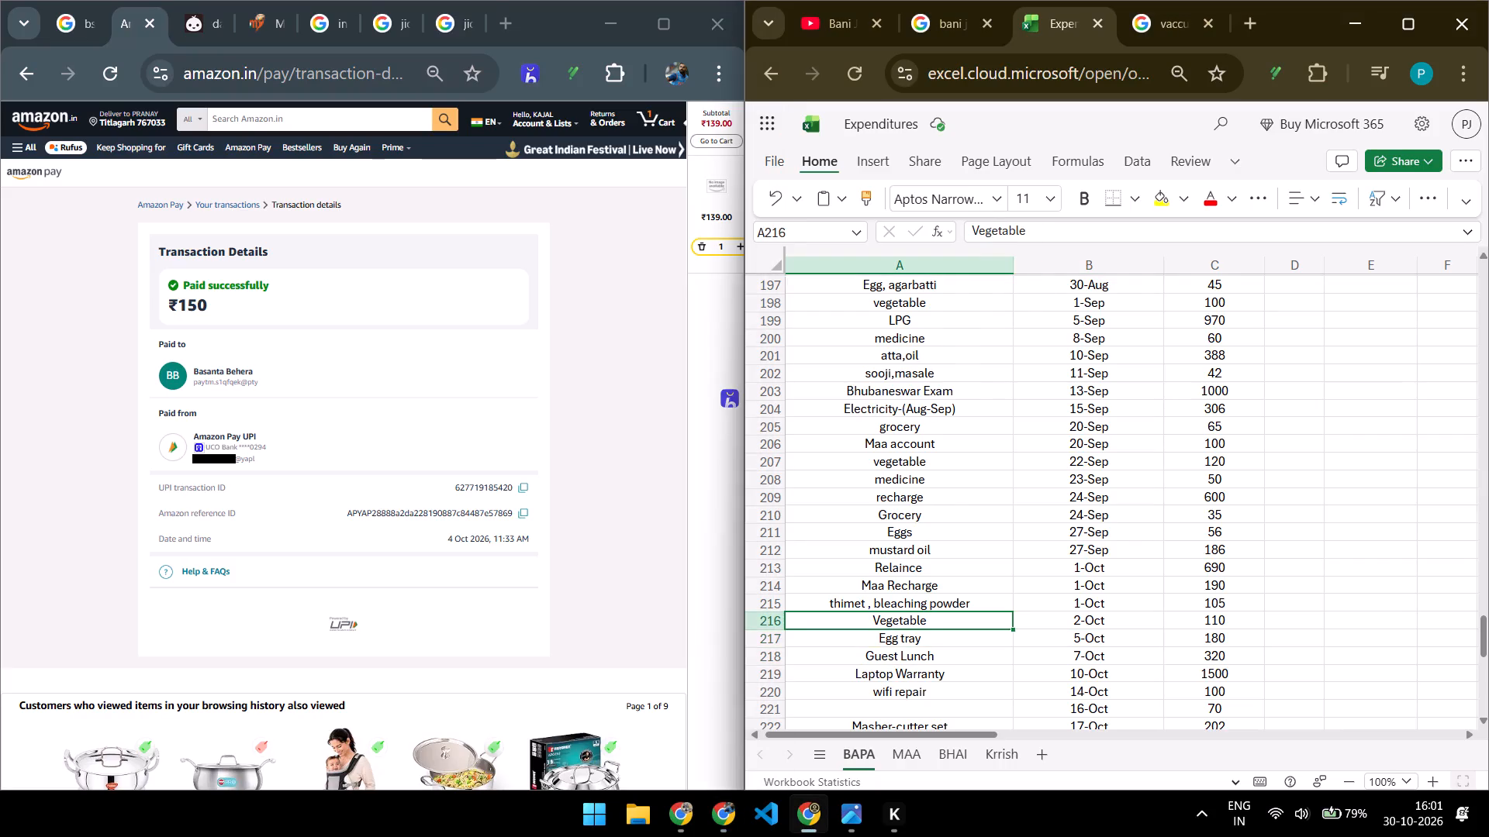
right_click(779, 621)
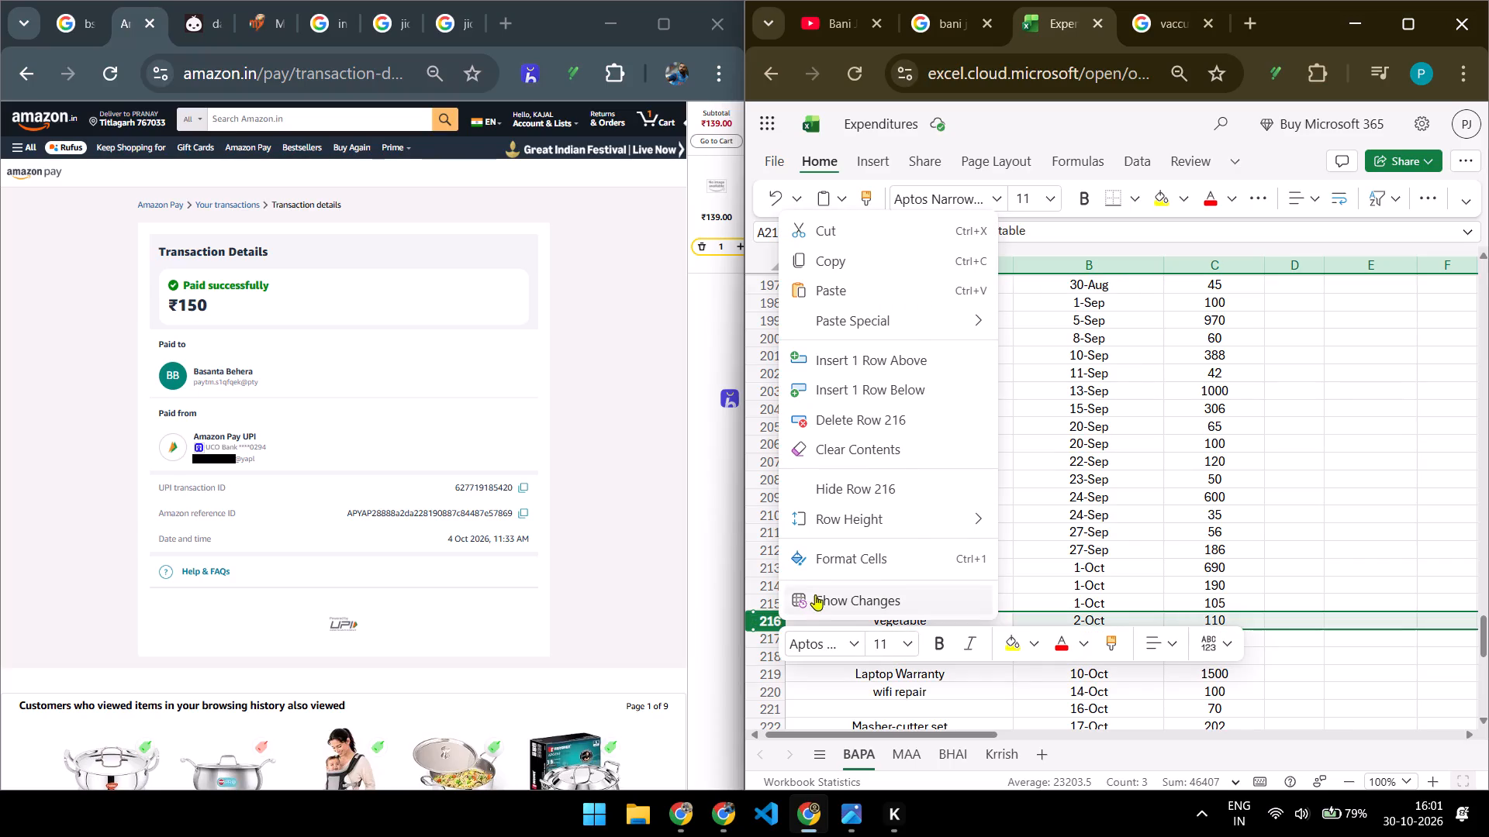
left_click(870, 360)
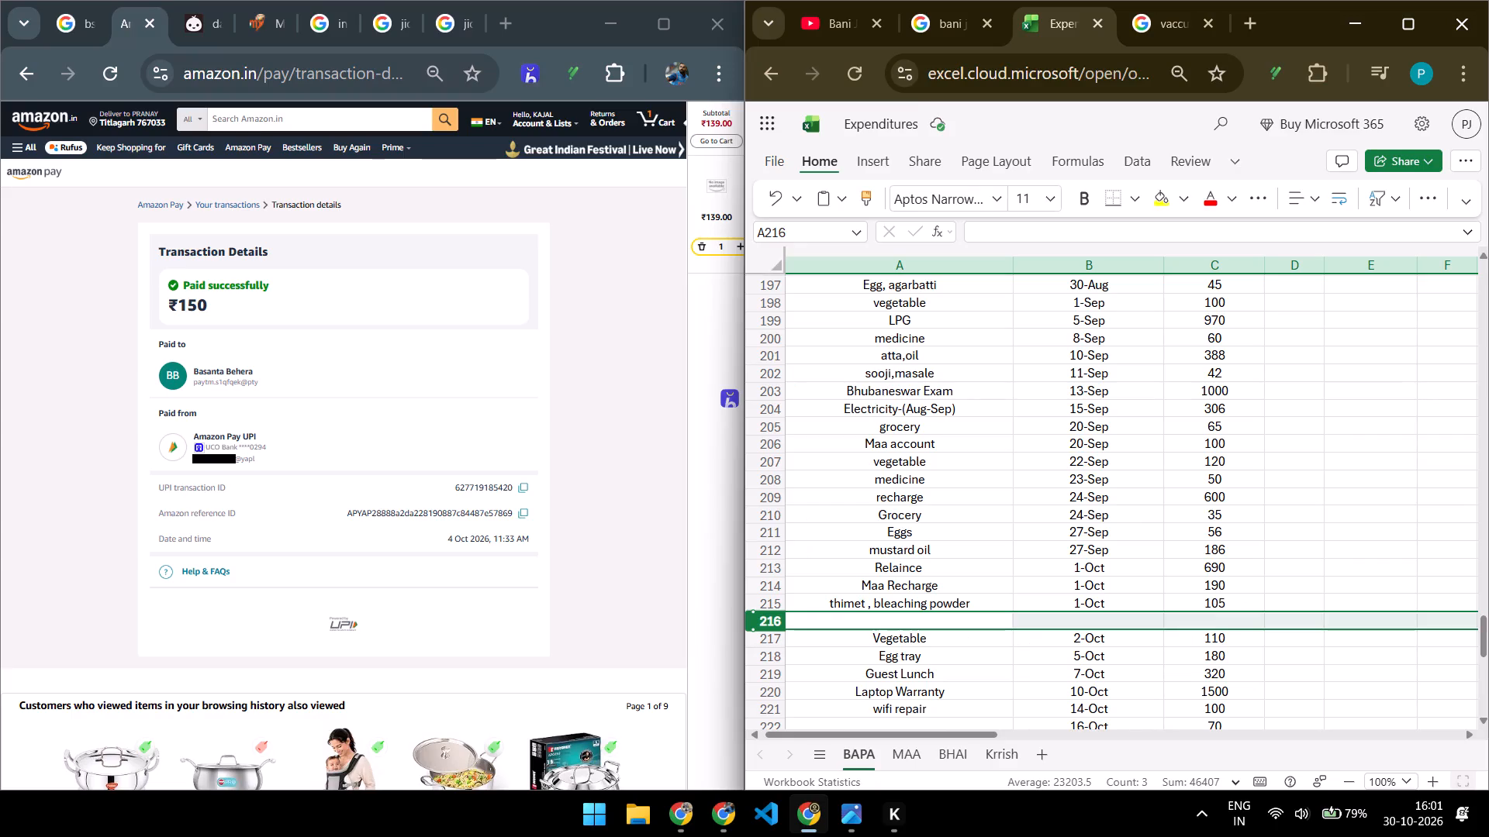
Enter the expense Chiken with the date 3-oct and the amount 150 in the empty row 216.
left_click(893, 619)
key("shift+c")
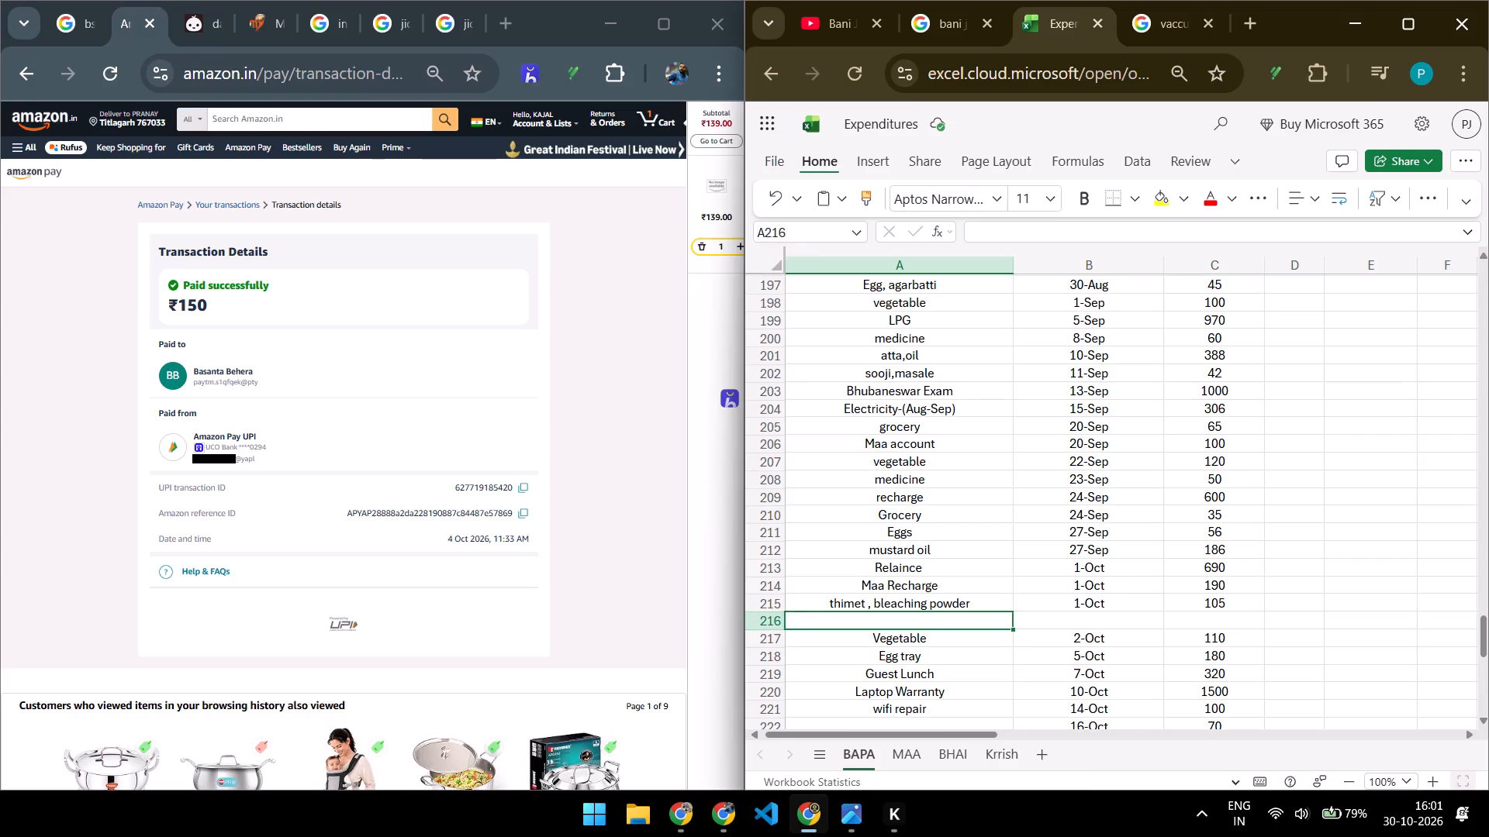
type("hiken")
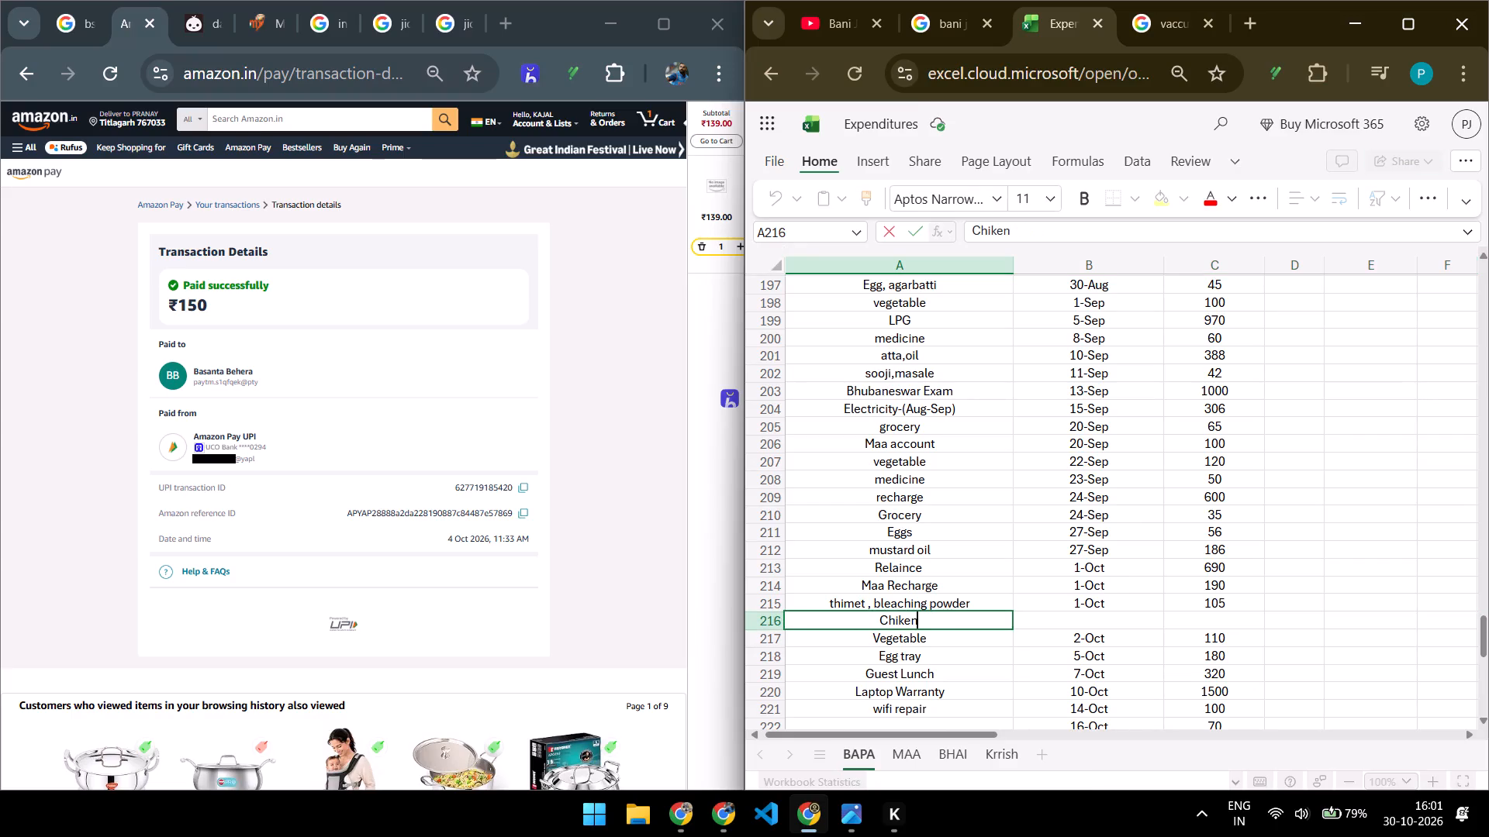
left_click(1093, 618)
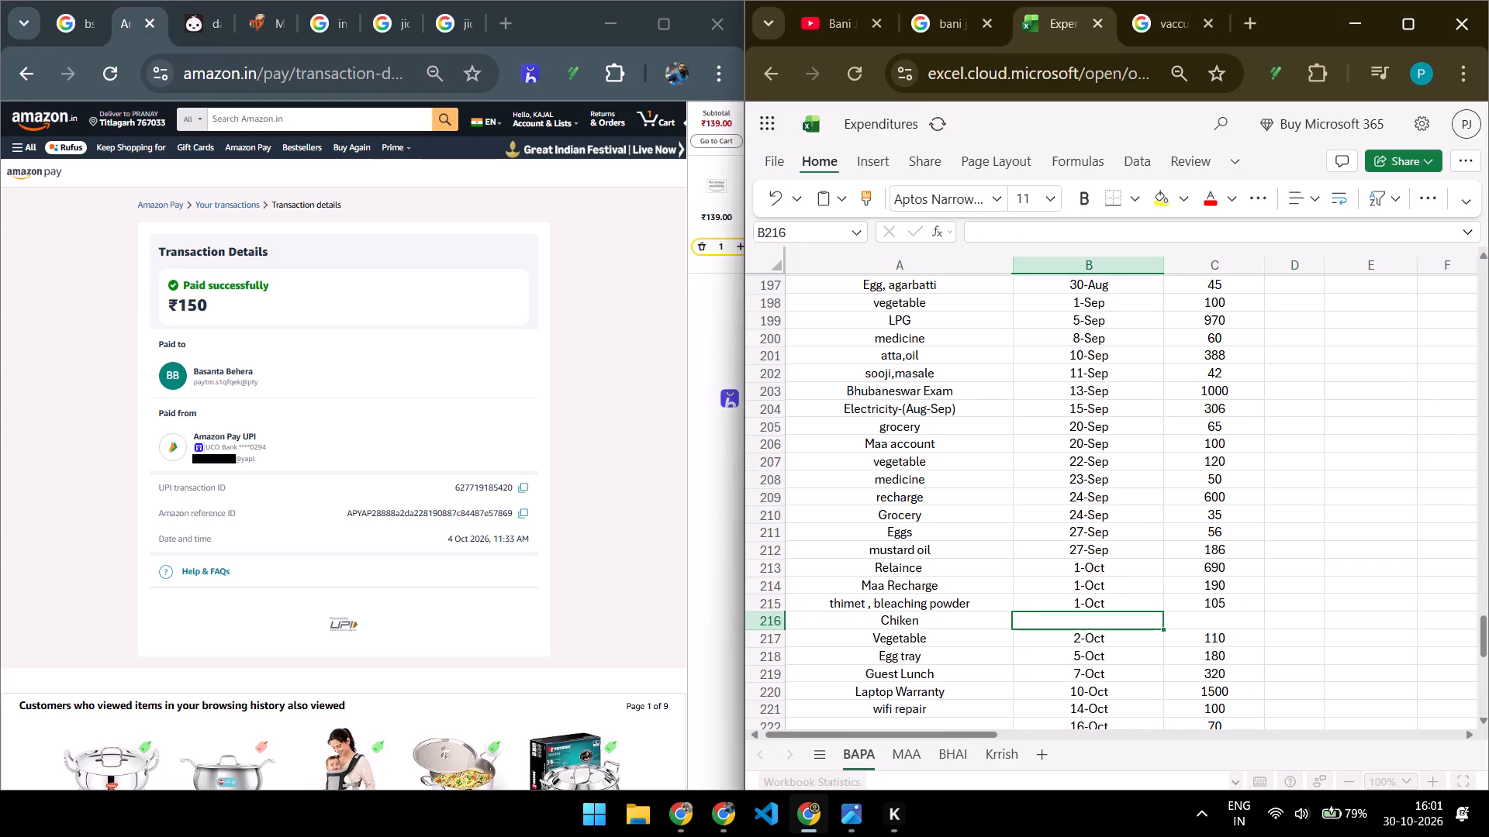
type("3-oct")
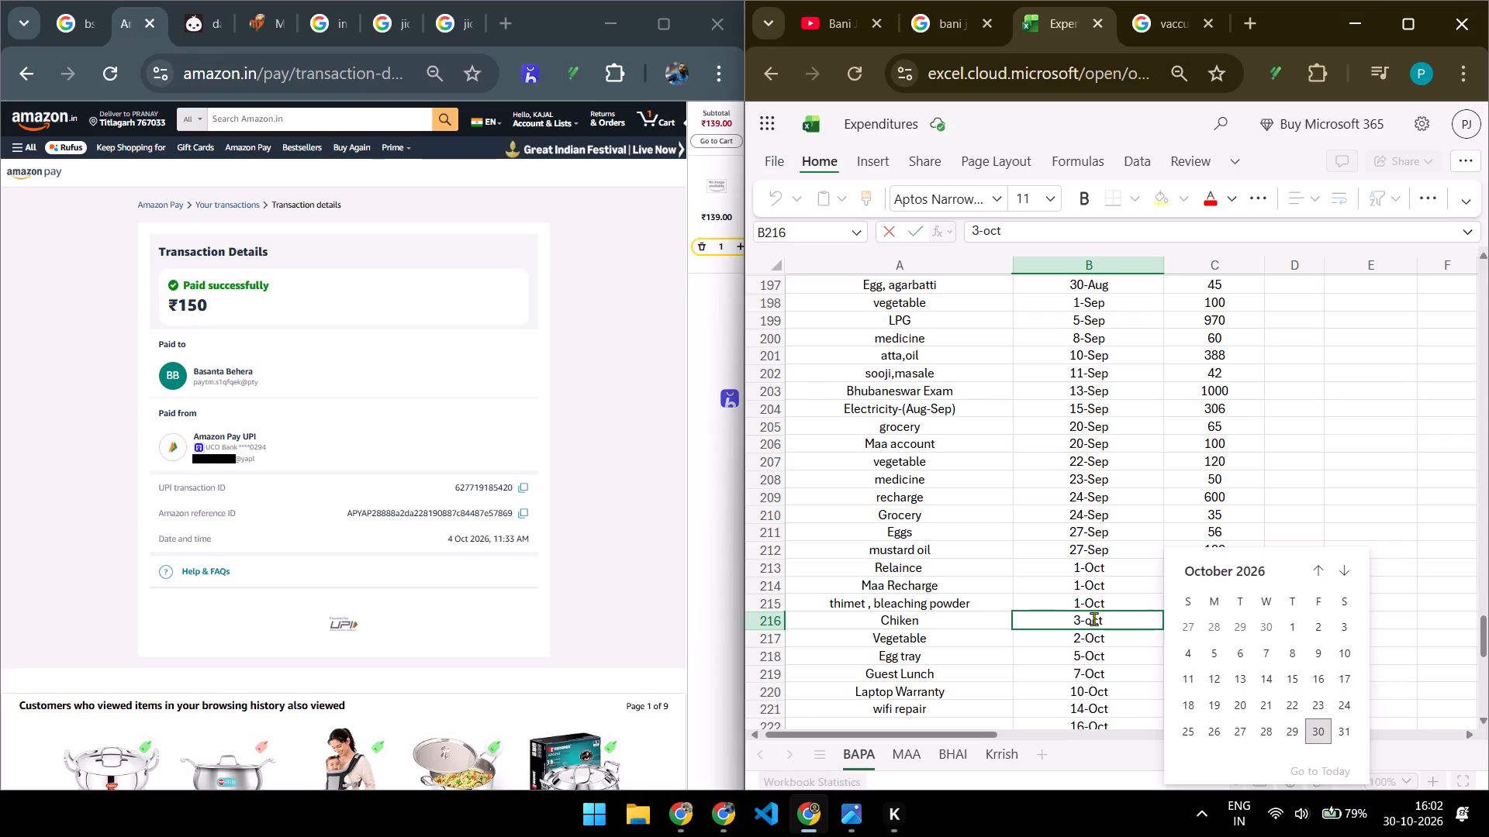
key("Right")
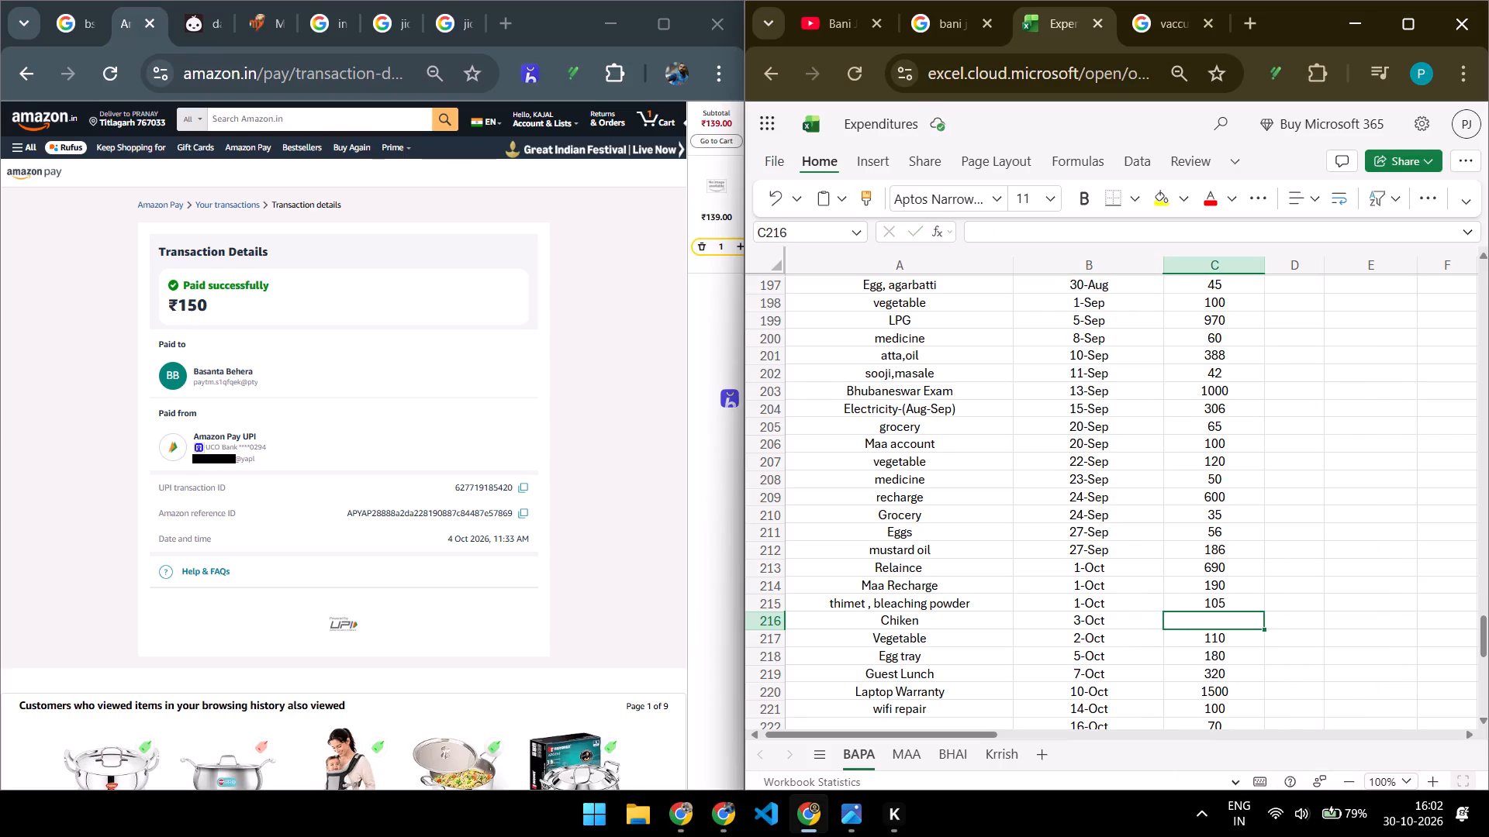
type("150")
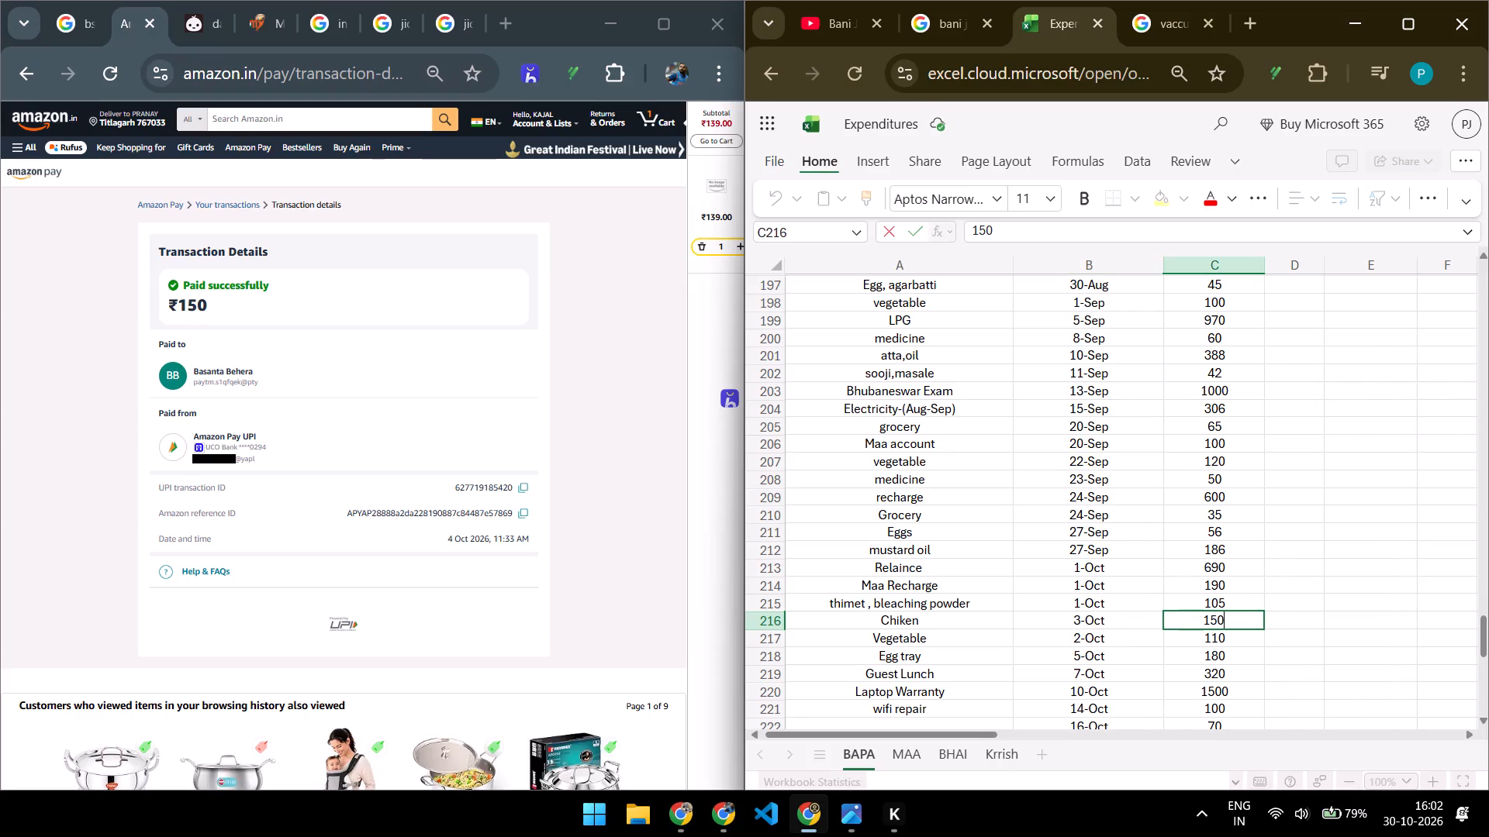
left_click(1287, 585)
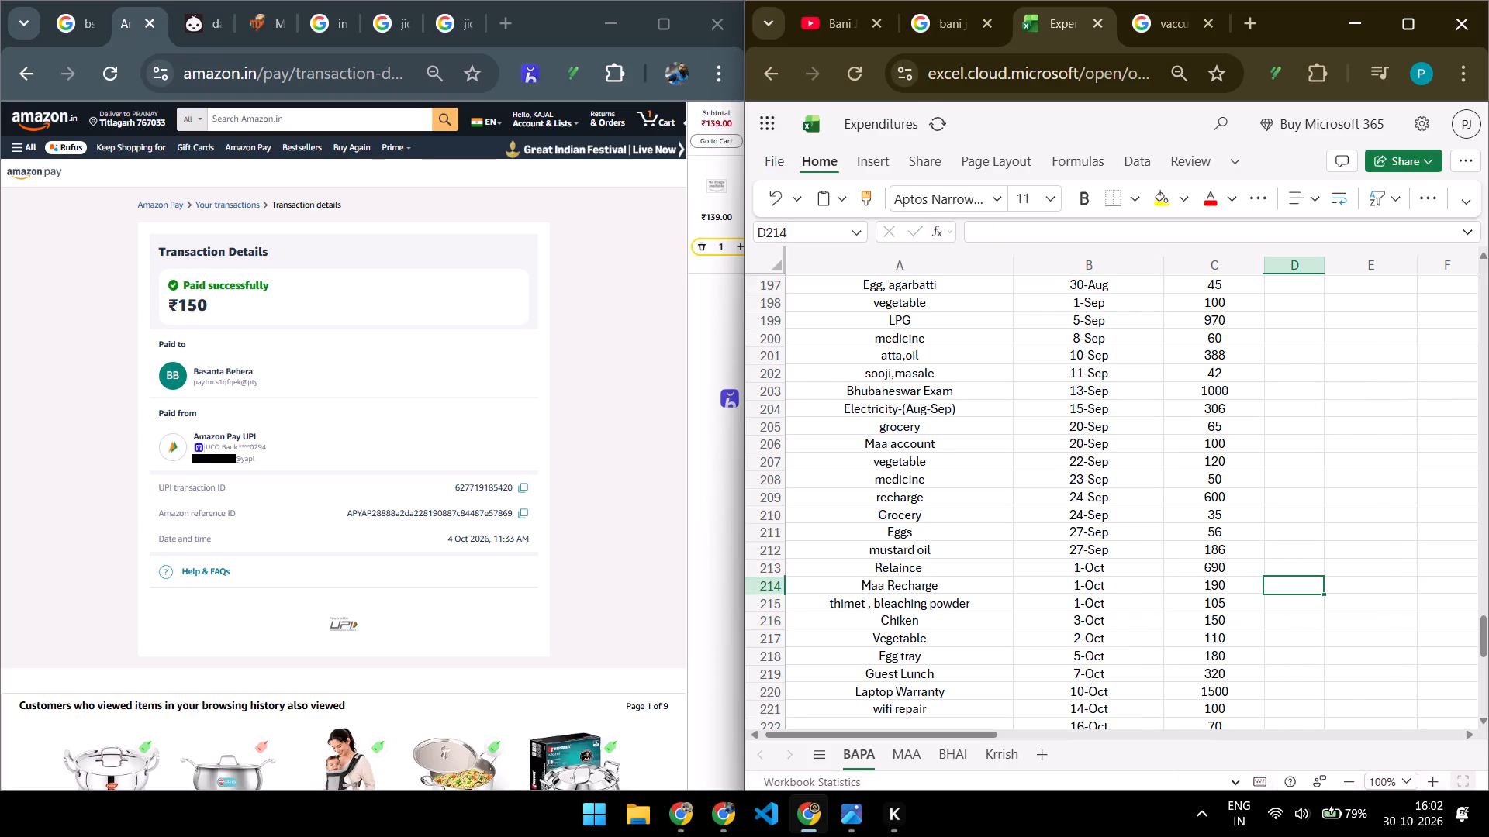
Return to the Amazon Pay history and extend the description in A216 to Chiken,Masala.
left_click(19, 71)
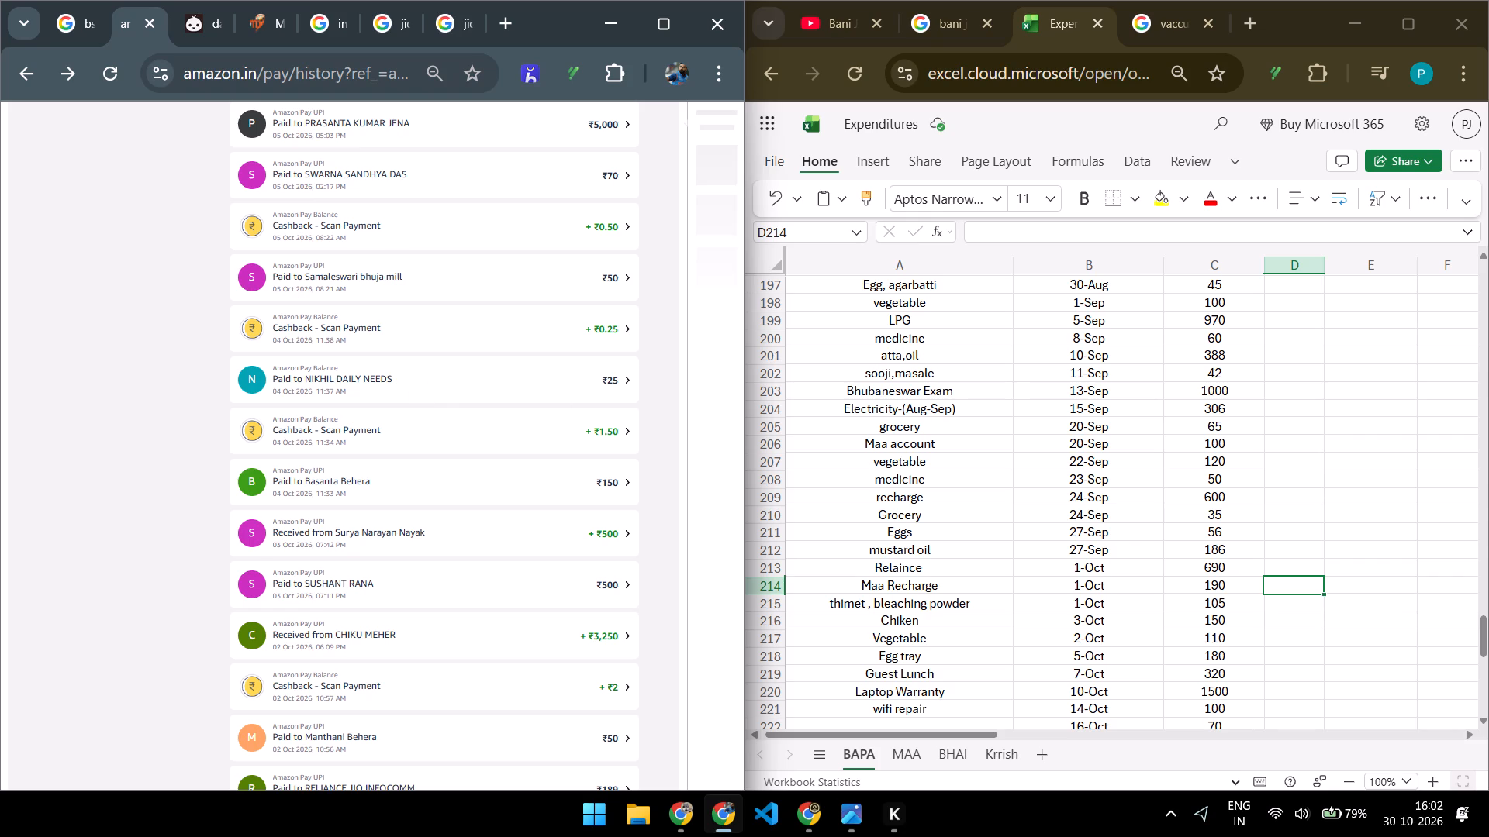
left_click(935, 623)
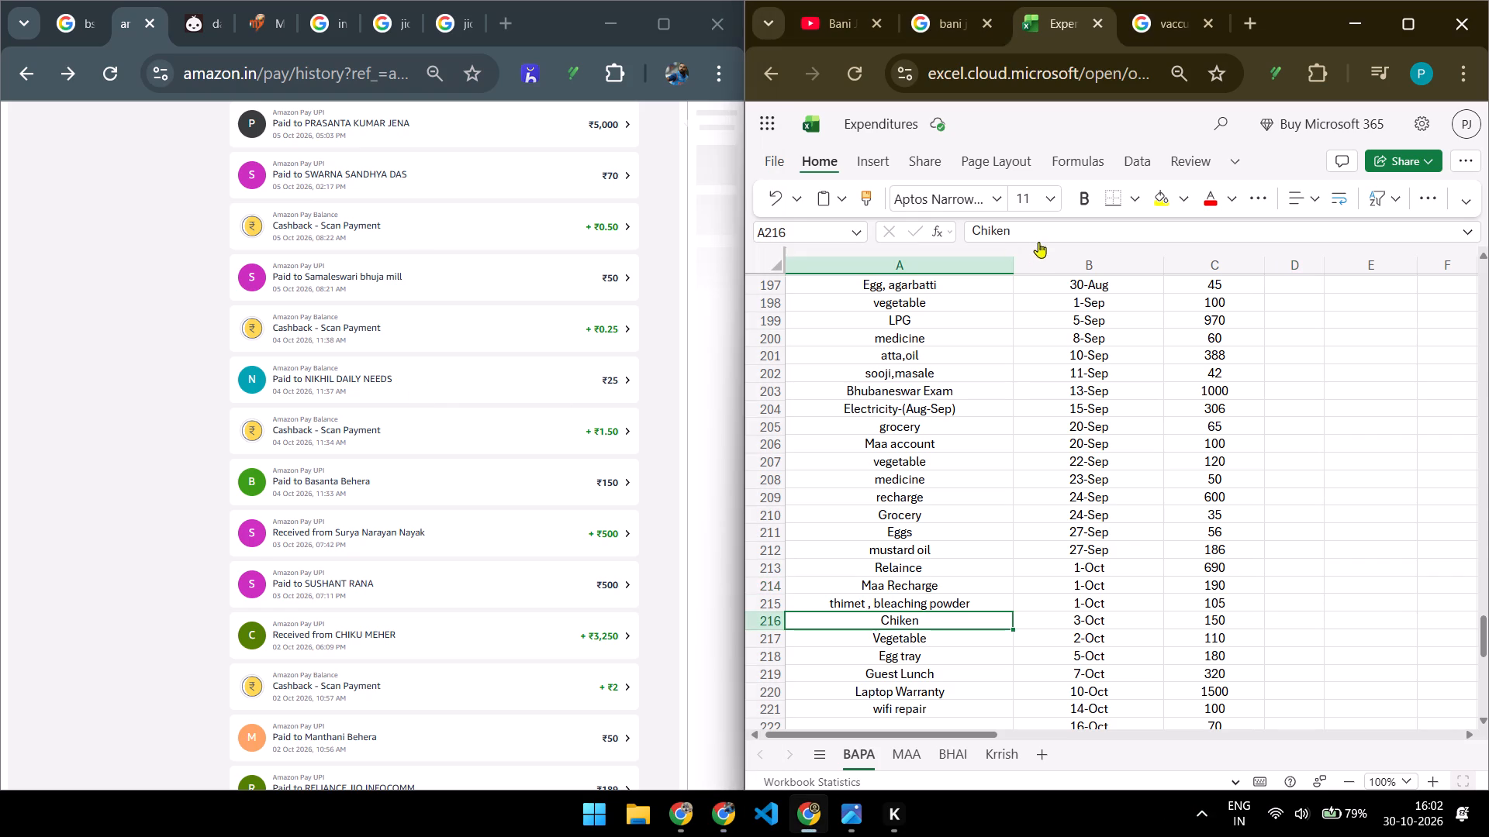
left_click(1038, 234)
type(",")
key("space")
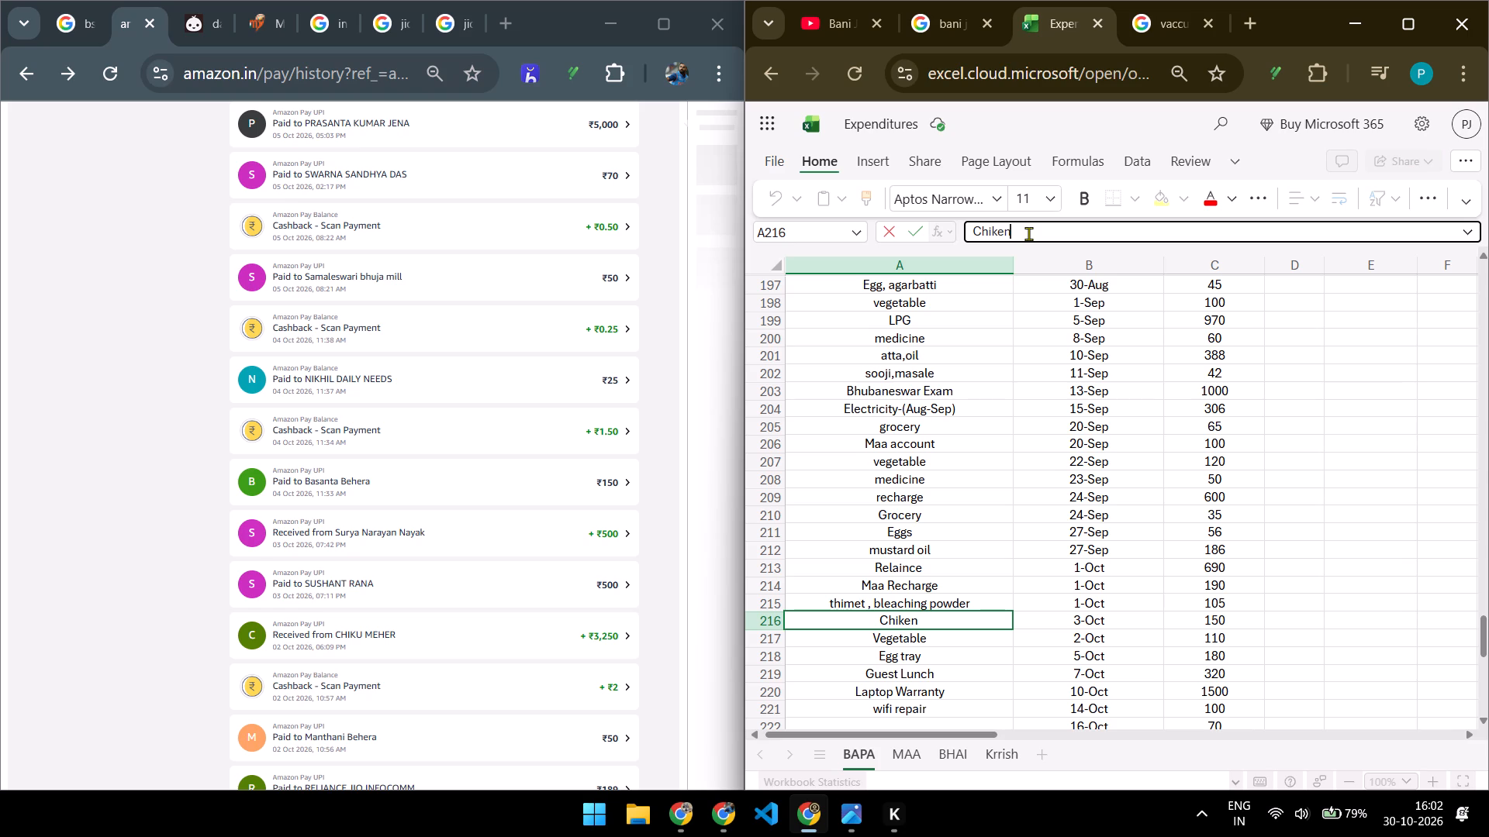
key("BackSpace")
type("Masa")
type("la")
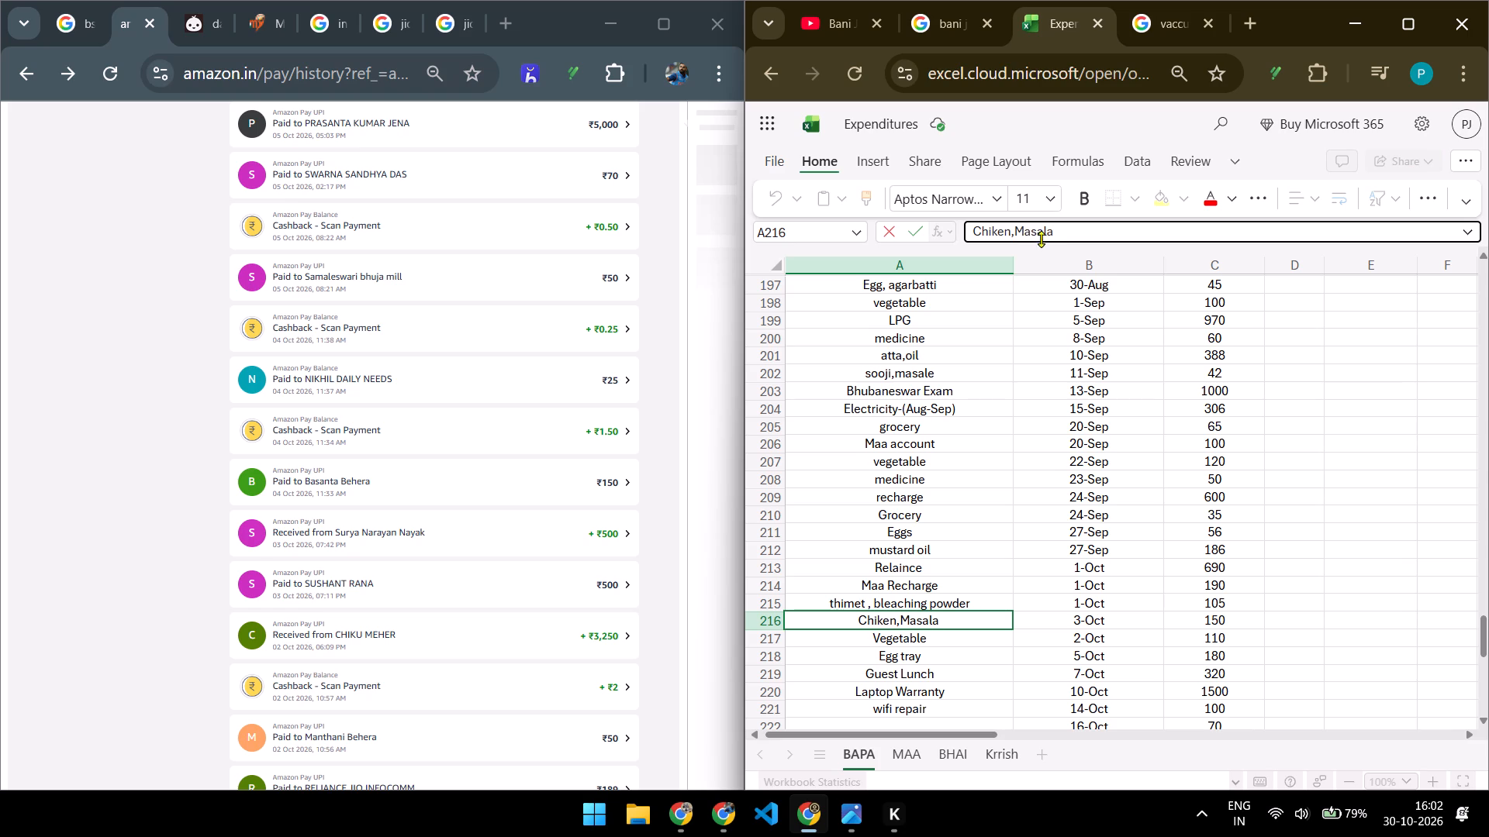